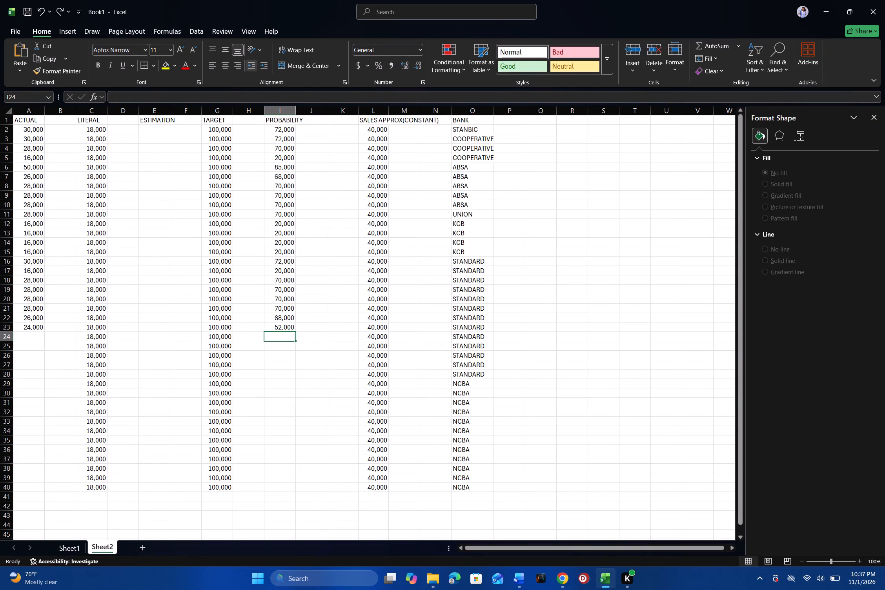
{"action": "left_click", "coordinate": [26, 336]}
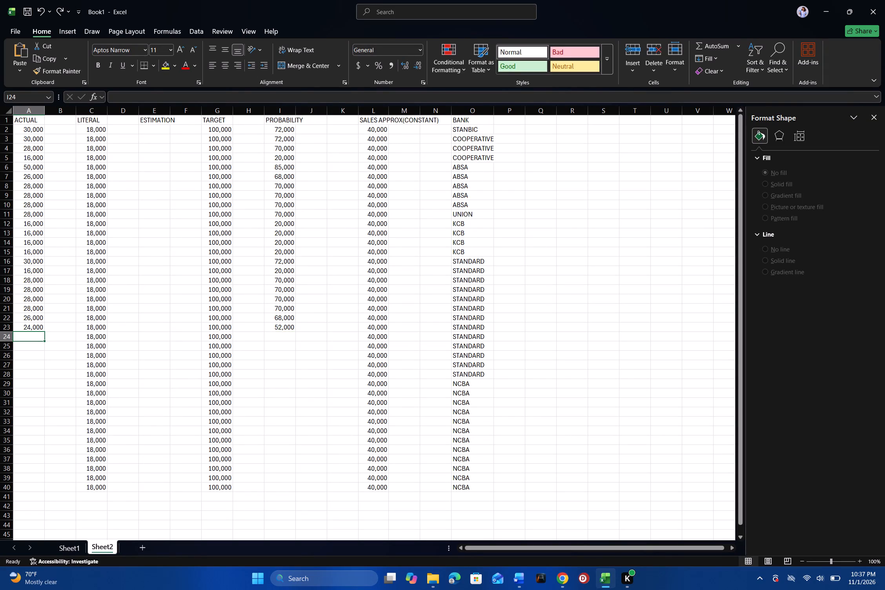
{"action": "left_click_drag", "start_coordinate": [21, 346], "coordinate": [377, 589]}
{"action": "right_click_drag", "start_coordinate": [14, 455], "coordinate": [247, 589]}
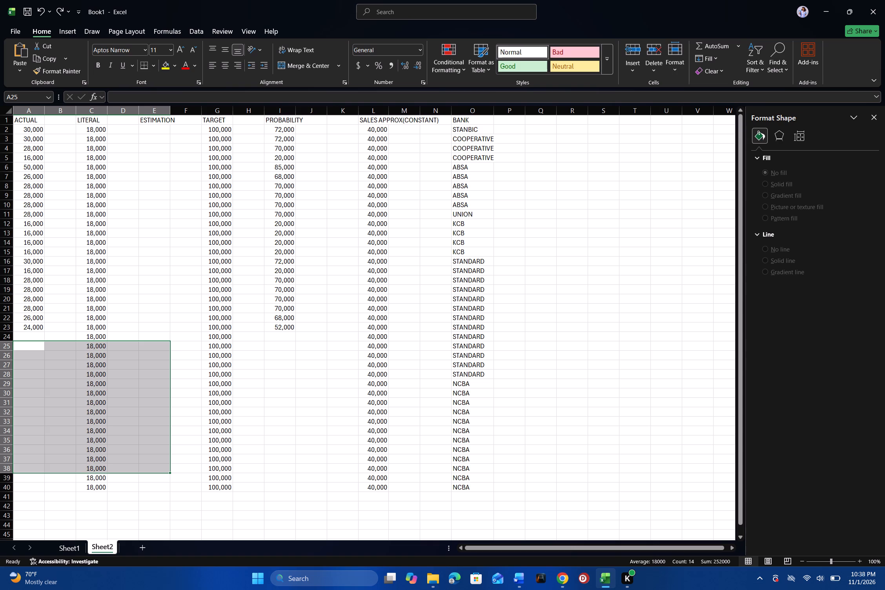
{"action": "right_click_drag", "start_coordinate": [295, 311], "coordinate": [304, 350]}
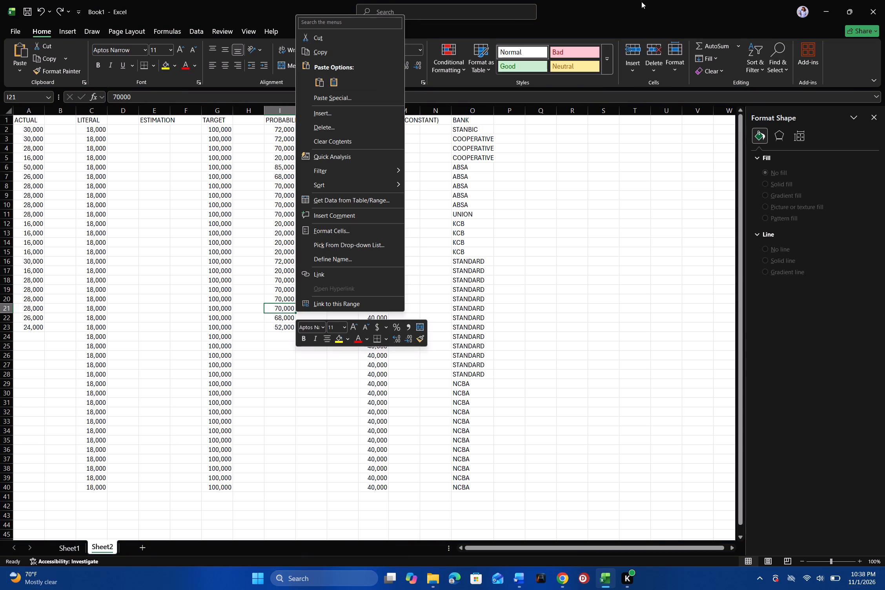
Enter 50,000 in cell A24 of the ACTUAL column.
{"action": "left_click", "coordinate": [31, 337]}
{"action": "left_click", "coordinate": [31, 337]}
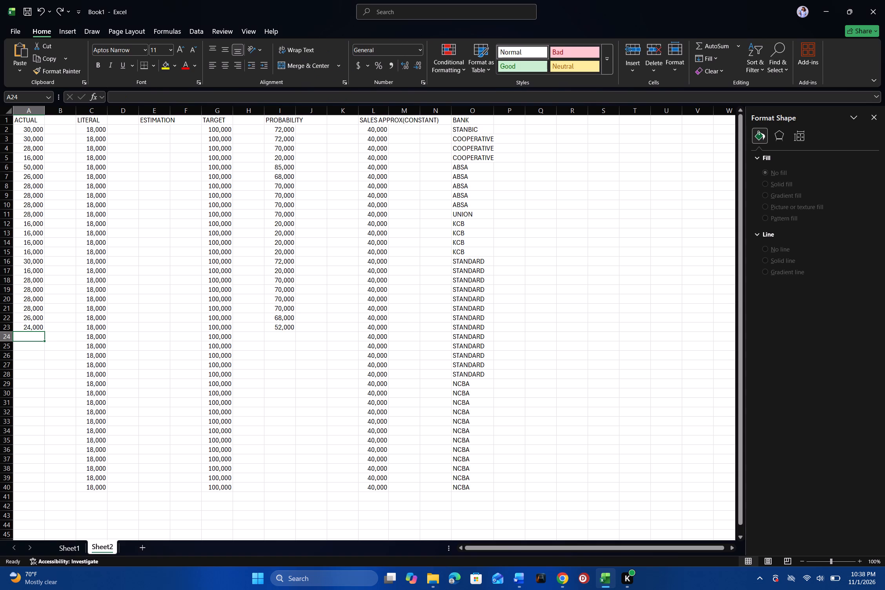
{"action": "key", "text": "5"}
{"action": "key", "text": "0"}
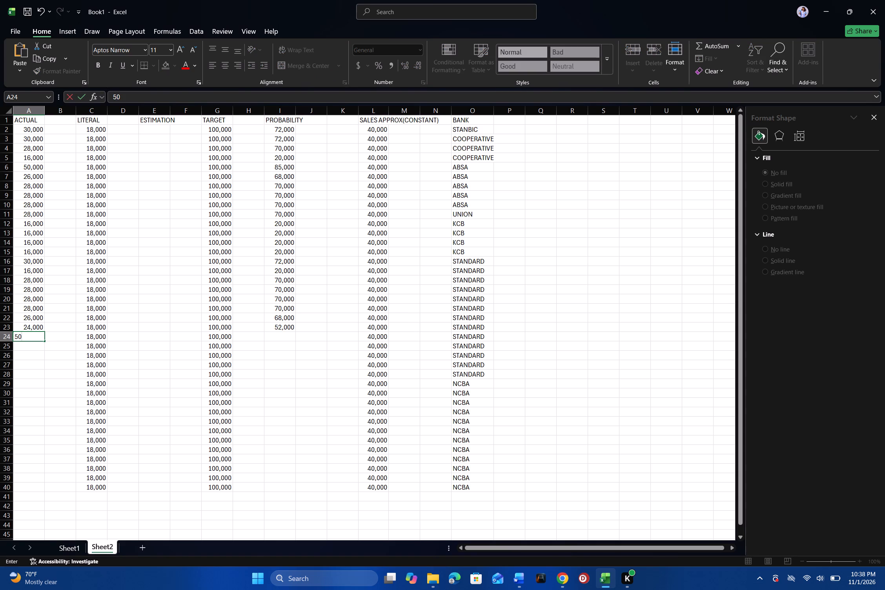
{"action": "key", "text": "comma"}
{"action": "type", "text": "P00"}
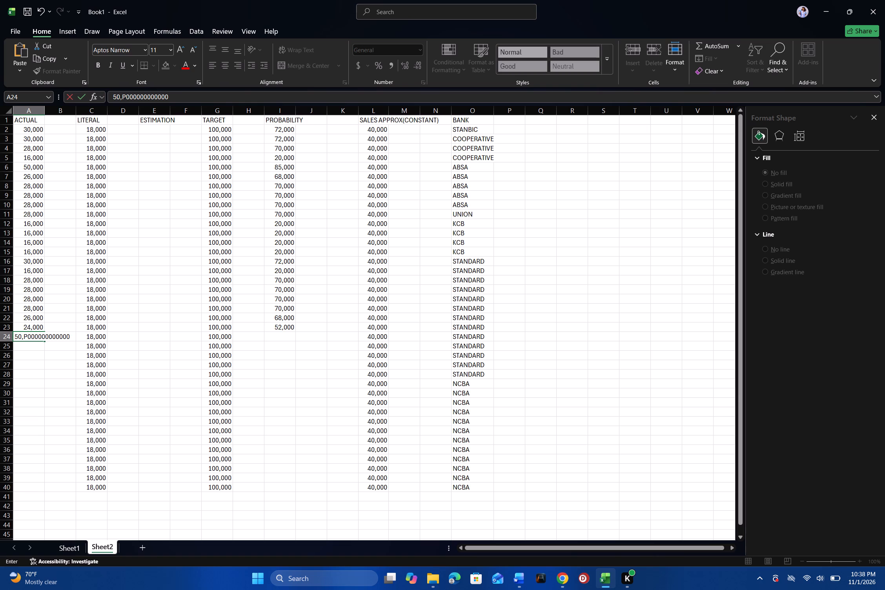
{"action": "key", "text": "BackSpace"}
{"action": "key", "text": "BackSpace"}
{"action": "key", "text": "BackSpace"}
{"action": "key", "text": "BackSpace"}
{"action": "key", "text": "BackSpace"}
{"action": "key", "text": "BackSpace"}
{"action": "key", "text": "BackSpace"}
{"action": "key", "text": "BackSpace"}
{"action": "key", "text": "BackSpace"}
{"action": "key", "text": "BackSpace"}
{"action": "key", "text": "BackSpace"}
{"action": "key", "text": "BackSpace"}
{"action": "key", "text": "BackSpace"}
{"action": "type", "text": "000"}
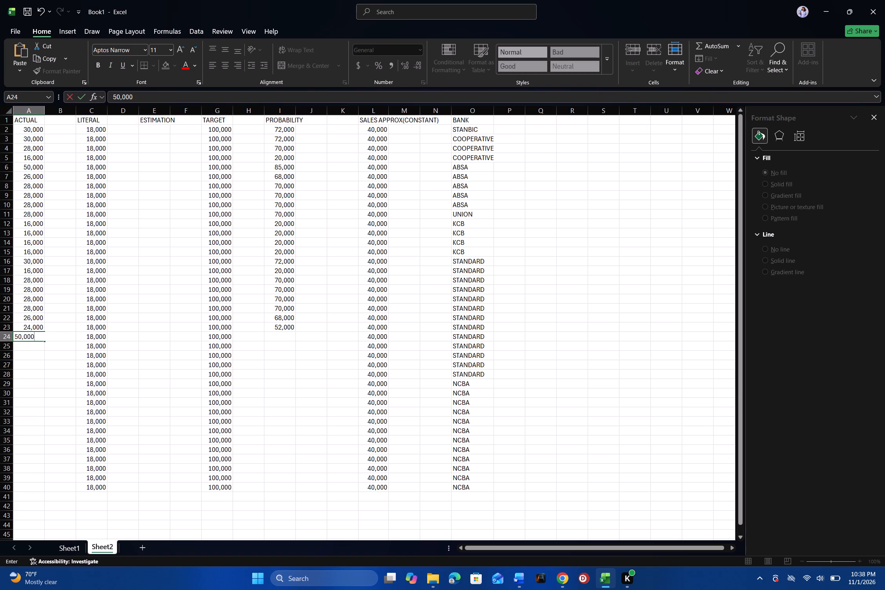
Enter 85,000 in cell I24 of the PROBABILITY column.
{"action": "left_click", "coordinate": [269, 336]}
{"action": "type", "text": "85"}
{"action": "key", "text": "comma"}
{"action": "type", "text": "000"}
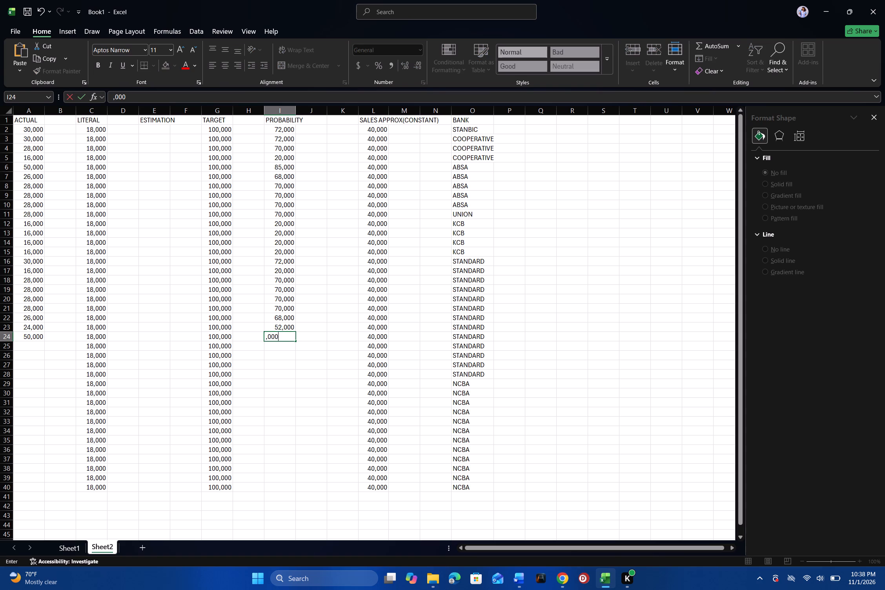
{"action": "left_click", "coordinate": [287, 348]}
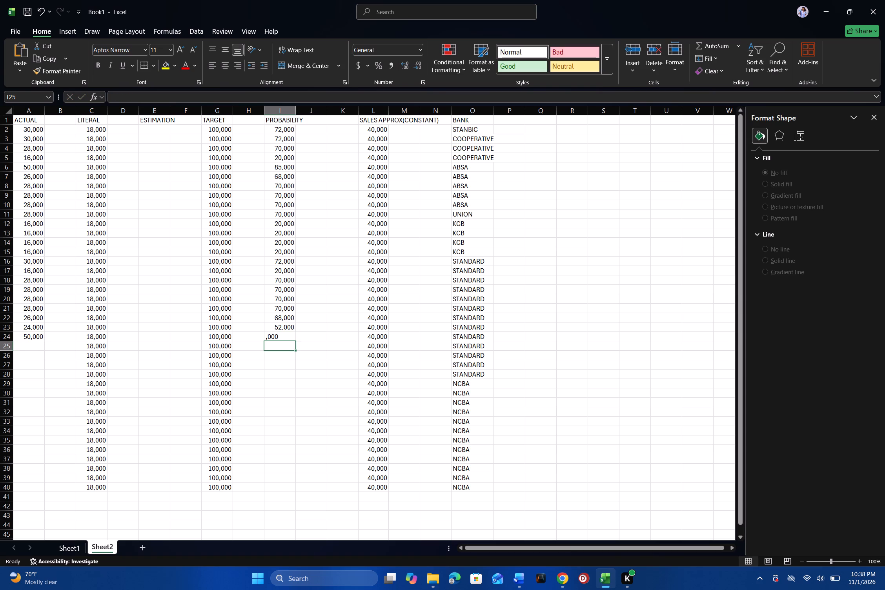
{"action": "left_click", "coordinate": [287, 339]}
{"action": "key", "text": "BackSpace"}
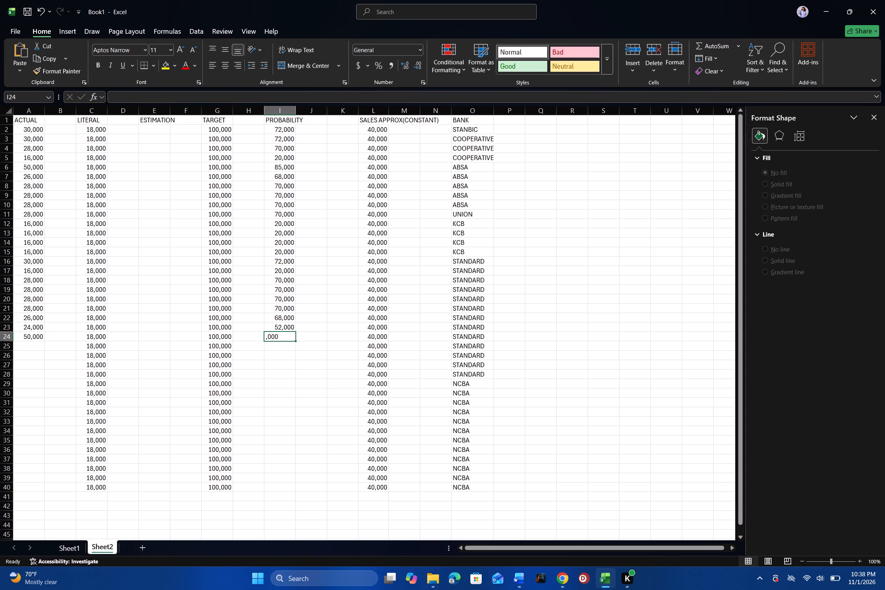
{"action": "key", "text": "BackSpace"}
{"action": "type", "text": "85"}
{"action": "type", "text": ",000"}
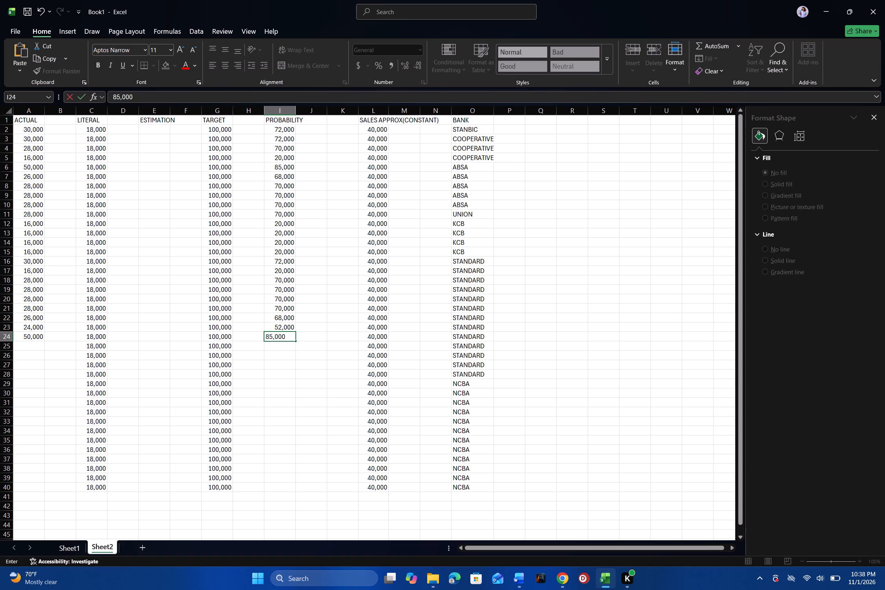
Fill row 25 with 12,000 in the ACTUAL column and 18,000 in the PROBABILITY column.
{"action": "left_click", "coordinate": [35, 344]}
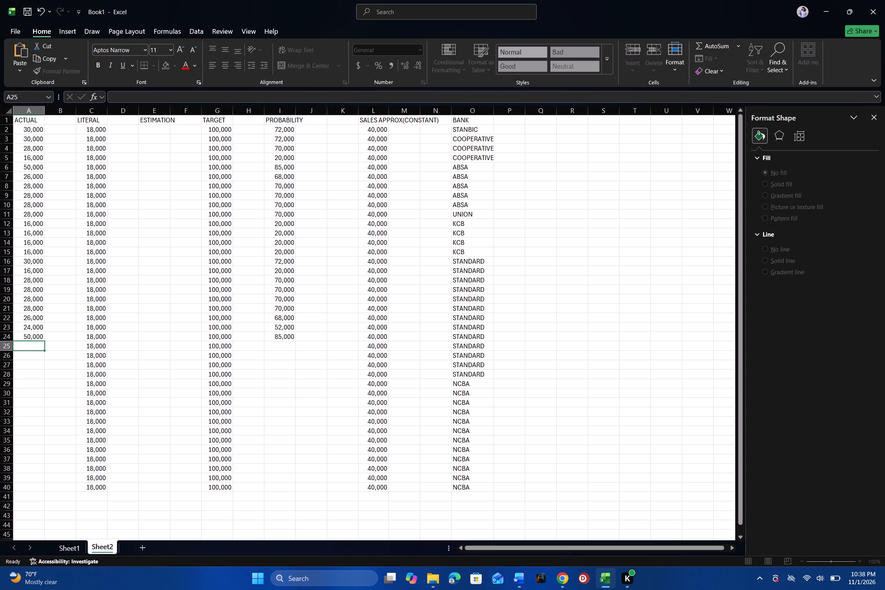
{"action": "type", "text": "12"}
{"action": "type", "text": ",000"}
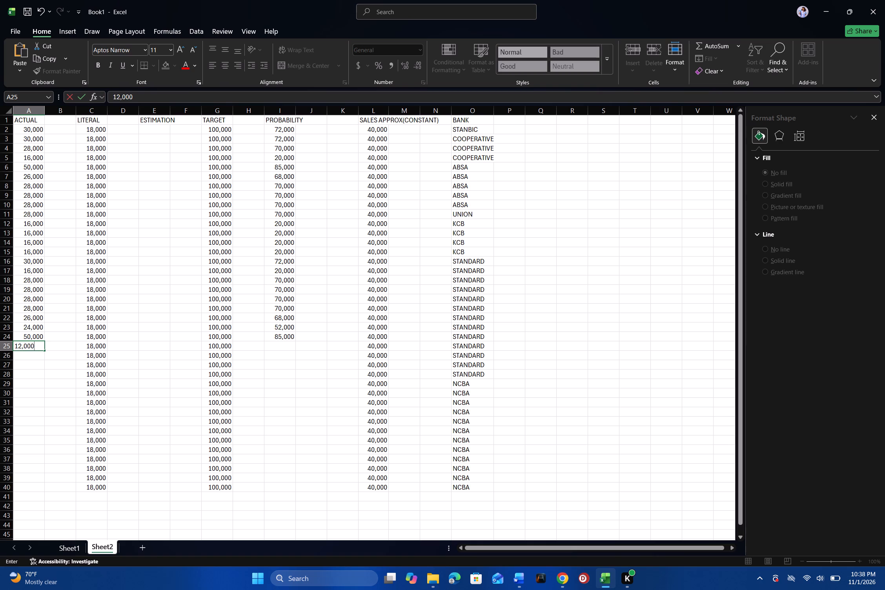
{"action": "left_click", "coordinate": [285, 349]}
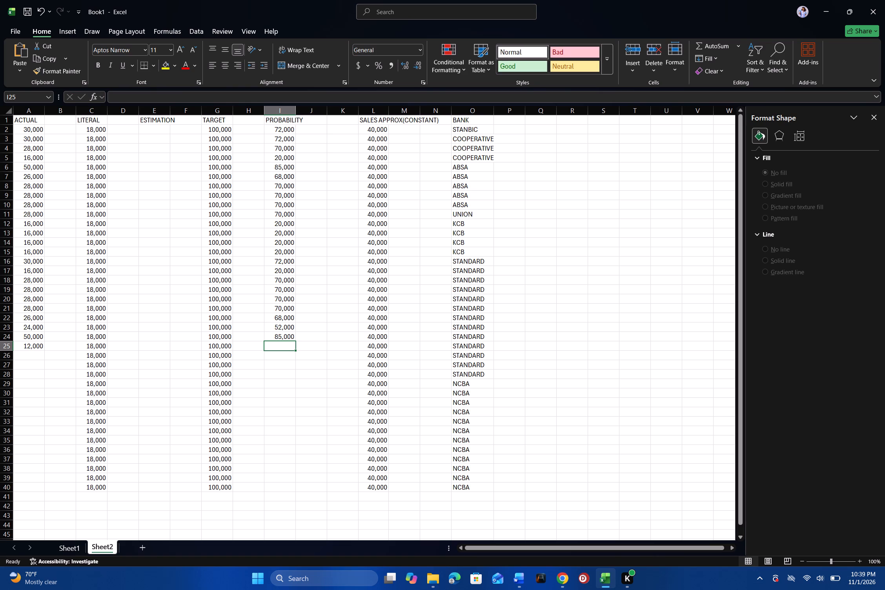
{"action": "type", "text": "18"}
{"action": "key", "text": "comma"}
{"action": "type", "text": "00"}
{"action": "key", "text": "0"}
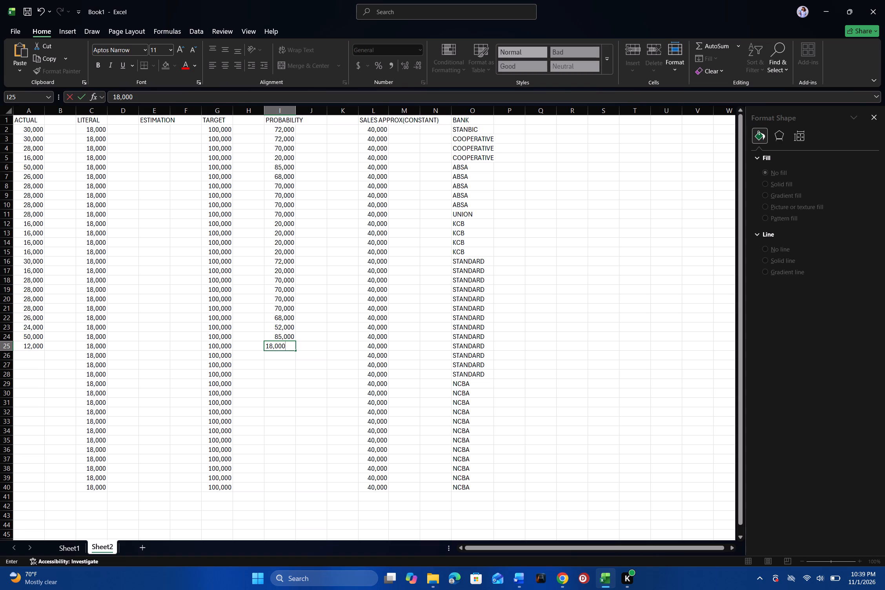
Add the header DAY in cell B1, between ACTUAL and LITERAL.
{"action": "left_click", "coordinate": [56, 118]}
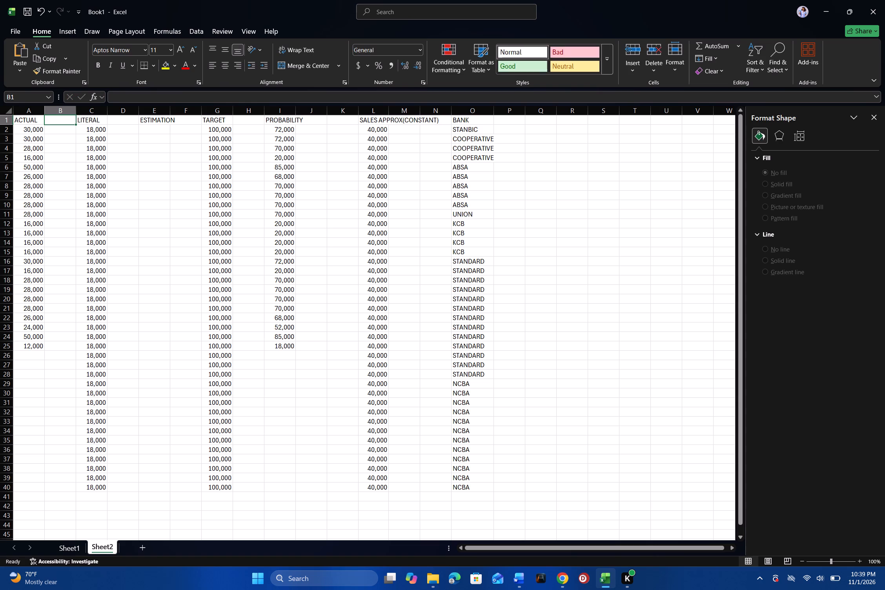
{"action": "type", "text": "DA"}
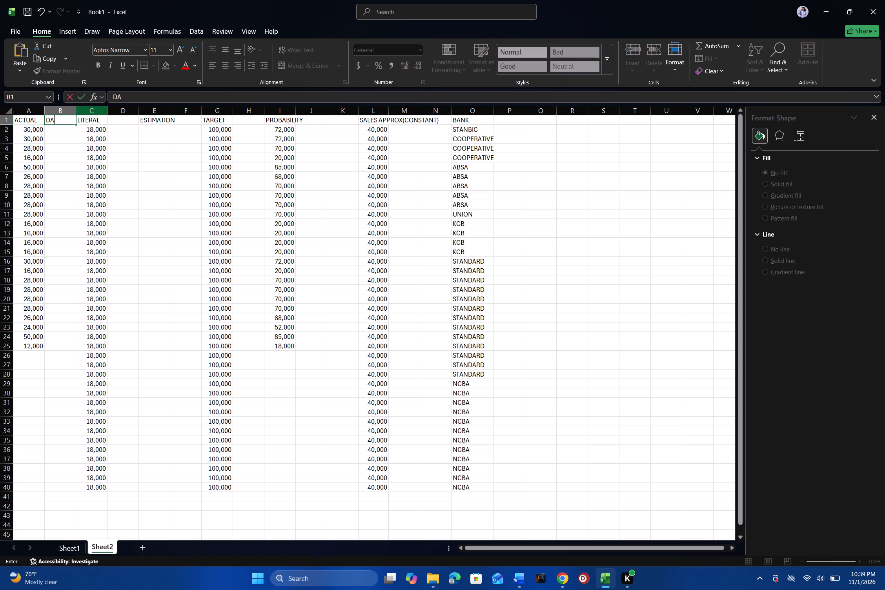
{"action": "key", "text": "y"}
Enter MONDAY, TUESDAY and WEDNESDAY in cells B2 to B4 under the DAY header.
{"action": "left_click", "coordinate": [51, 133]}
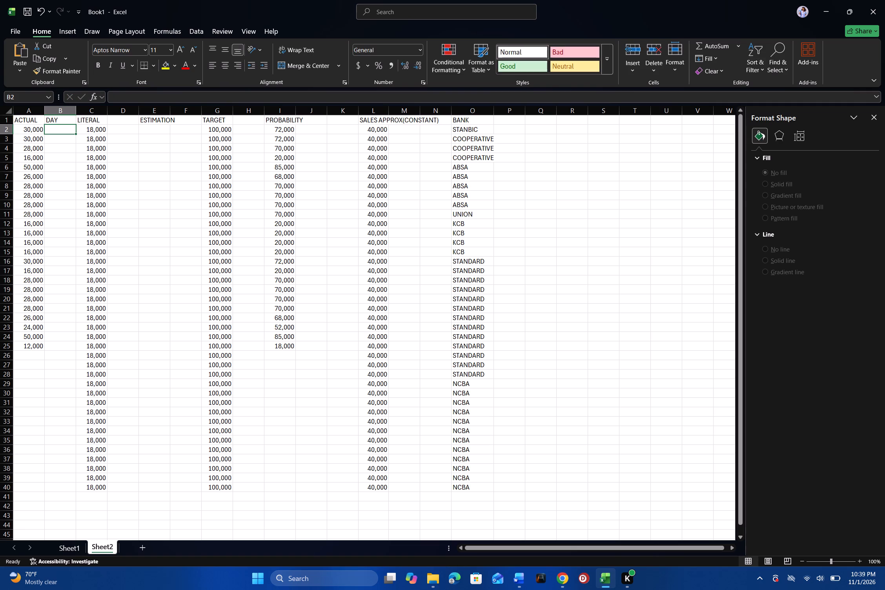
{"action": "type", "text": "MP"}
{"action": "key", "text": "BackSpace"}
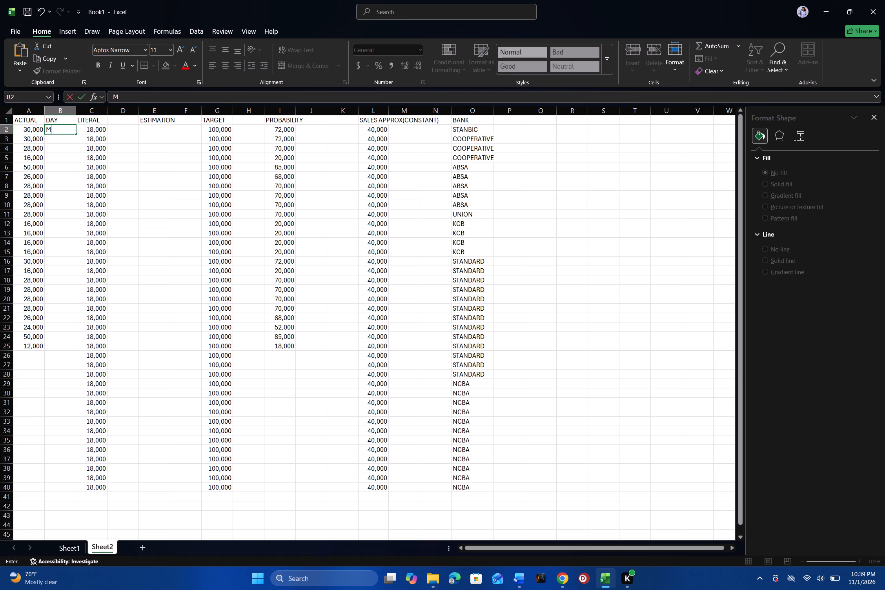
{"action": "type", "text": "NO"}
{"action": "key", "text": "BackSpace"}
{"action": "key", "text": "BackSpace"}
{"action": "type", "text": "ONDAY"}
{"action": "key", "text": "Down"}
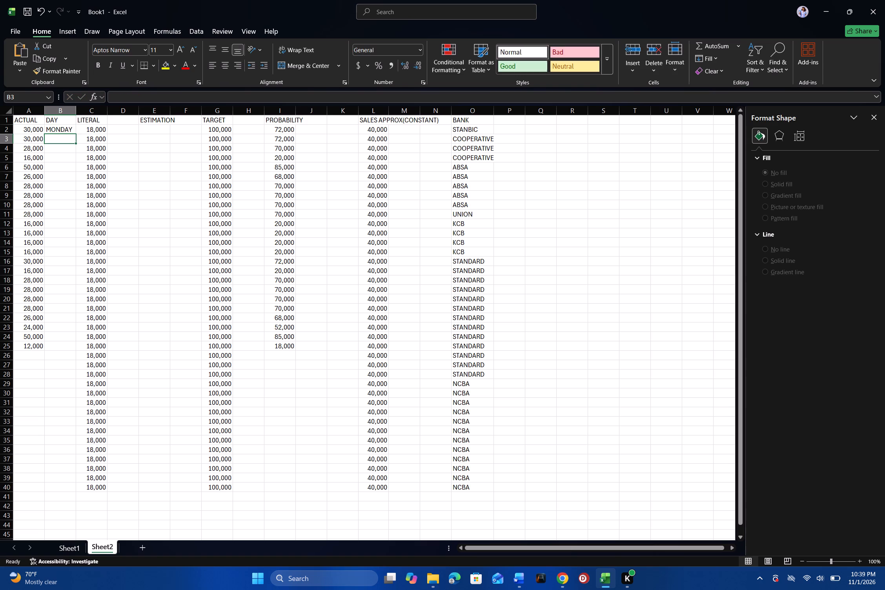
{"action": "type", "text": "TU"}
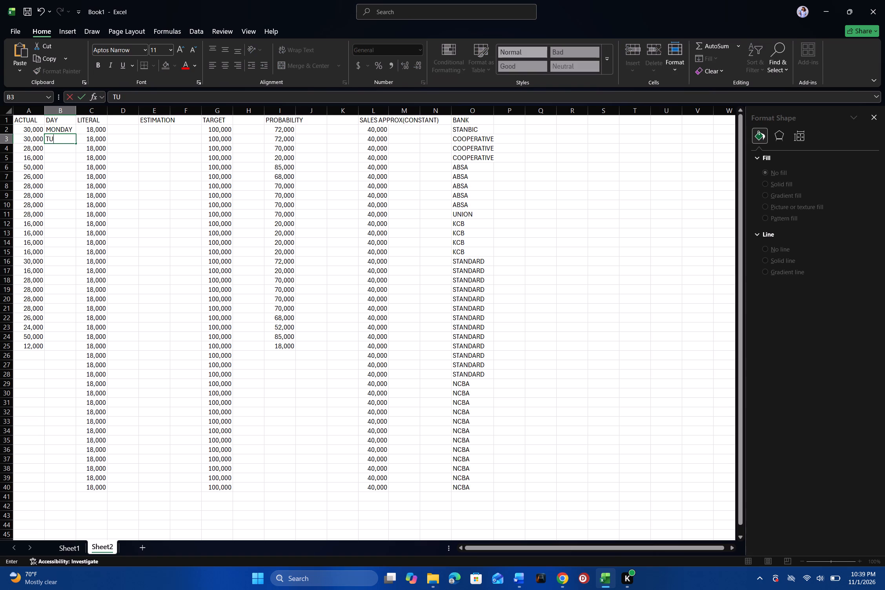
{"action": "type", "text": "ESDAY"}
{"action": "key", "text": "Down"}
{"action": "type", "text": "WEDNESDAY"}
{"action": "key", "text": "Down"}
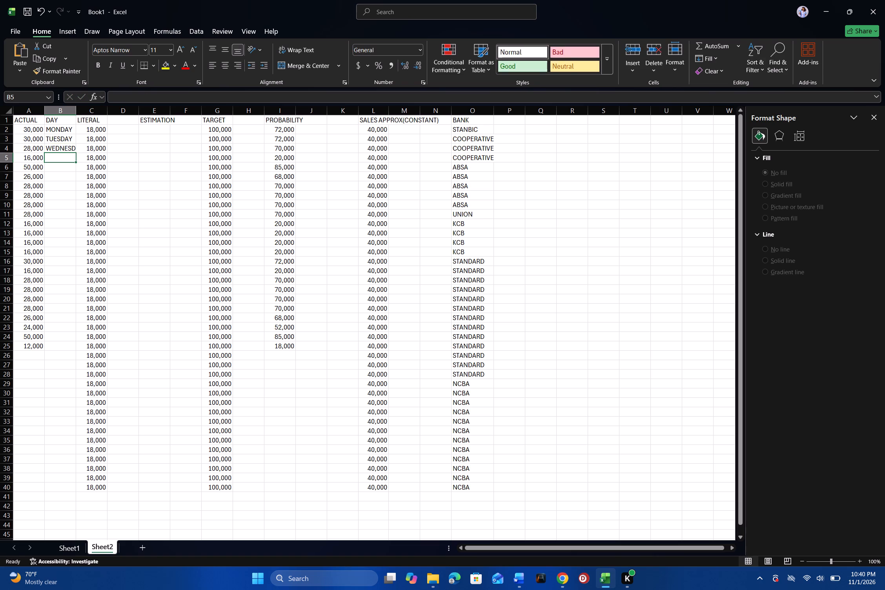
Widen column B so that the full weekday names fit.
{"action": "left_click", "coordinate": [69, 113]}
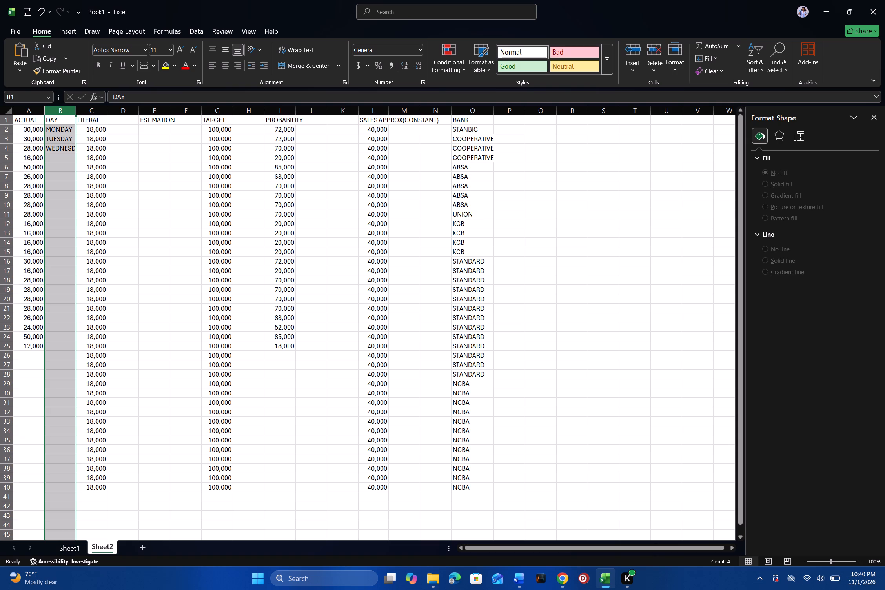
{"action": "left_click_drag", "start_coordinate": [74, 111], "coordinate": [81, 111]}
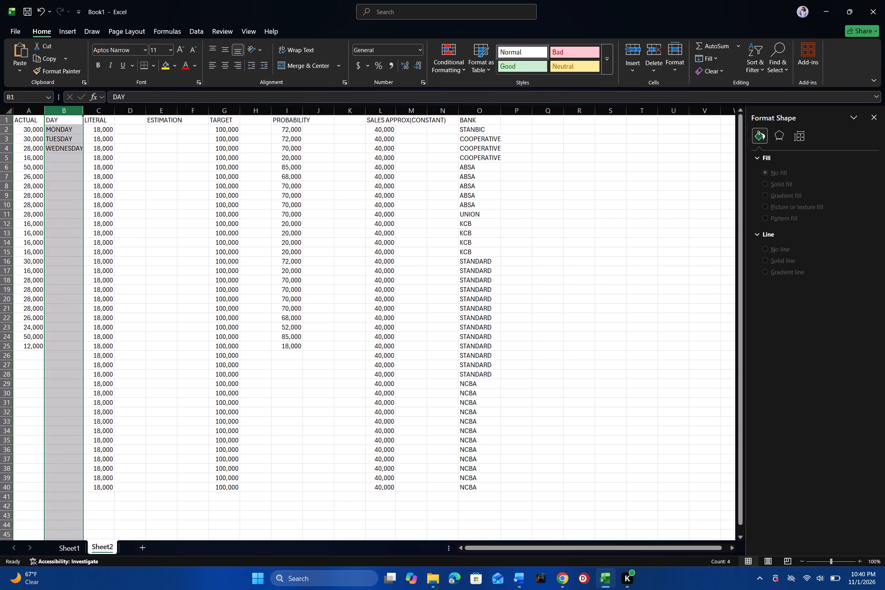
{"action": "left_click_drag", "start_coordinate": [83, 111], "coordinate": [92, 111]}
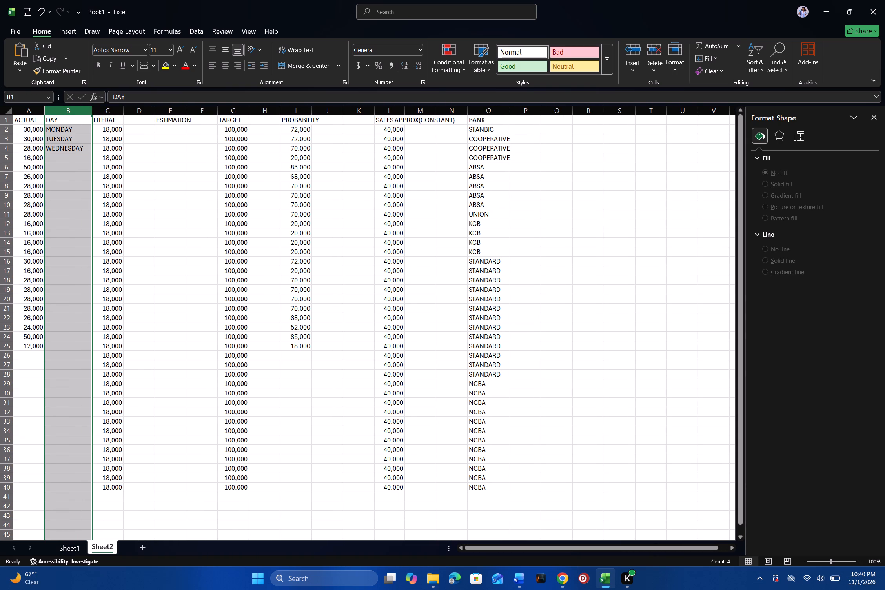
Enter THURSDAY, FRIDAY, SATURDAY and SUNDAY in cells B5 to B8 of the DAY column.
{"action": "left_click", "coordinate": [74, 159]}
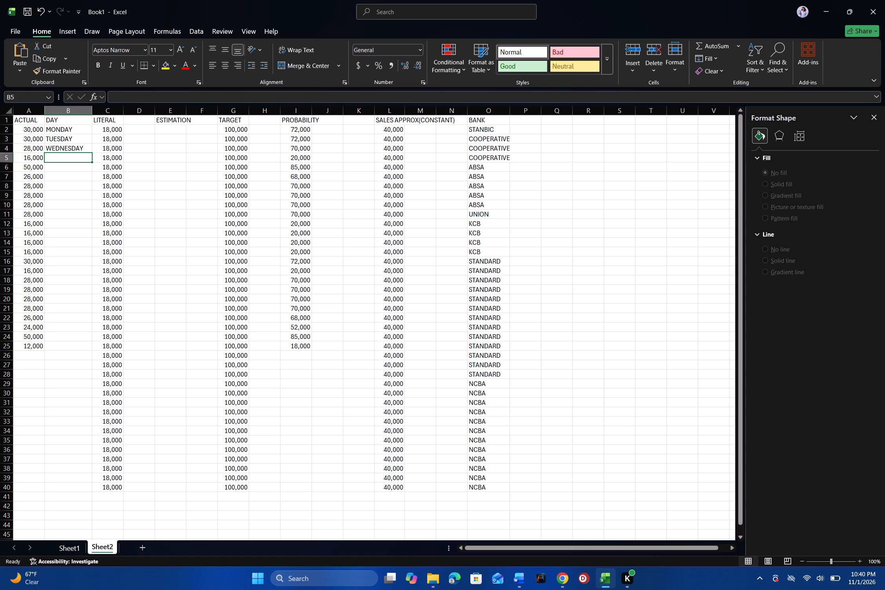
{"action": "type", "text": "THURSDAY"}
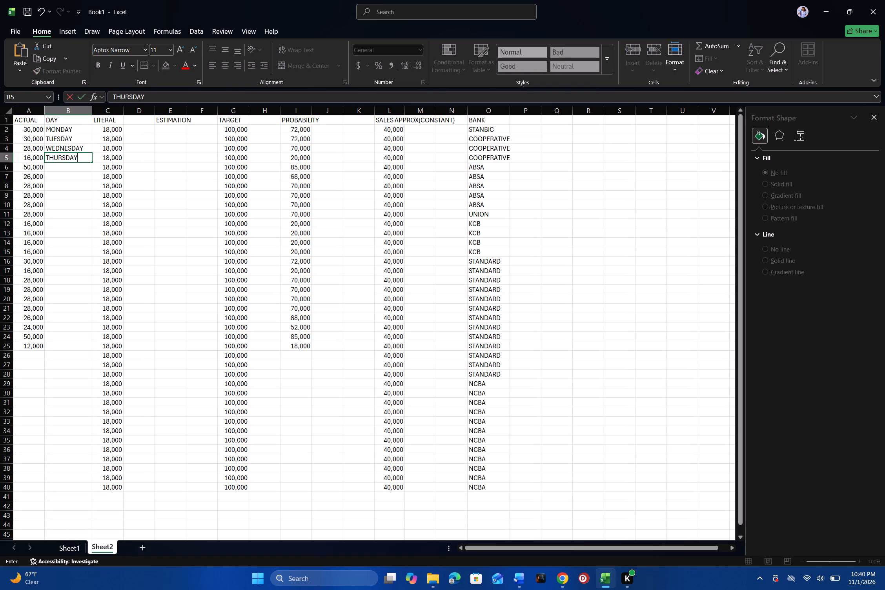
{"action": "key", "text": "Down"}
{"action": "key", "text": "f"}
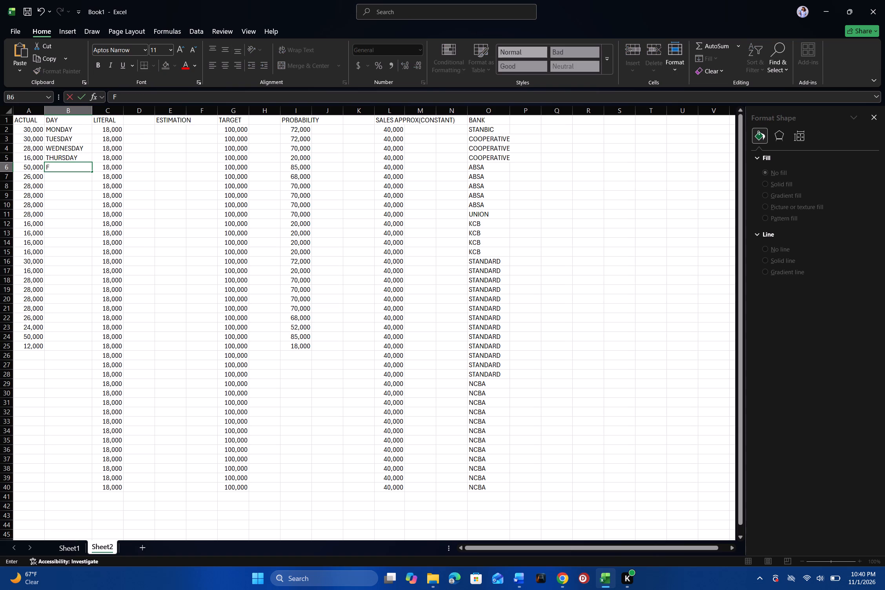
{"action": "type", "text": "RIDAY"}
{"action": "key", "text": "Down"}
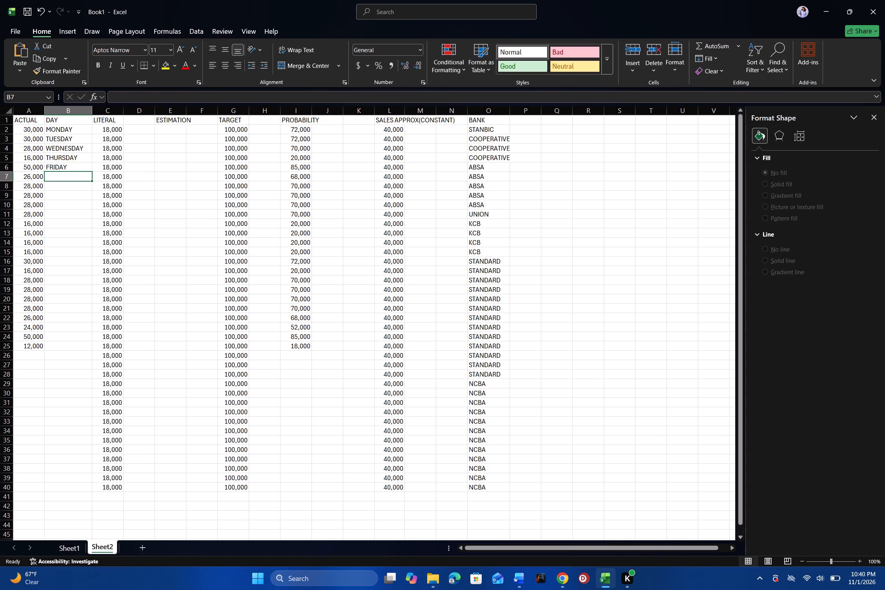
{"action": "type", "text": "SATURDAY"}
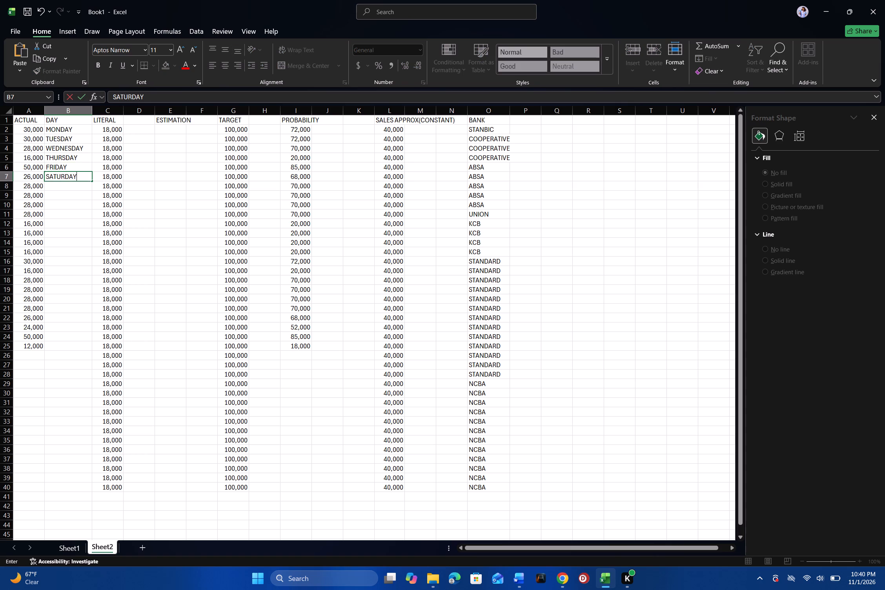
{"action": "key", "text": "Down"}
{"action": "type", "text": "SUNDAY"}
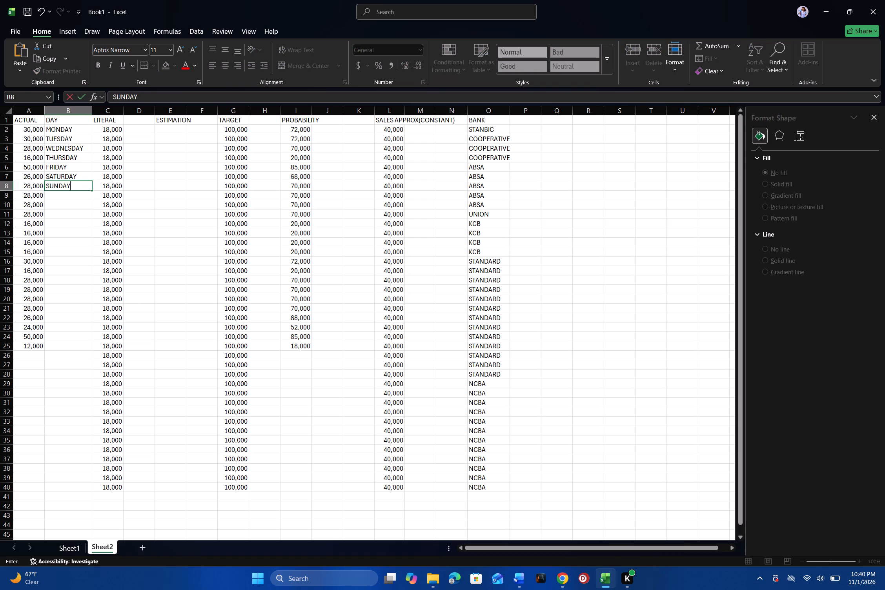
{"action": "key", "text": "Down"}
Enter MONDAY, TUESDAY and WEDNESDAY in cells B9 to B11 of the DAY column.
{"action": "type", "text": "MO"}
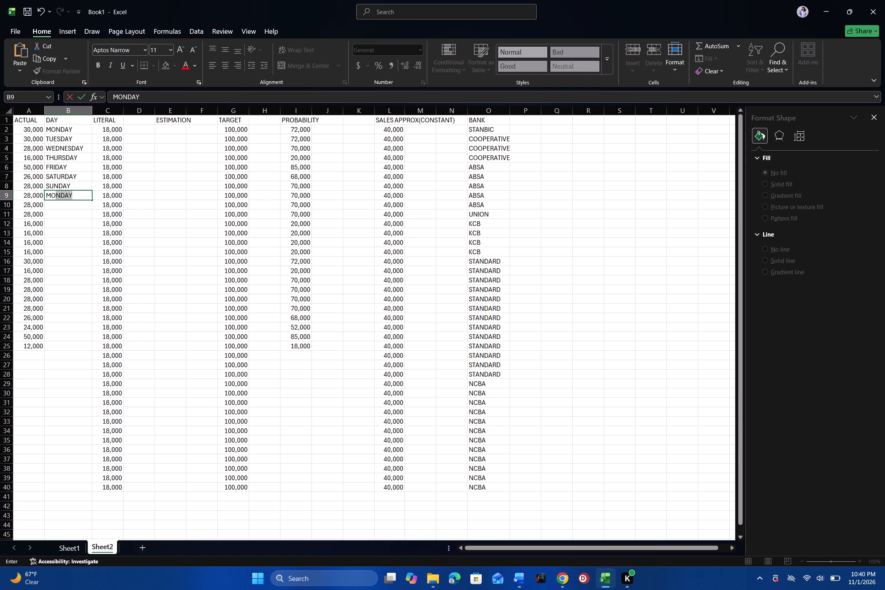
{"action": "type", "text": "NDAY"}
{"action": "key", "text": "Down"}
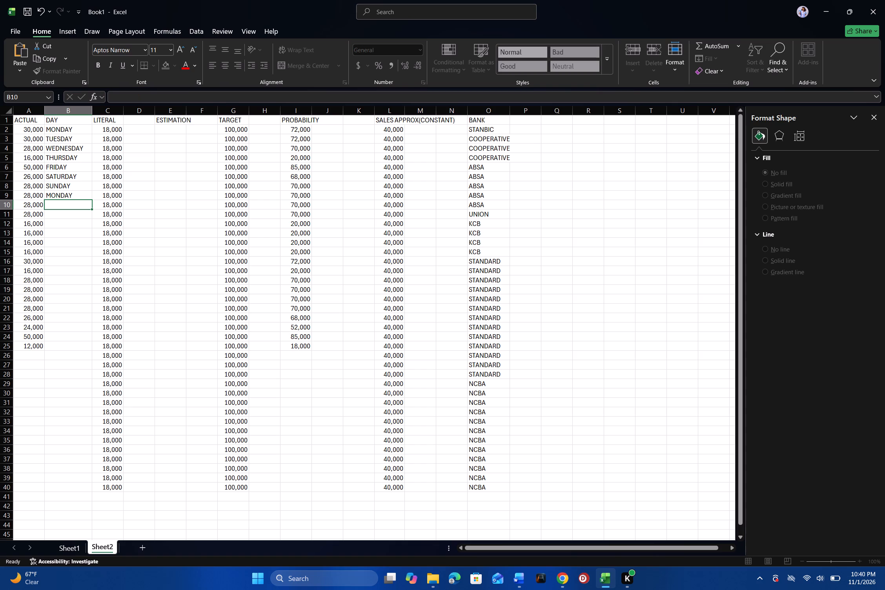
{"action": "type", "text": "TUESDAY"}
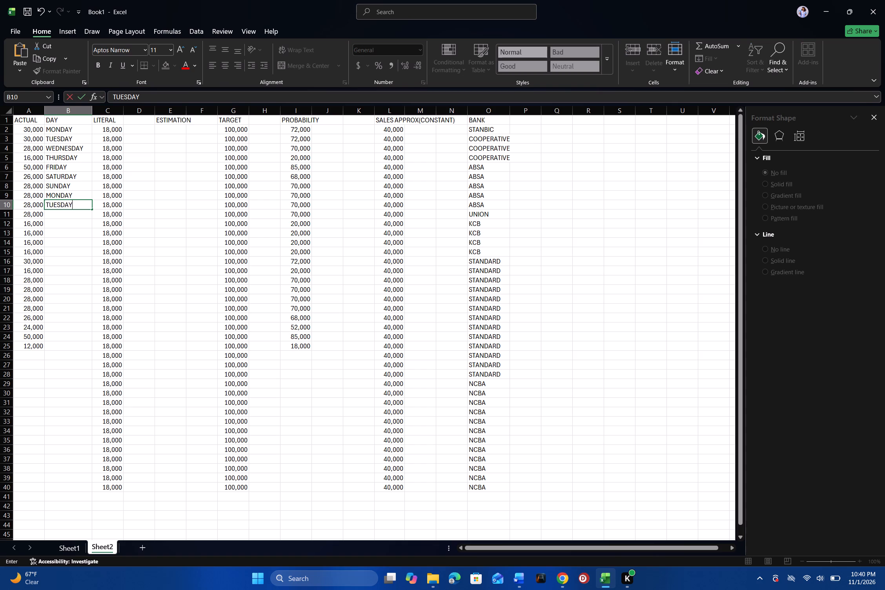
{"action": "key", "text": "Down"}
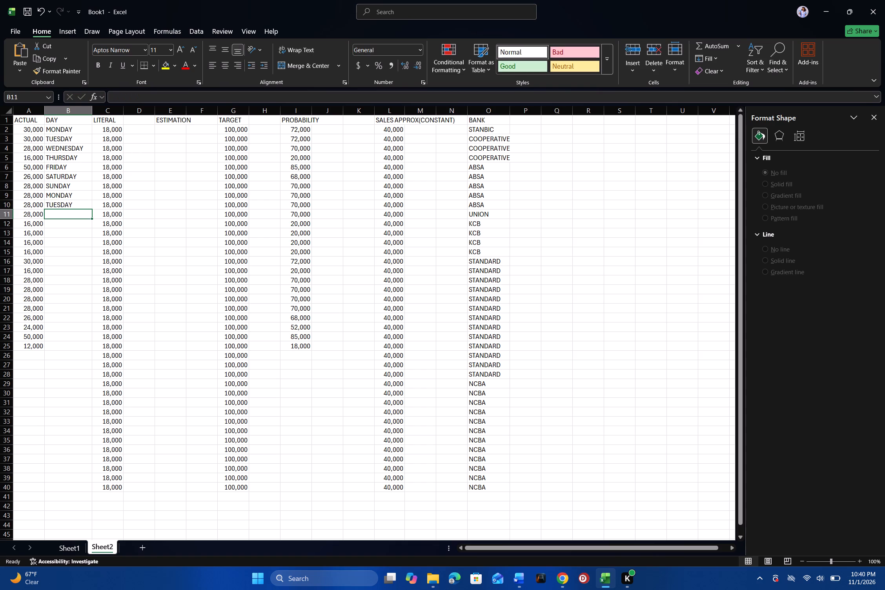
{"action": "type", "text": "WEDNESDAY"}
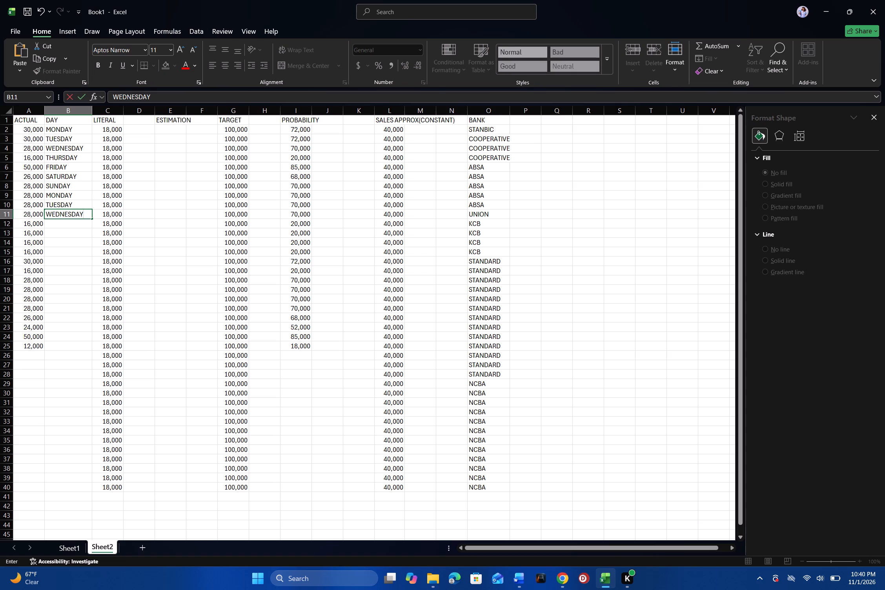
{"action": "key", "text": "Down"}
Enter THURSDAY, FRIDAY, SATURDAY and SUNDAY in cells B12 to B15 of the DAY column.
{"action": "type", "text": "THU"}
{"action": "type", "text": "RSDA"}
{"action": "key", "text": "y"}
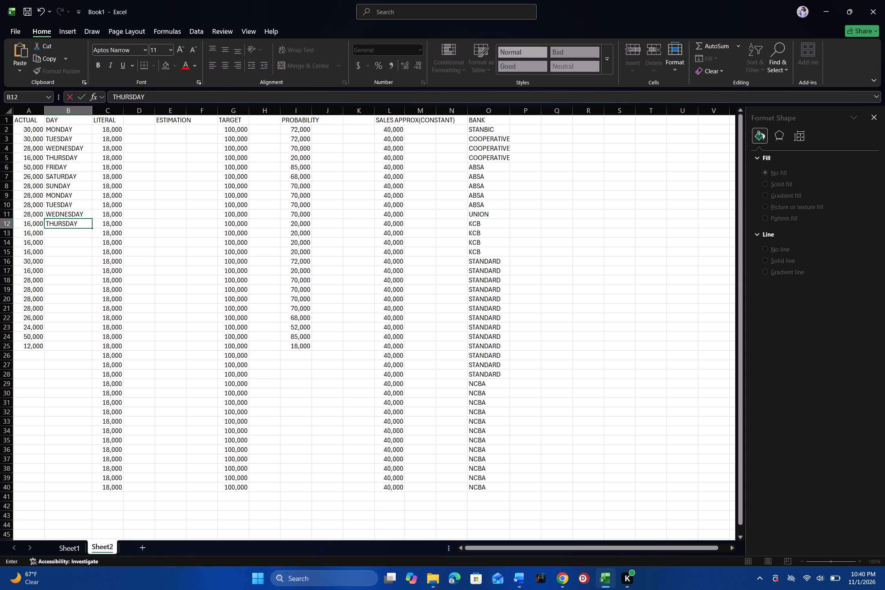
{"action": "key", "text": "Down"}
{"action": "type", "text": "FRIDAY"}
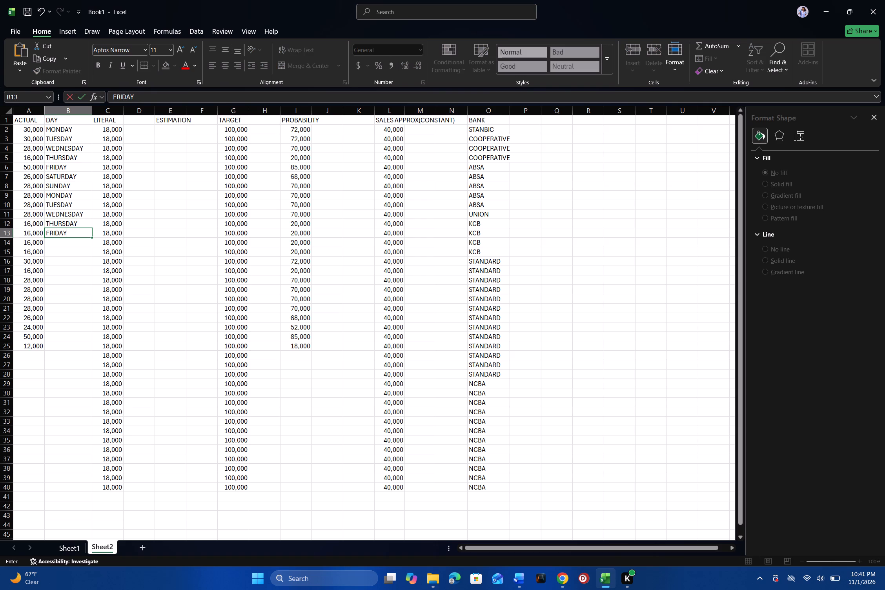
{"action": "key", "text": "Up"}
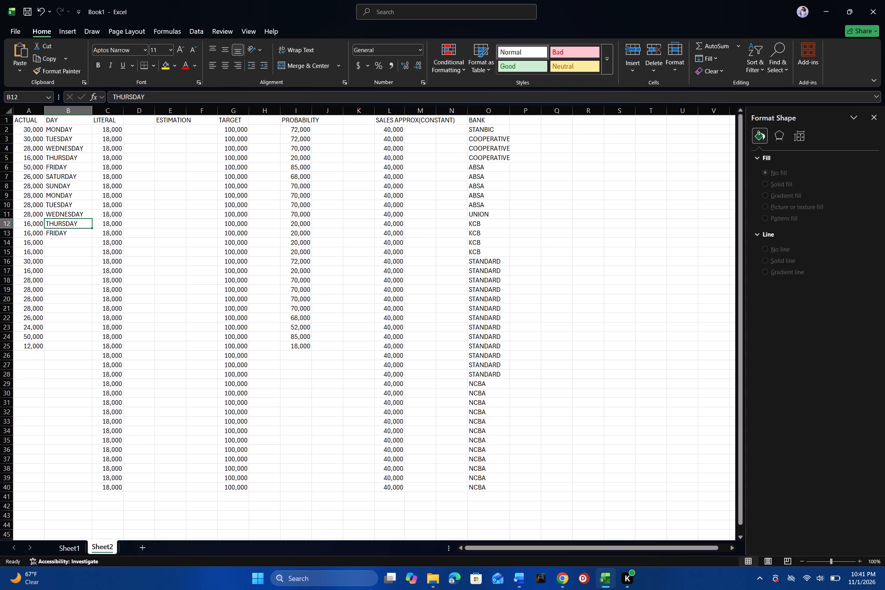
{"action": "key", "text": "Down"}
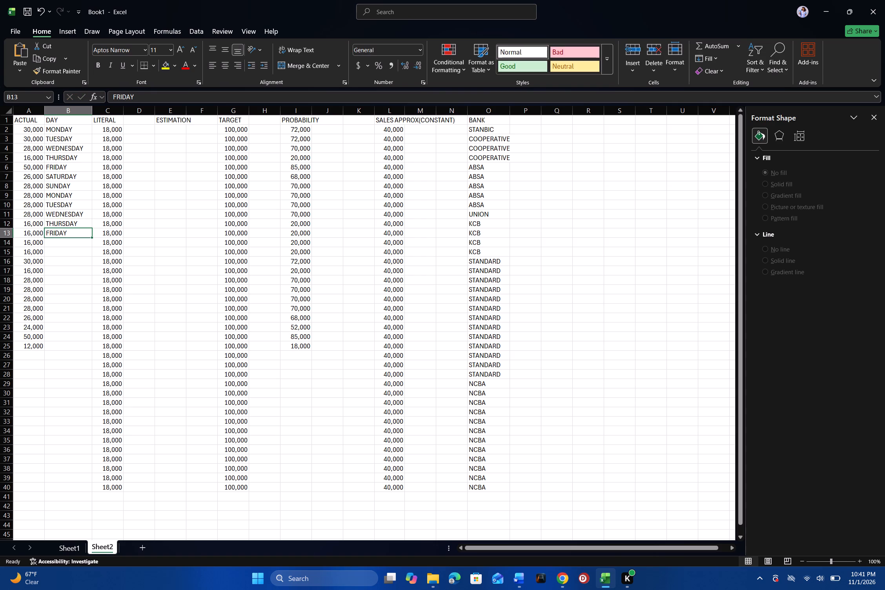
{"action": "key", "text": "Down"}
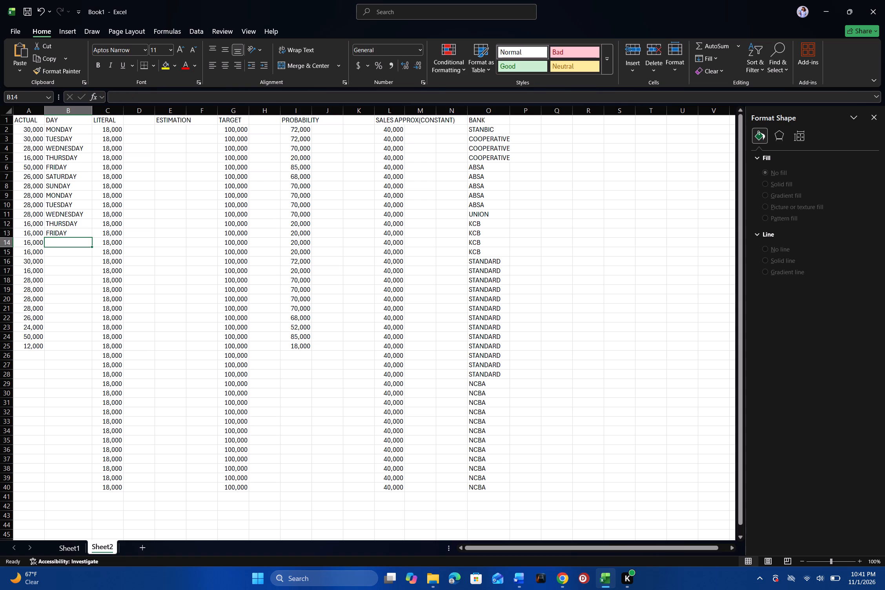
{"action": "type", "text": "SATURDAY"}
{"action": "key", "text": "Down"}
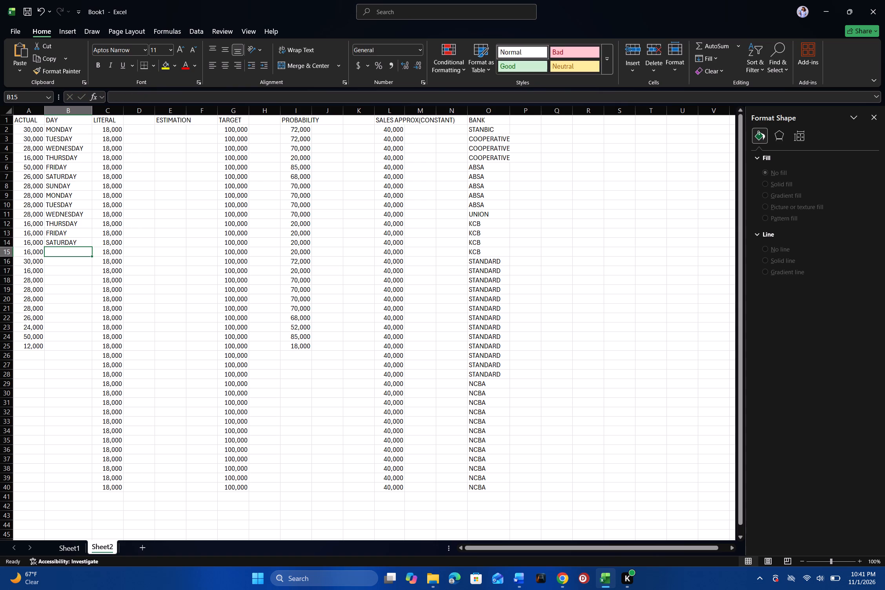
{"action": "type", "text": "SUM"}
{"action": "key", "text": "BackSpace"}
{"action": "type", "text": "NDAY"}
{"action": "key", "text": "Down"}
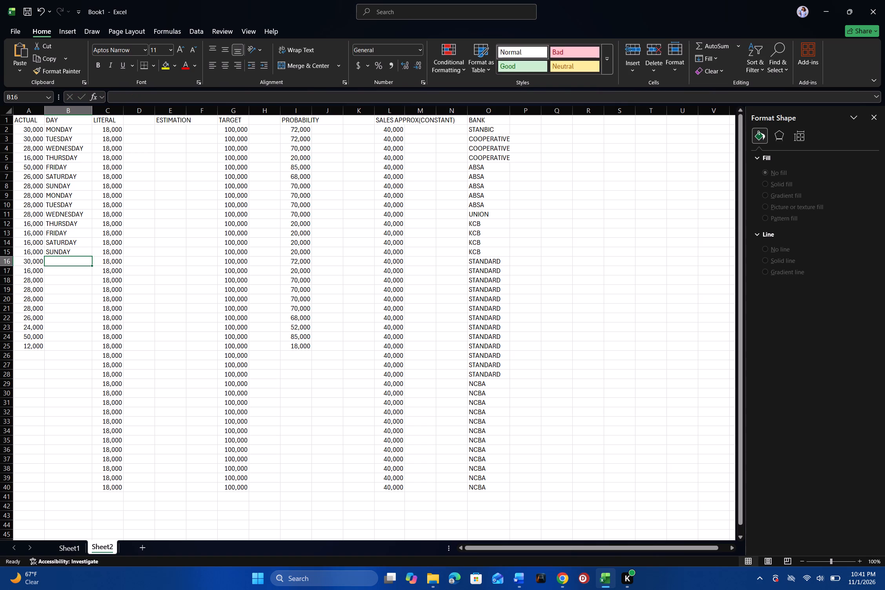
Enter MONDAY, TUESDAY and WEDNESDAY in cells B16 to B18 of the DAY column.
{"action": "type", "text": "MONDAY"}
{"action": "key", "text": "Down"}
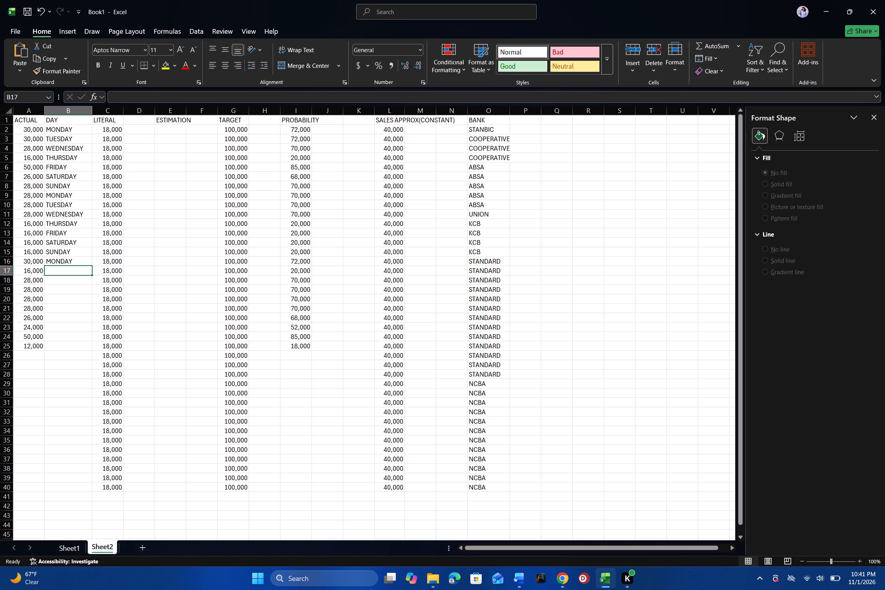
{"action": "type", "text": "TUESDAY"}
{"action": "key", "text": "Down"}
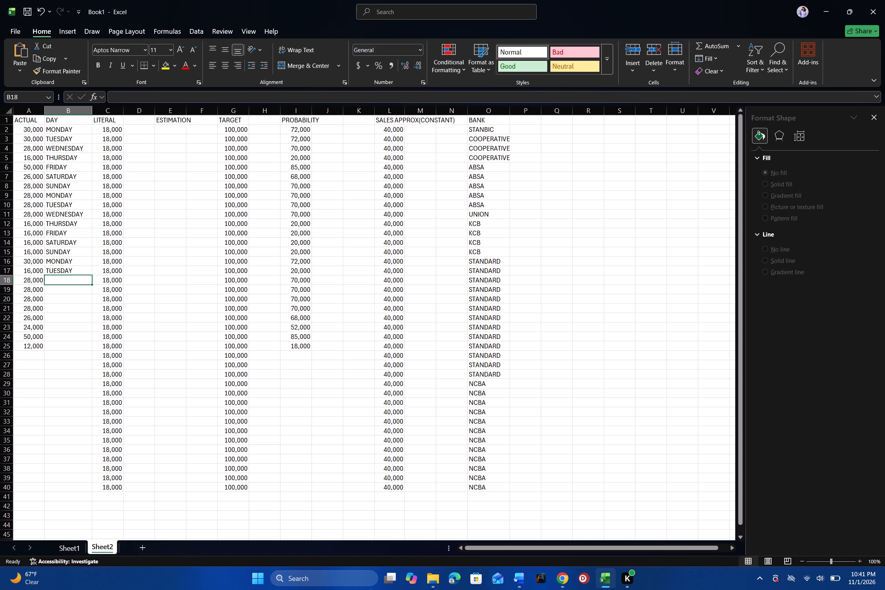
{"action": "type", "text": "WEDNESD"}
{"action": "key", "text": "u"}
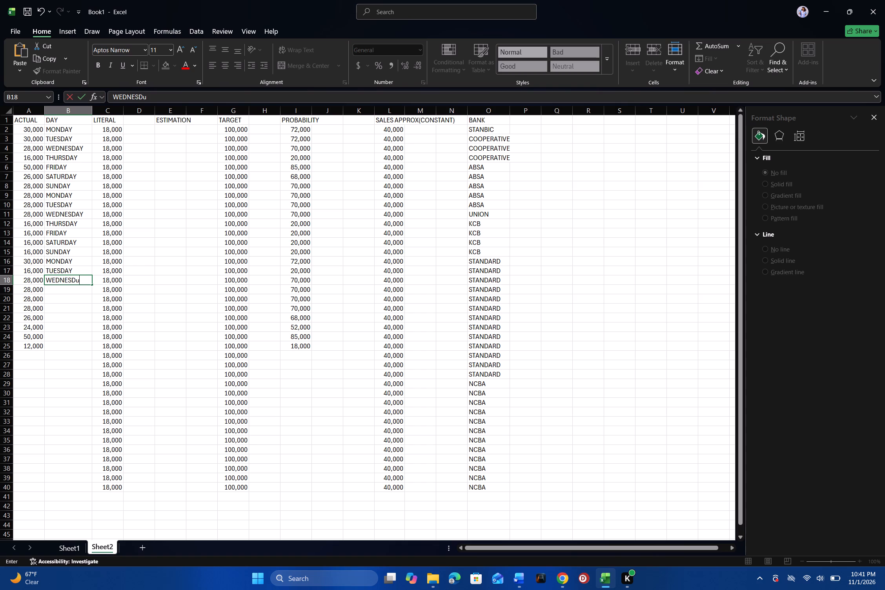
{"action": "key", "text": "BackSpace"}
{"action": "type", "text": "AY"}
{"action": "key", "text": "Down"}
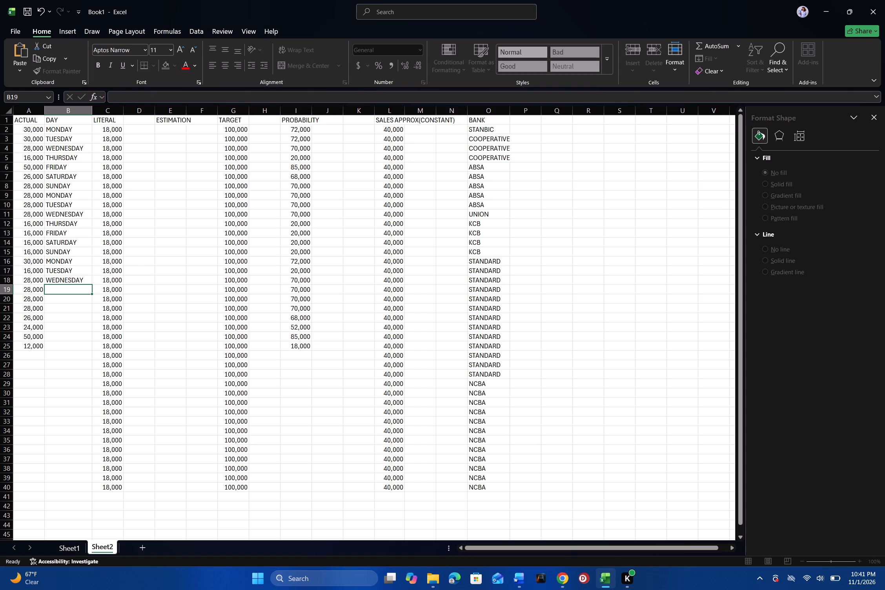
Enter THURSDAY, FRIDAY, SATURDAY and SUNDAY in cells B19 to B22 of the DAY column.
{"action": "type", "text": "THURSDAY"}
{"action": "key", "text": "Down"}
{"action": "type", "text": "FRIDAY"}
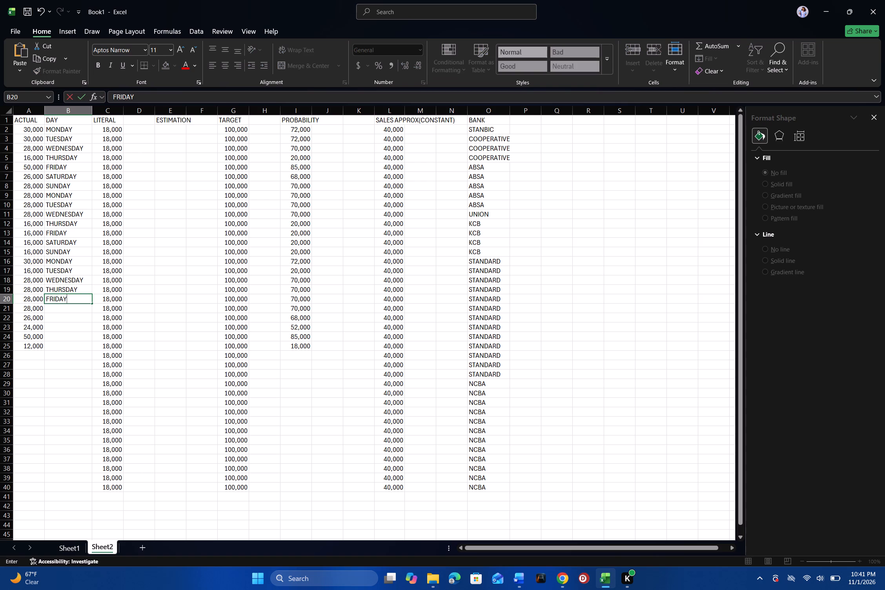
{"action": "key", "text": "Down"}
{"action": "type", "text": "SATURDAY"}
{"action": "key", "text": "Down"}
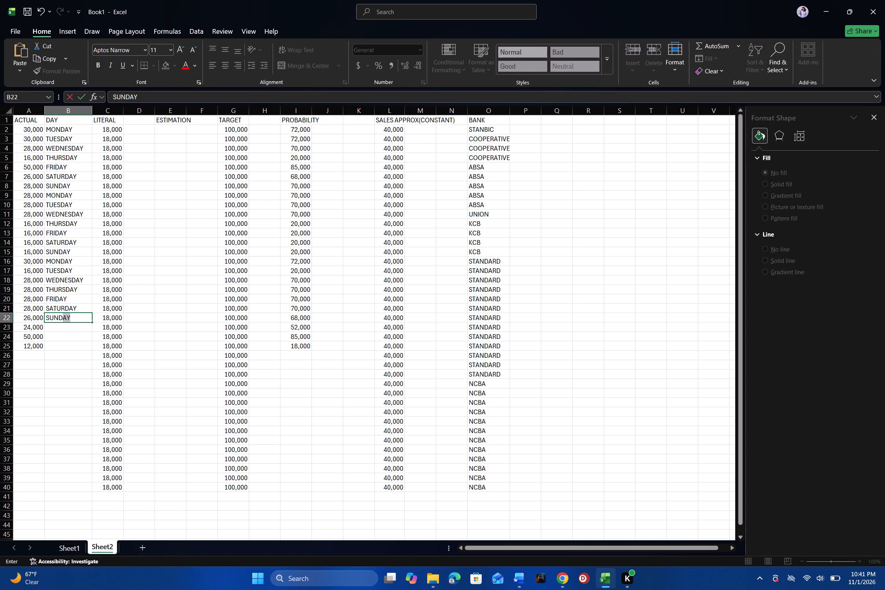
{"action": "key", "text": "BackSpace"}
{"action": "type", "text": "ay"}
{"action": "key", "text": "BackSpace"}
{"action": "key", "text": "BackSpace"}
{"action": "type", "text": "AY"}
{"action": "key", "text": "Down"}
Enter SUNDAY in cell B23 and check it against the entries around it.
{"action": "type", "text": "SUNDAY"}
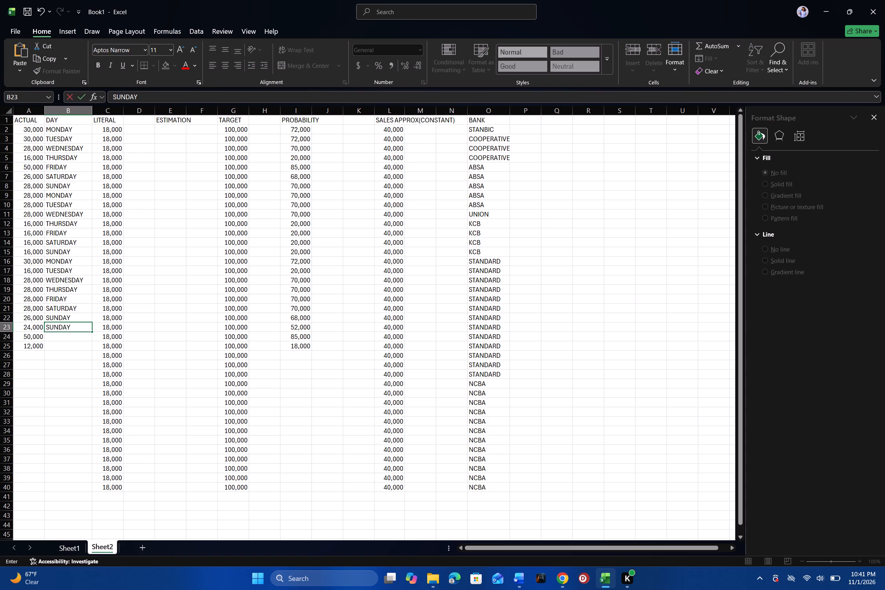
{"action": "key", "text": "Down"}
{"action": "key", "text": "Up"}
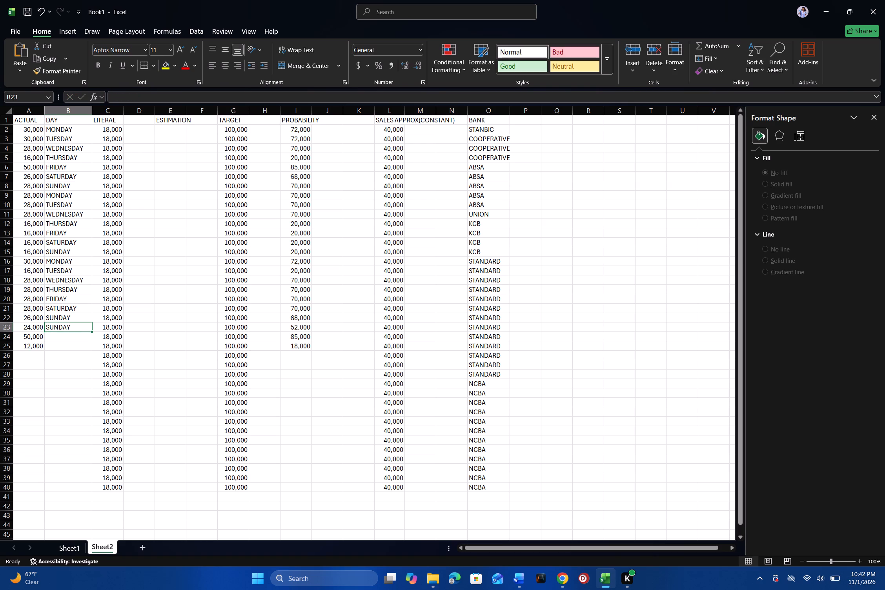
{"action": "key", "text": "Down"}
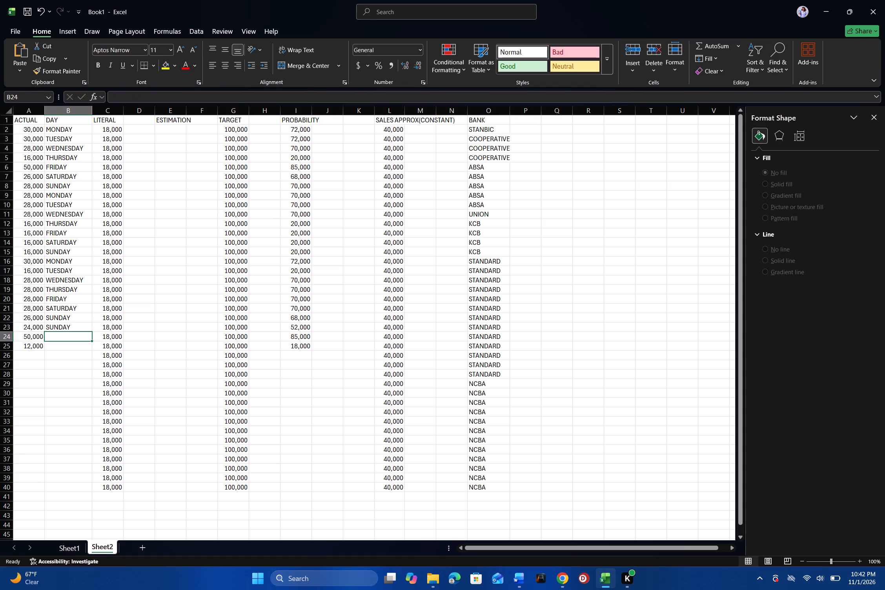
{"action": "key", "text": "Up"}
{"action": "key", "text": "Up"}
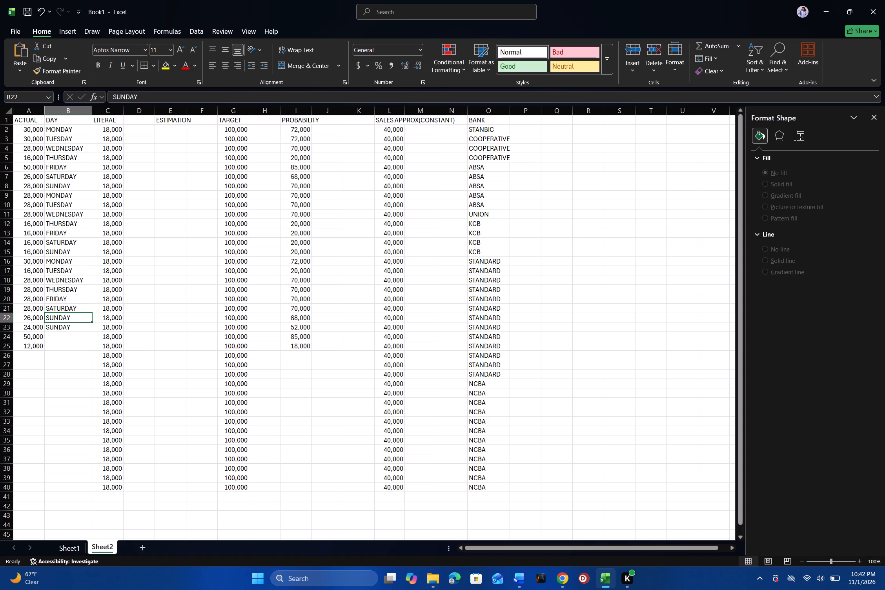
Set the day in cell B23 of the DAY column to MONDAY.
{"action": "key", "text": "Down"}
{"action": "key", "text": "BackSpace"}
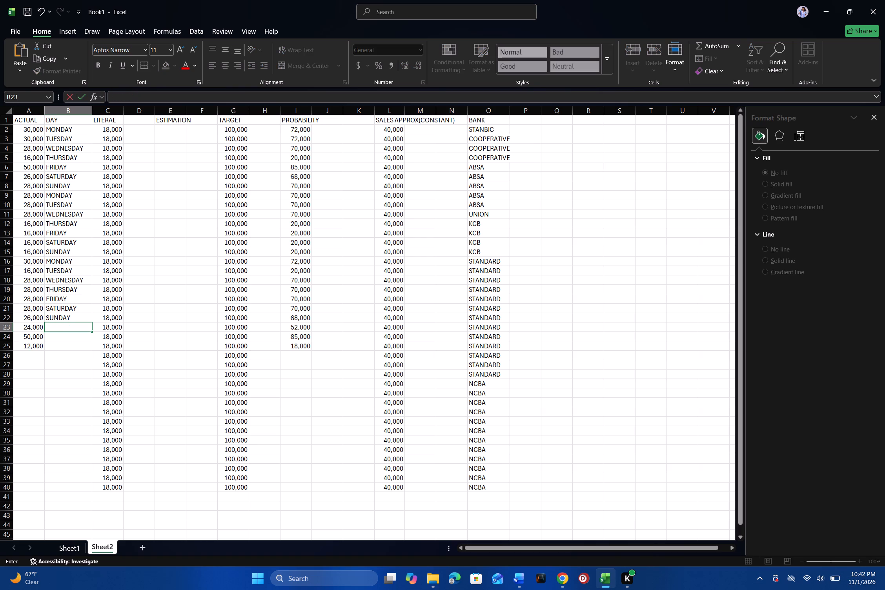
{"action": "type", "text": "MO"}
{"action": "type", "text": "NDAY"}
{"action": "key", "text": "Down"}
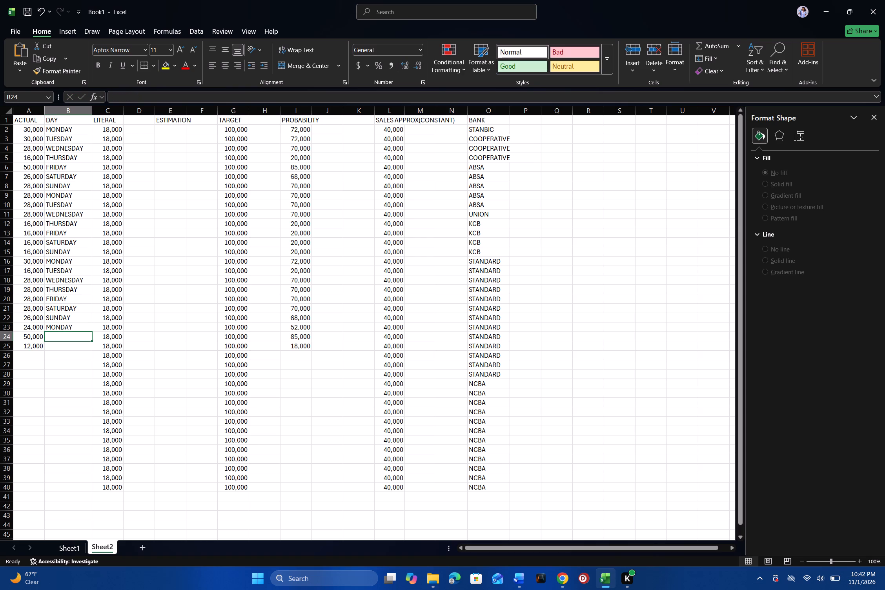
Enter TUESDAY in cell B24 of the DAY column.
{"action": "type", "text": "TUE"}
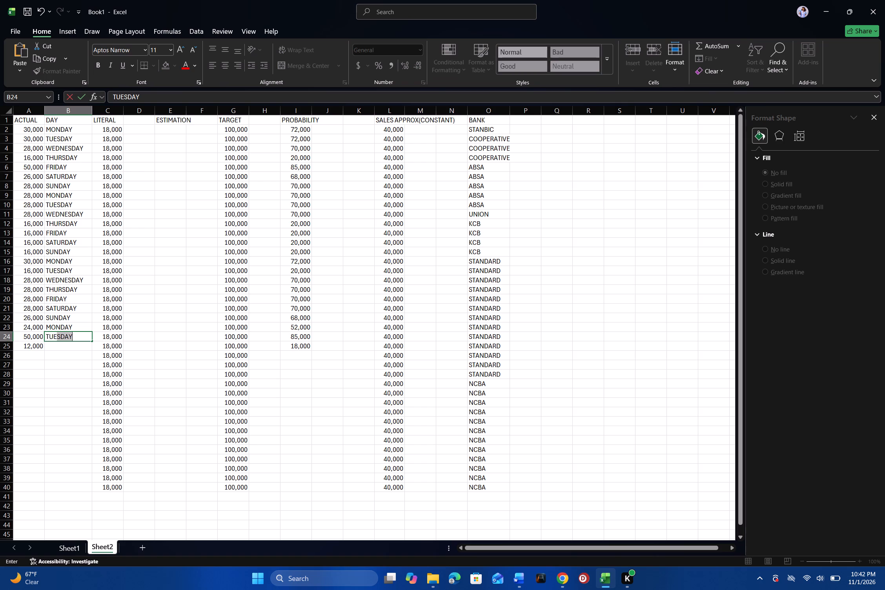
{"action": "key", "text": "s"}
{"action": "type", "text": "DAY"}
{"action": "key", "text": "Down"}
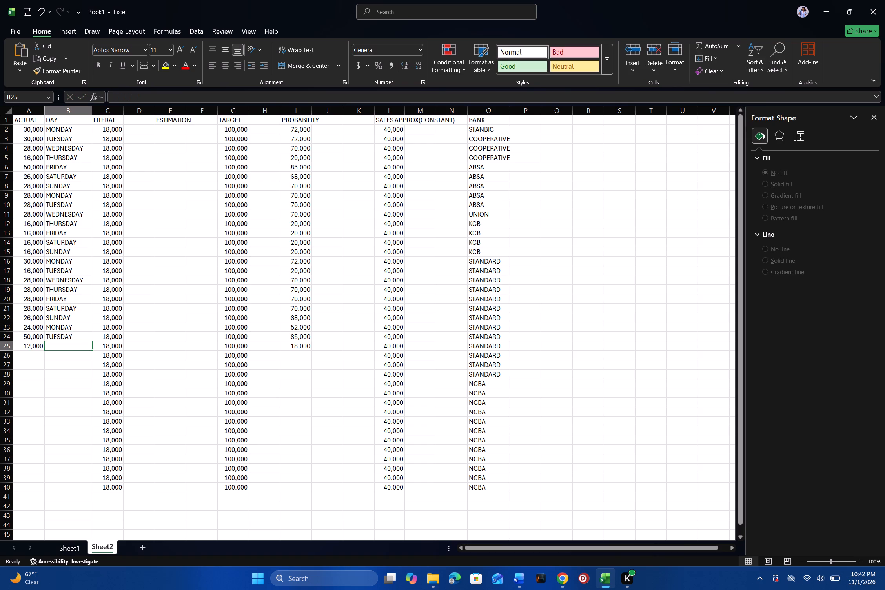
Enter WEDNESDAY in cell B25 of the DAY column, correcting any misspelling.
{"action": "type", "text": "WED"}
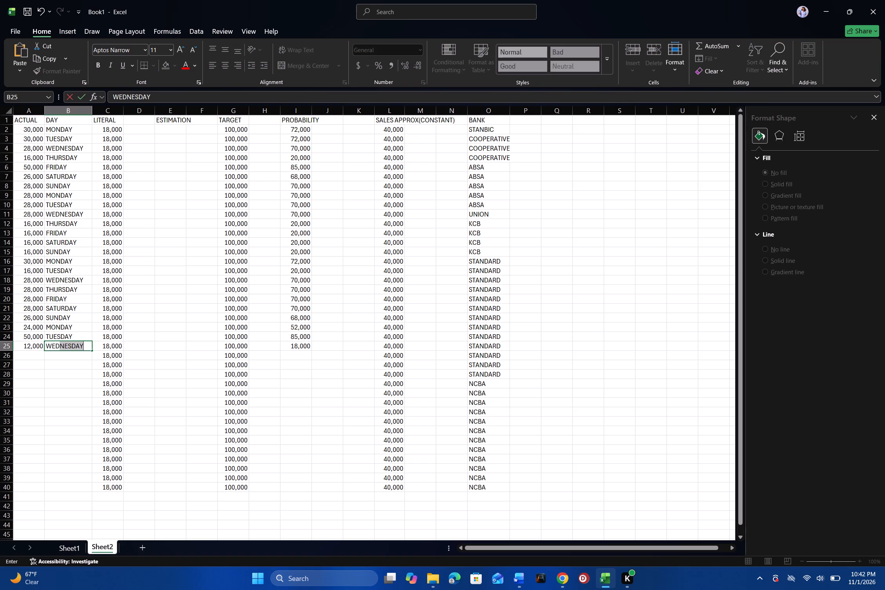
{"action": "type", "text": "NES"}
{"action": "type", "text": "DY"}
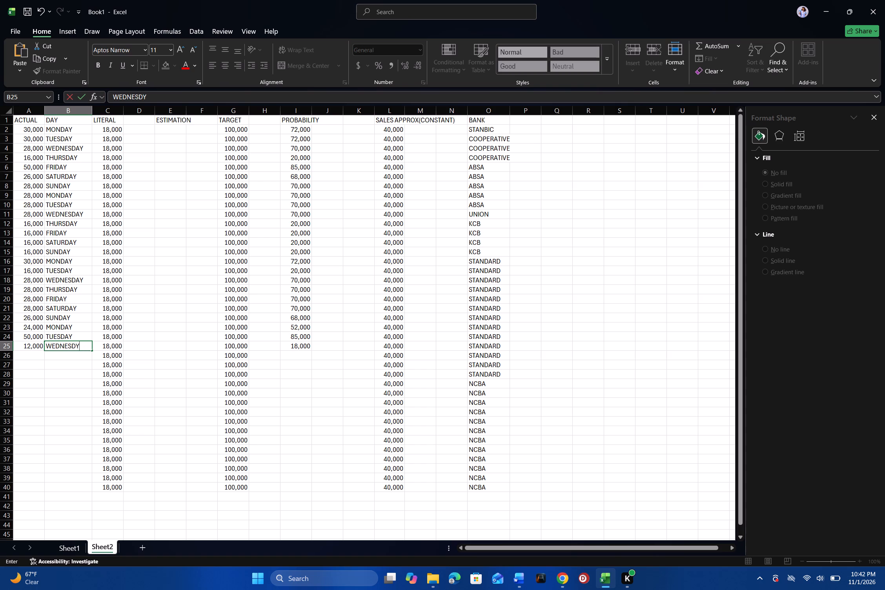
{"action": "key", "text": "Left"}
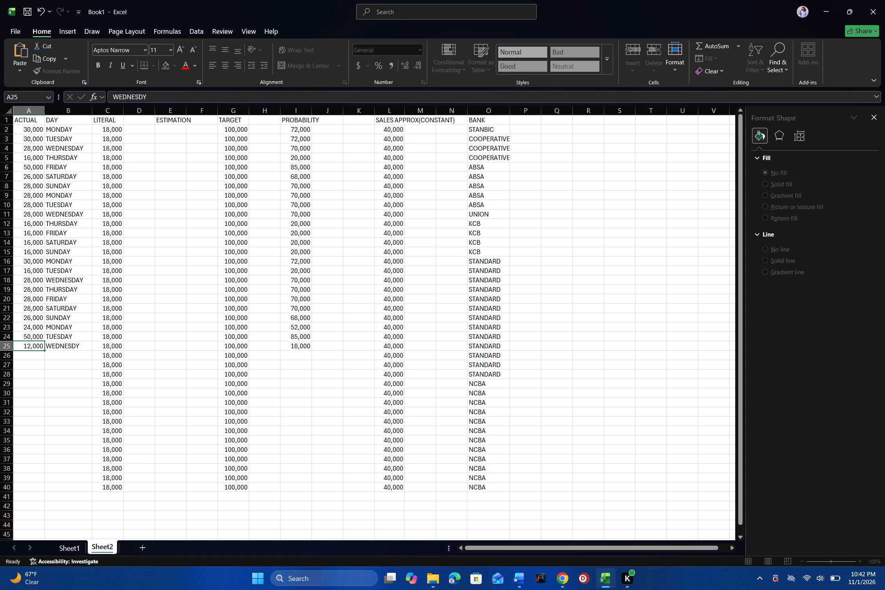
{"action": "key", "text": "Right"}
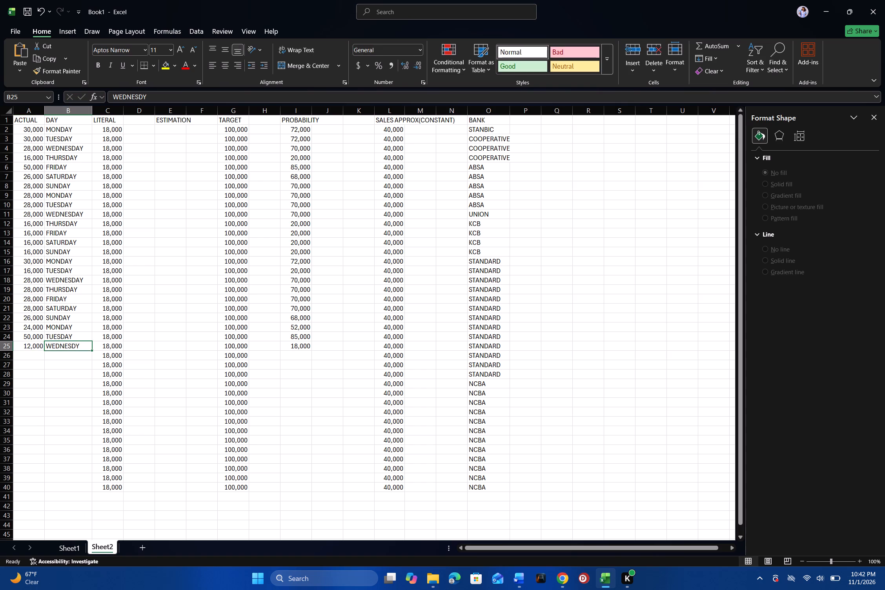
{"action": "left_click", "coordinate": [73, 156]}
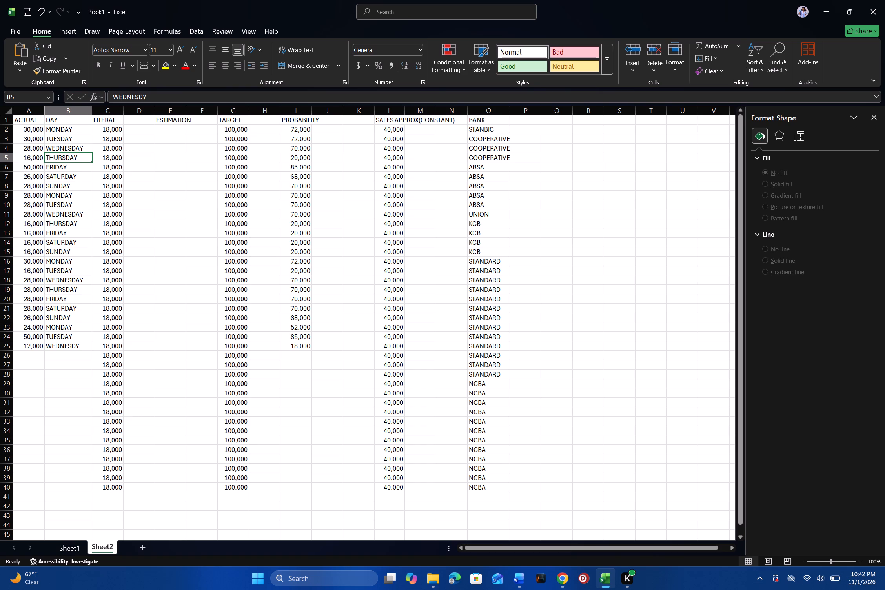
{"action": "left_click", "coordinate": [80, 349]}
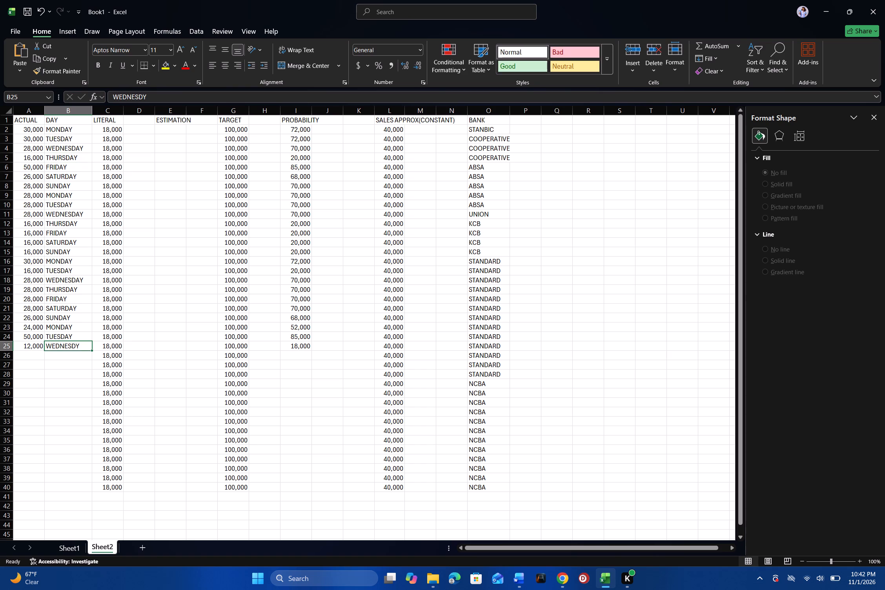
{"action": "left_click", "coordinate": [80, 349]}
{"action": "key", "text": "BackSpace"}
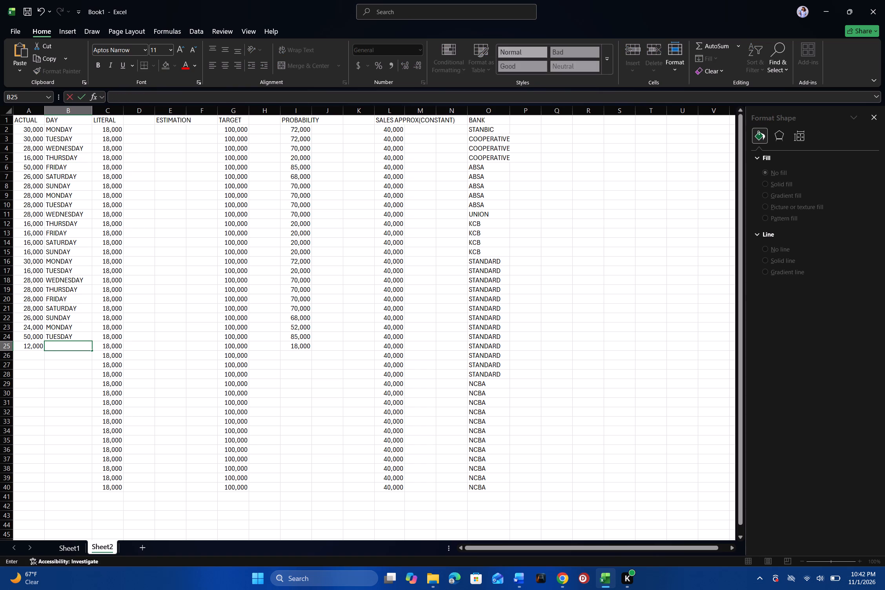
{"action": "type", "text": "WEDNESDAY"}
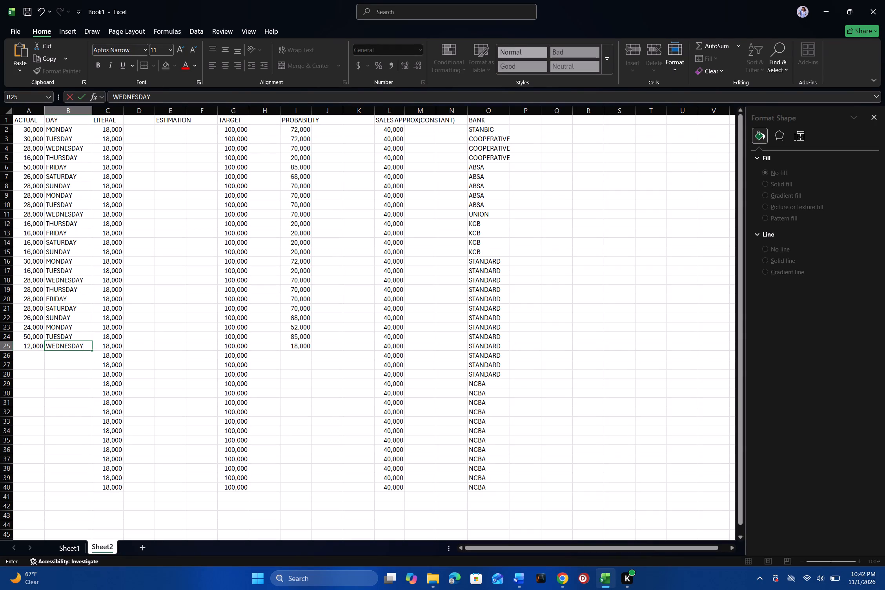
{"action": "left_click", "coordinate": [258, 264]}
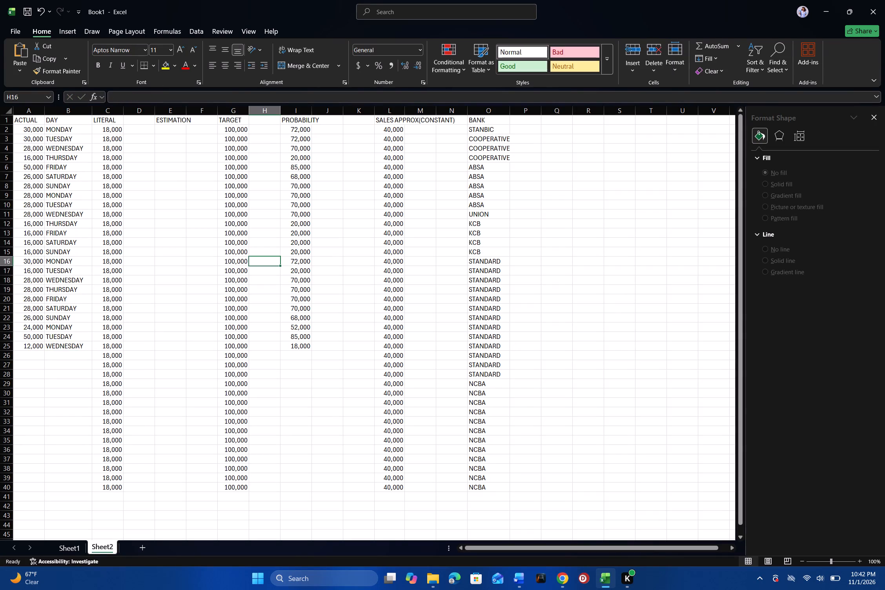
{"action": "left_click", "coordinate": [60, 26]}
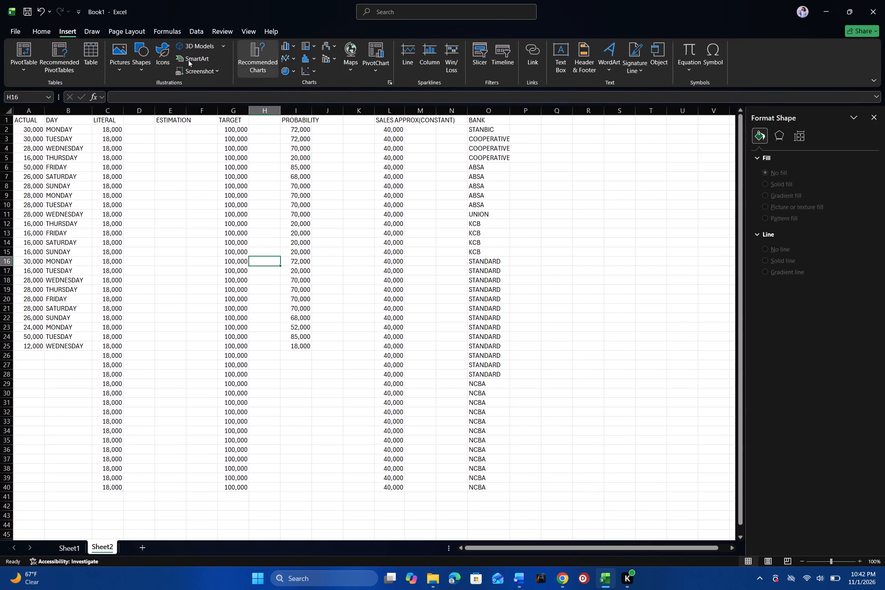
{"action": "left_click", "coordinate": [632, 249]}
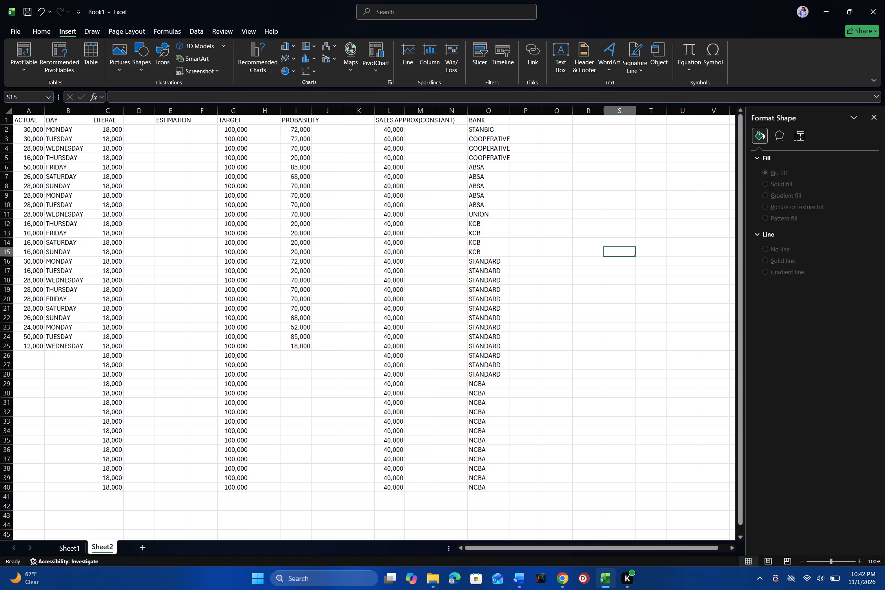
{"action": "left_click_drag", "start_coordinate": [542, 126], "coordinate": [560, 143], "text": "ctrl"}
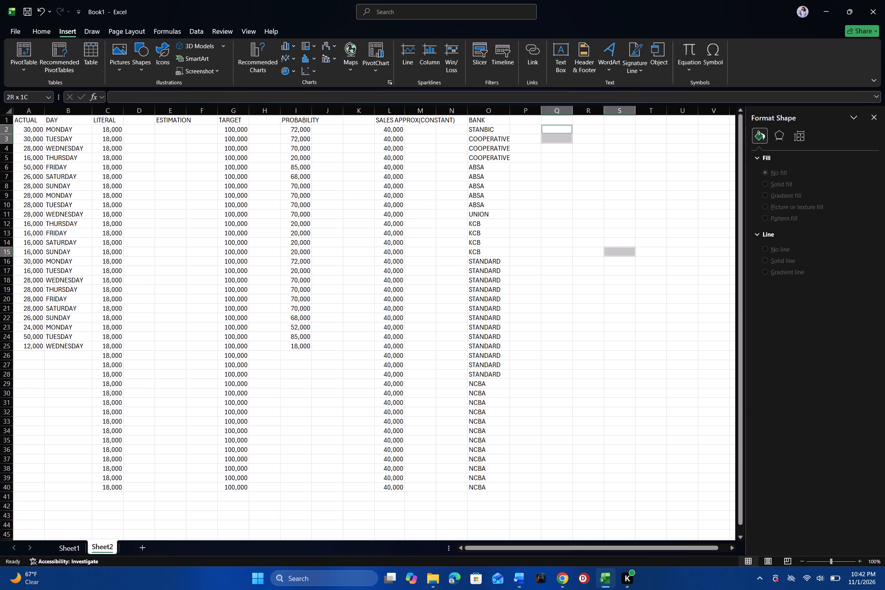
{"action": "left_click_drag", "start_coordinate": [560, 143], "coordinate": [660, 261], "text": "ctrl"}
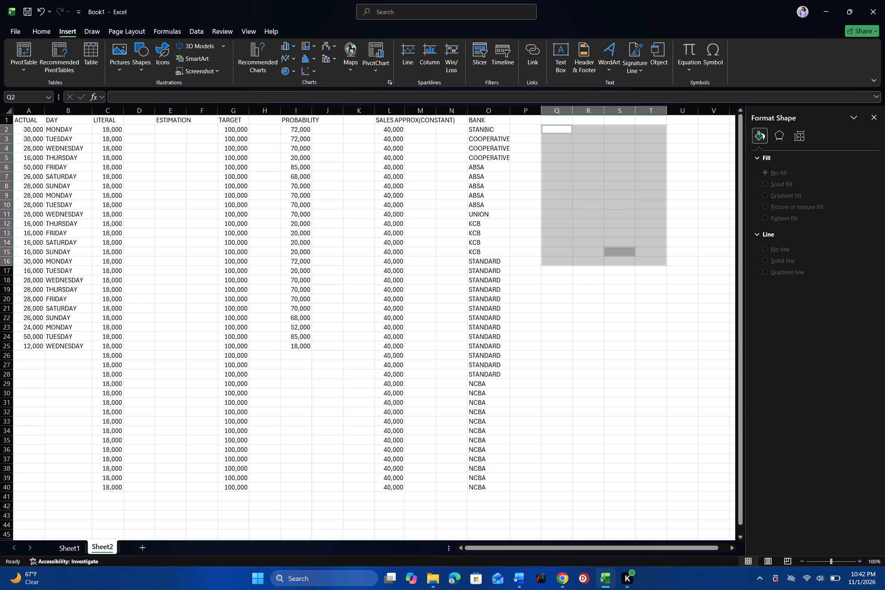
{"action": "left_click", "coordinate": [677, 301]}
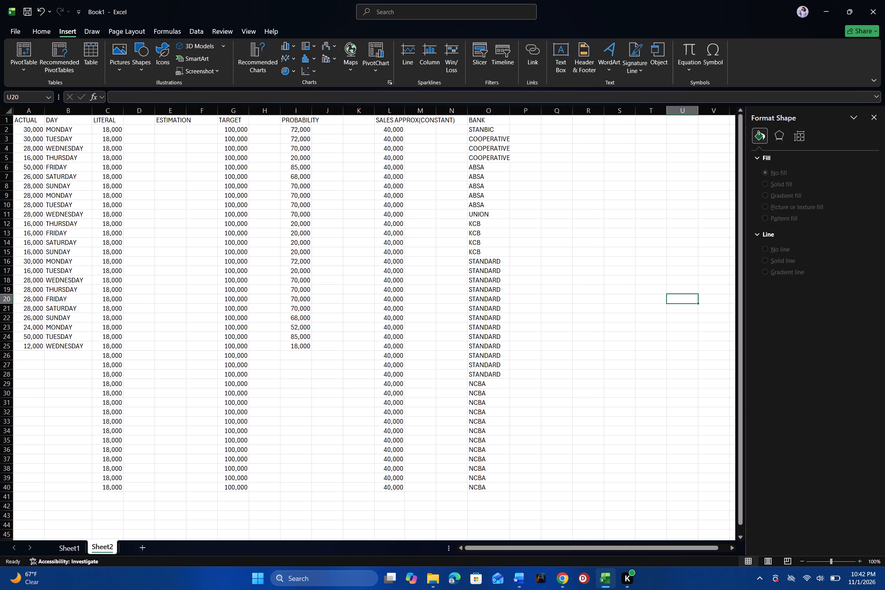
Select the blank range Q3 to V32 beside the BANK column and open the online picture search for placing a picture in cell.
{"action": "left_click_drag", "start_coordinate": [551, 140], "coordinate": [581, 166], "text": "ctrl"}
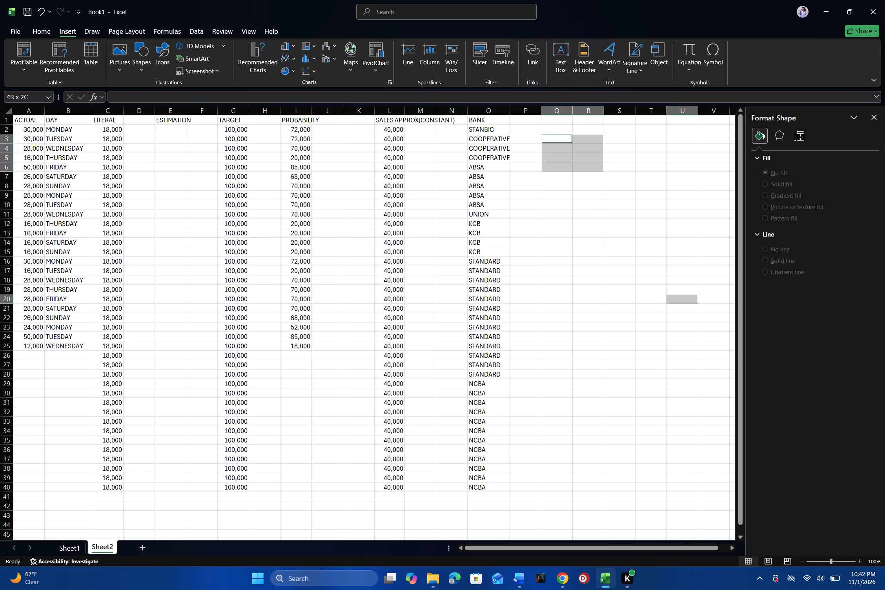
{"action": "left_click_drag", "start_coordinate": [581, 166], "coordinate": [716, 354], "text": "ctrl"}
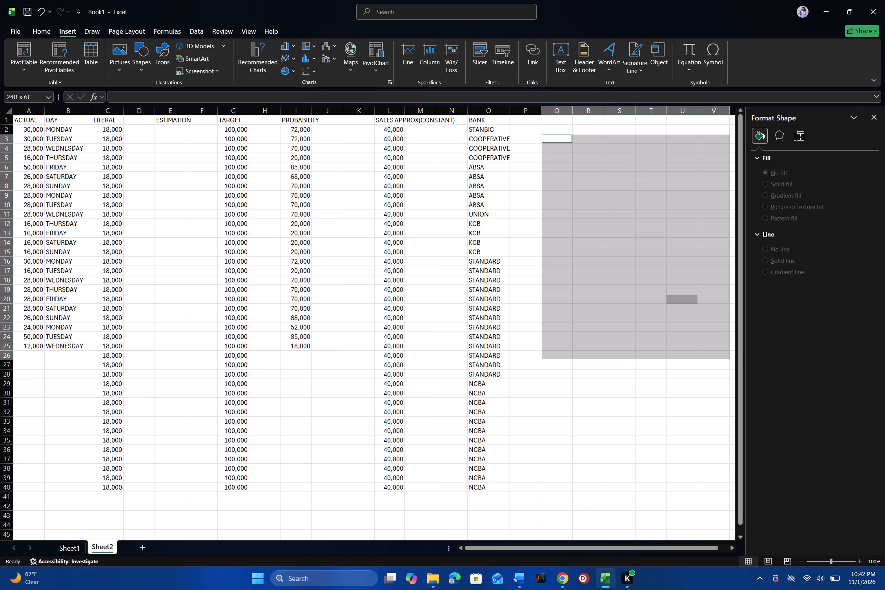
{"action": "left_click_drag", "start_coordinate": [716, 354], "coordinate": [704, 395], "text": "ctrl"}
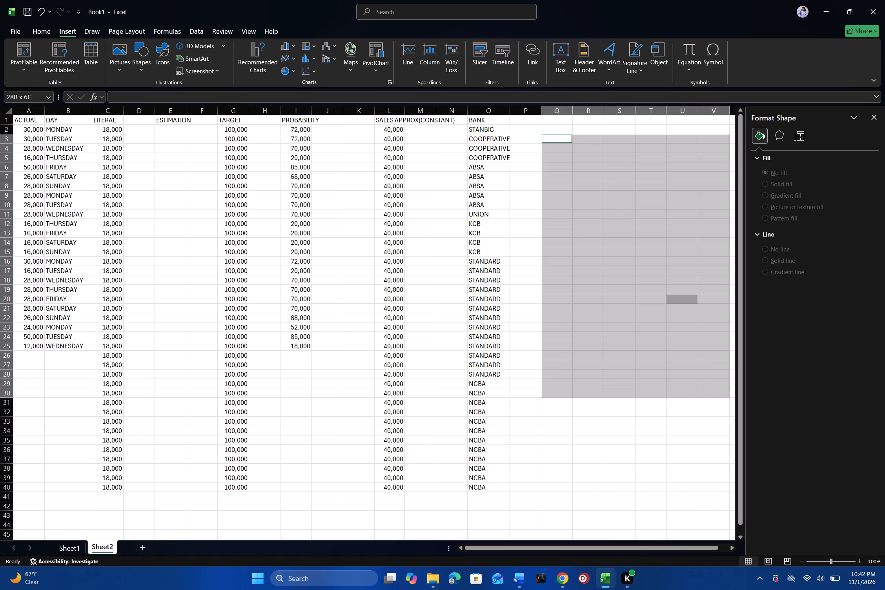
{"action": "left_click_drag", "start_coordinate": [704, 395], "coordinate": [716, 415], "text": "ctrl"}
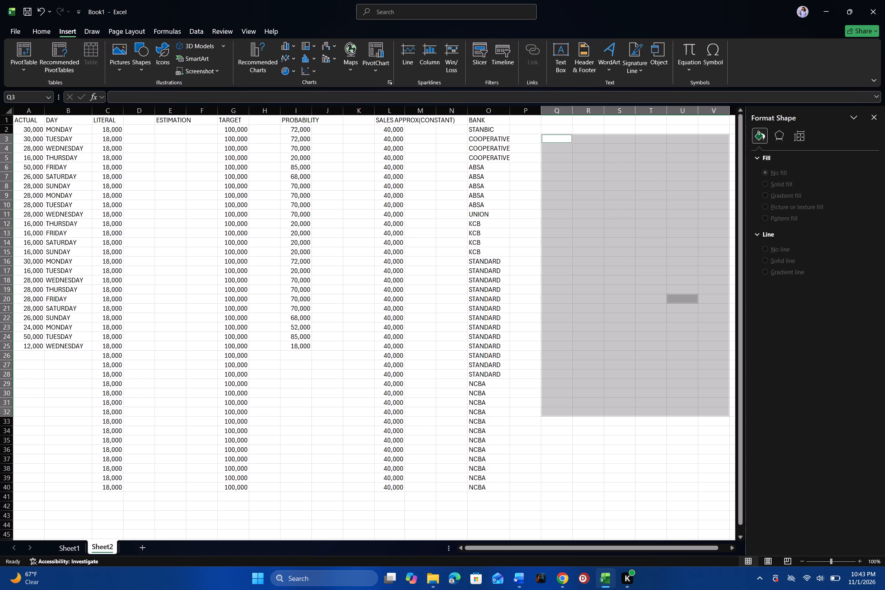
{"action": "left_click", "coordinate": [70, 33]}
{"action": "left_click", "coordinate": [122, 76]}
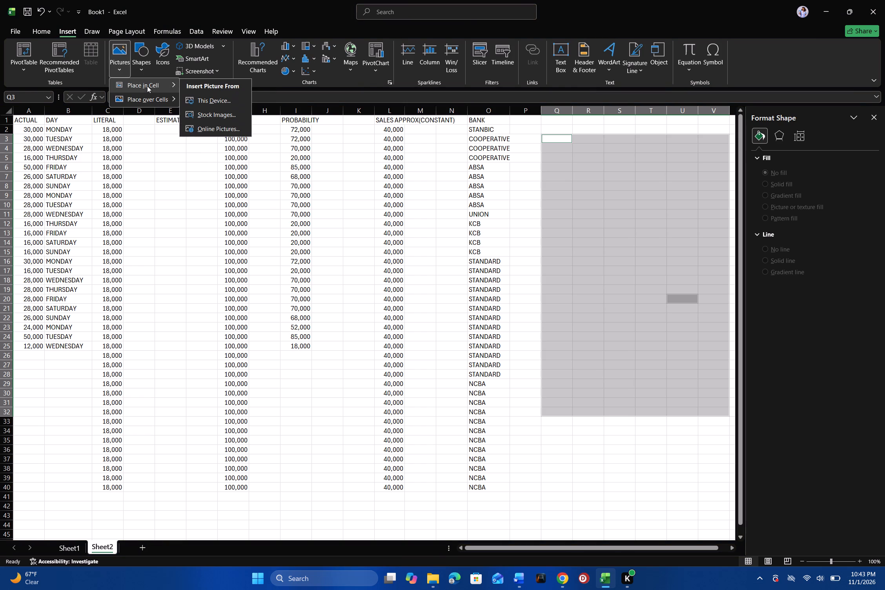
{"action": "left_click", "coordinate": [147, 86]}
{"action": "left_click", "coordinate": [198, 126]}
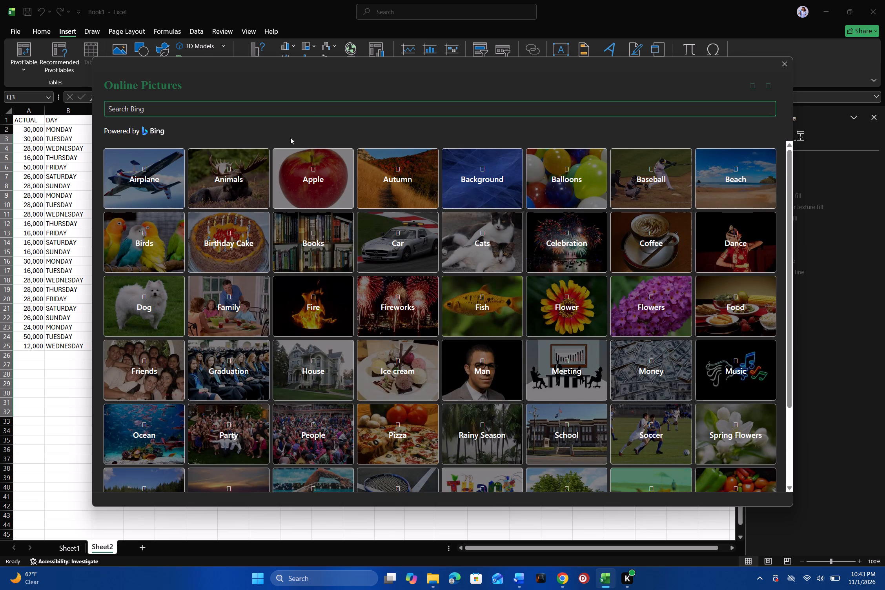
Search the online pictures for "Stock counting".
{"action": "key", "text": "s"}
{"action": "key", "text": "t"}
{"action": "key", "text": "BackSpace"}
{"action": "type", "text": "tock"}
{"action": "key", "text": "space"}
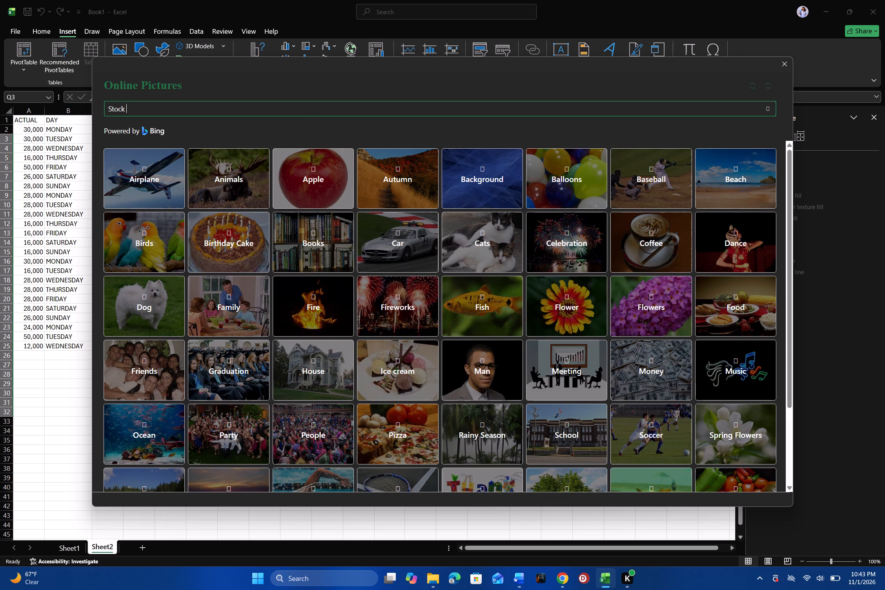
{"action": "type", "text": "cou"}
{"action": "key", "text": "n"}
{"action": "type", "text": "ting"}
{"action": "key", "text": "Return"}
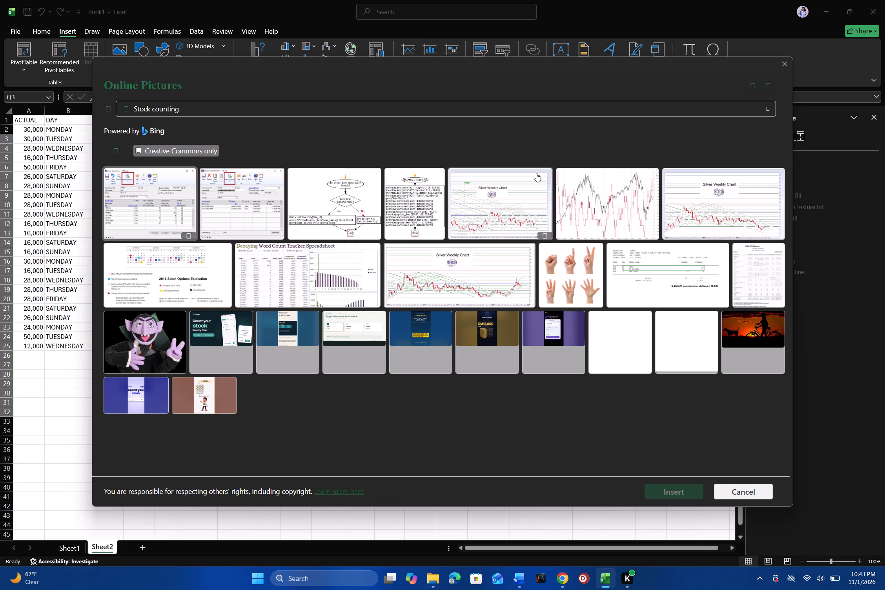
Shorten the online picture search term to "Stock" and run the search.
{"action": "left_click", "coordinate": [248, 111]}
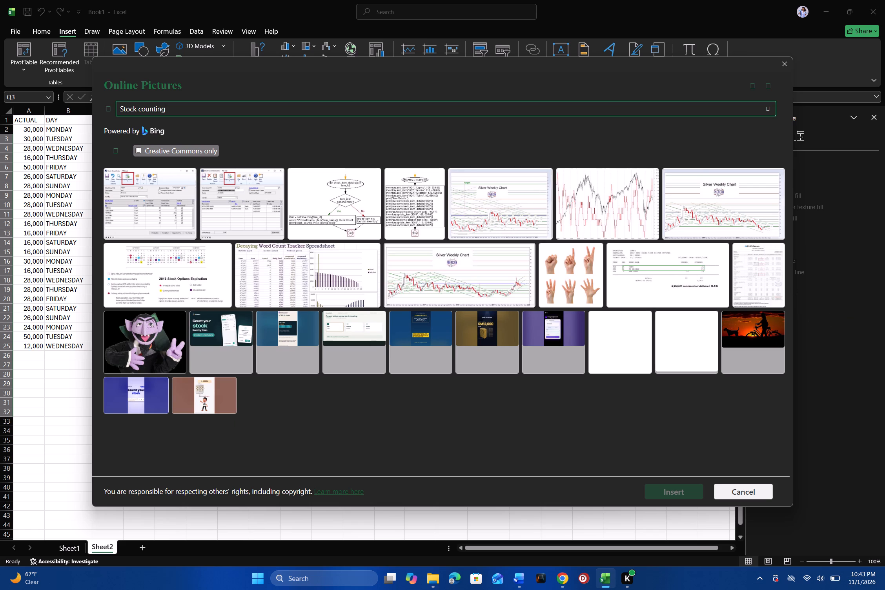
{"action": "key", "text": "BackSpace"}
{"action": "key", "text": "BackSpace"}
{"action": "key", "text": "BackSpace"}
{"action": "key", "text": "BackSpace"}
{"action": "key", "text": "BackSpace"}
{"action": "key", "text": "BackSpace"}
{"action": "key", "text": "BackSpace"}
{"action": "key", "text": "BackSpace"}
{"action": "key", "text": "Return"}
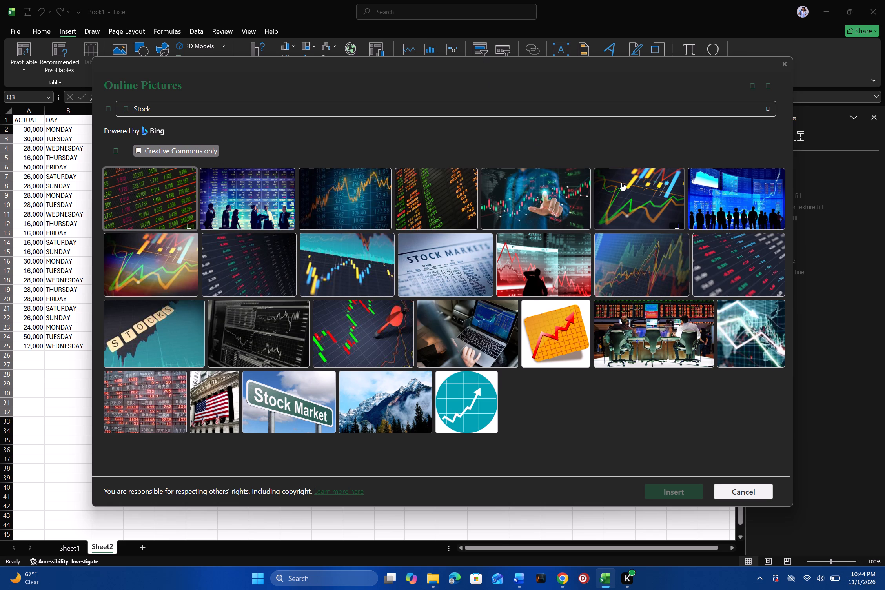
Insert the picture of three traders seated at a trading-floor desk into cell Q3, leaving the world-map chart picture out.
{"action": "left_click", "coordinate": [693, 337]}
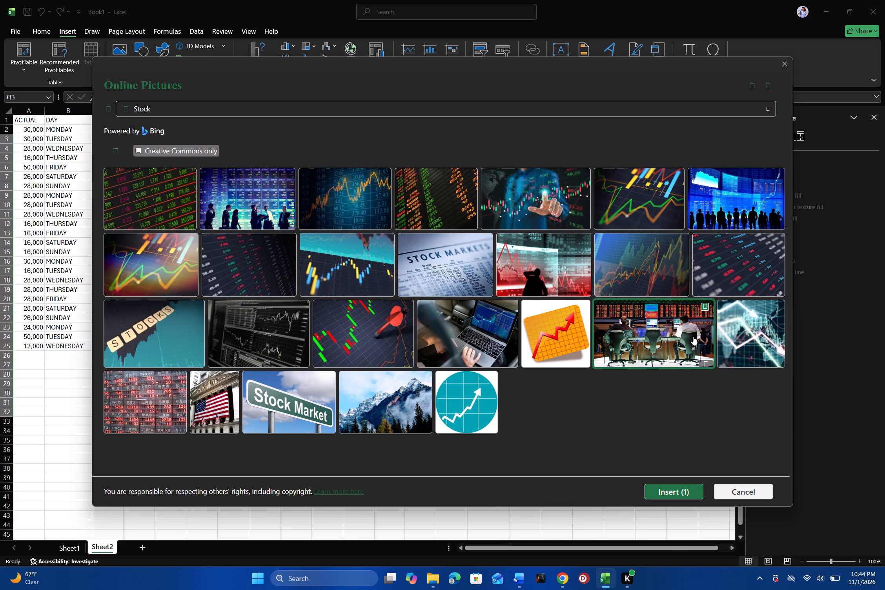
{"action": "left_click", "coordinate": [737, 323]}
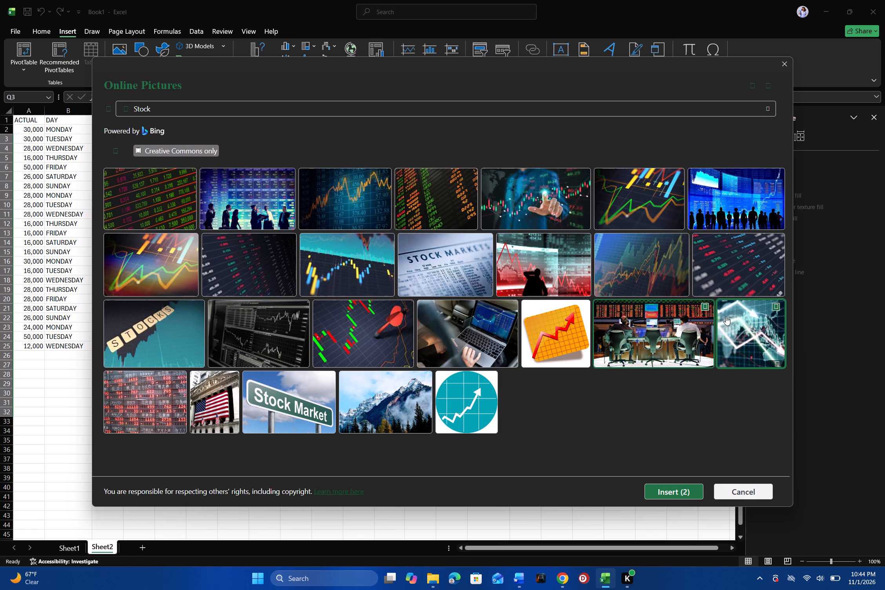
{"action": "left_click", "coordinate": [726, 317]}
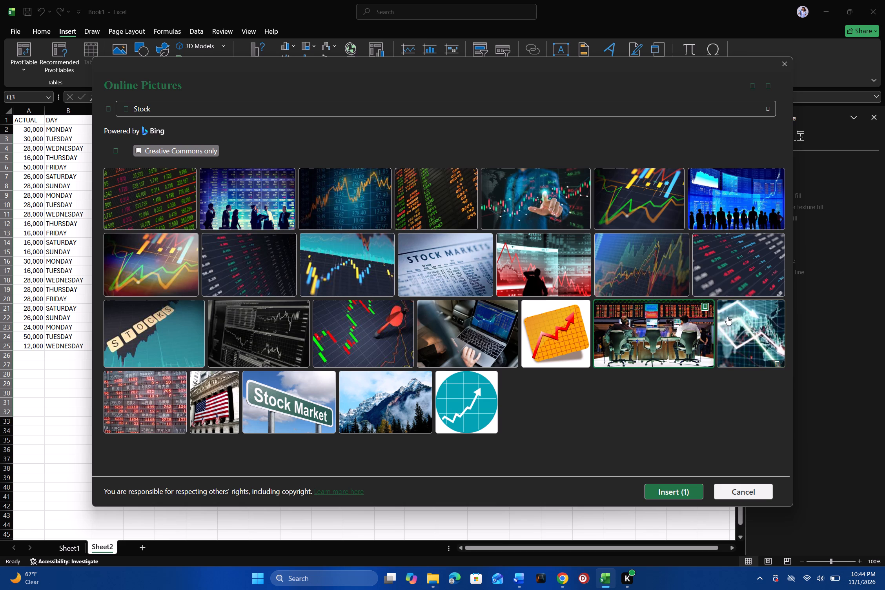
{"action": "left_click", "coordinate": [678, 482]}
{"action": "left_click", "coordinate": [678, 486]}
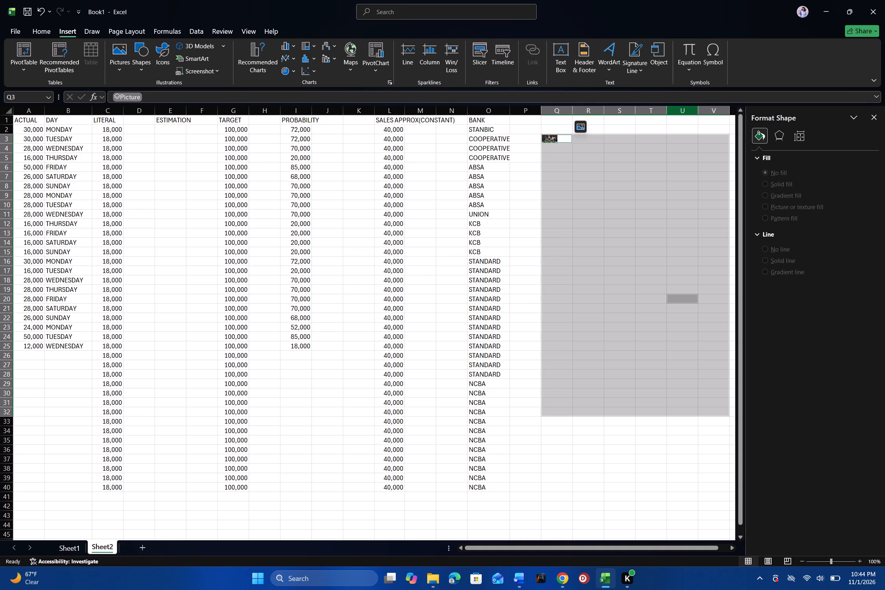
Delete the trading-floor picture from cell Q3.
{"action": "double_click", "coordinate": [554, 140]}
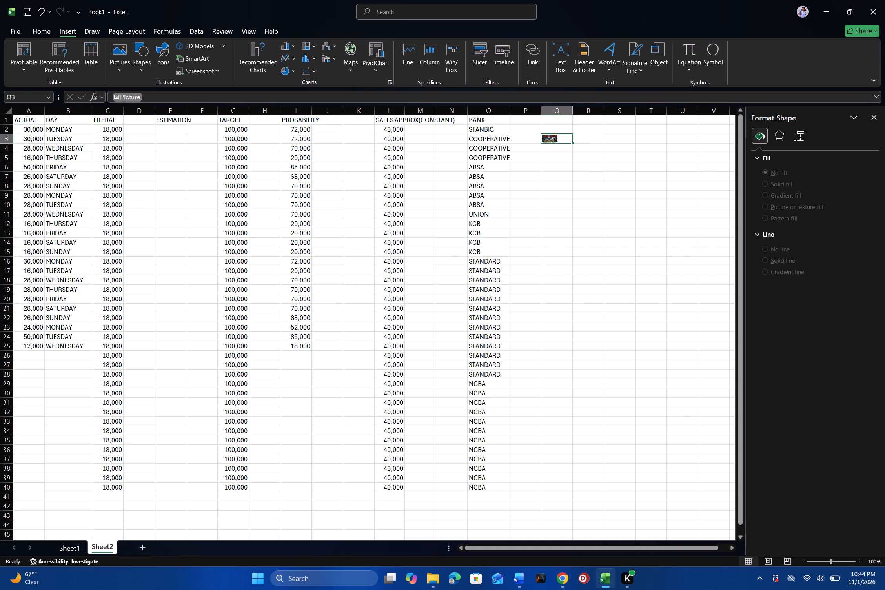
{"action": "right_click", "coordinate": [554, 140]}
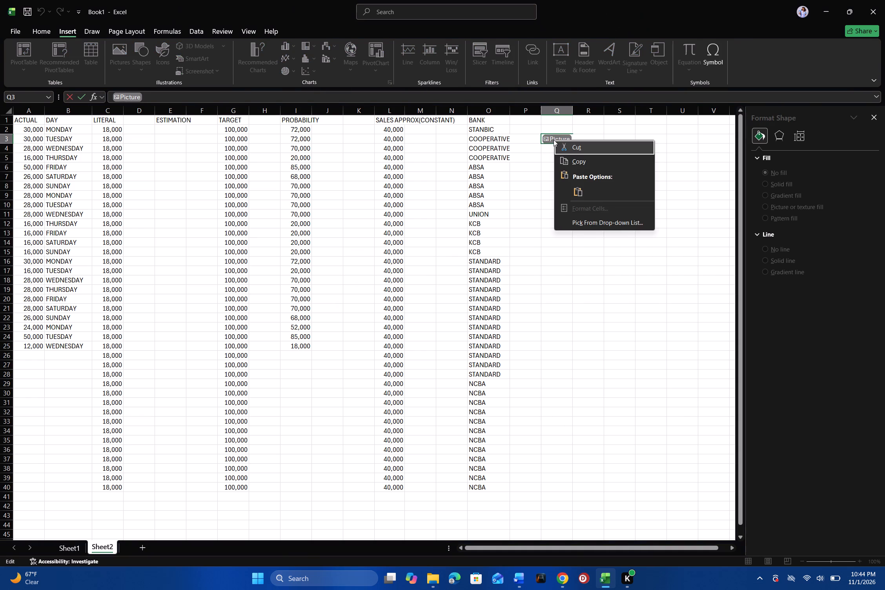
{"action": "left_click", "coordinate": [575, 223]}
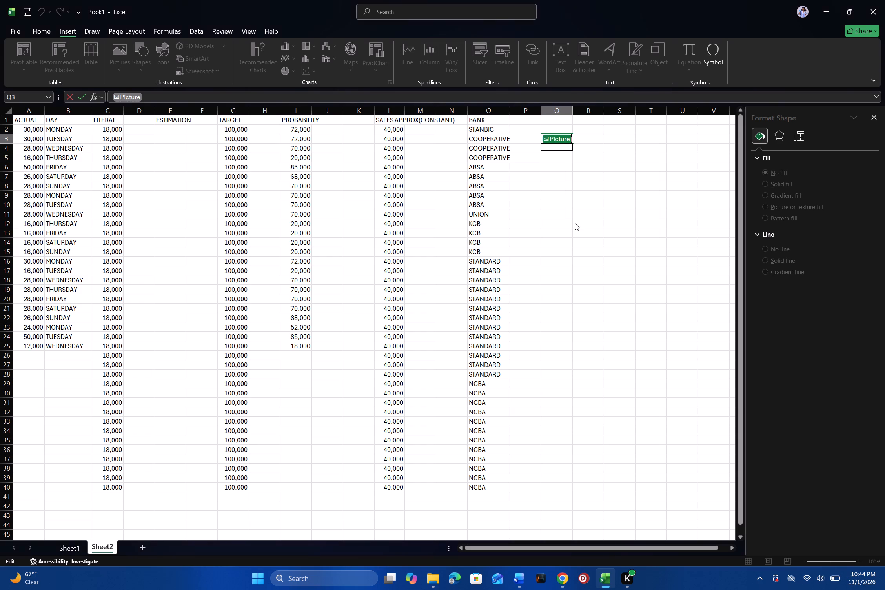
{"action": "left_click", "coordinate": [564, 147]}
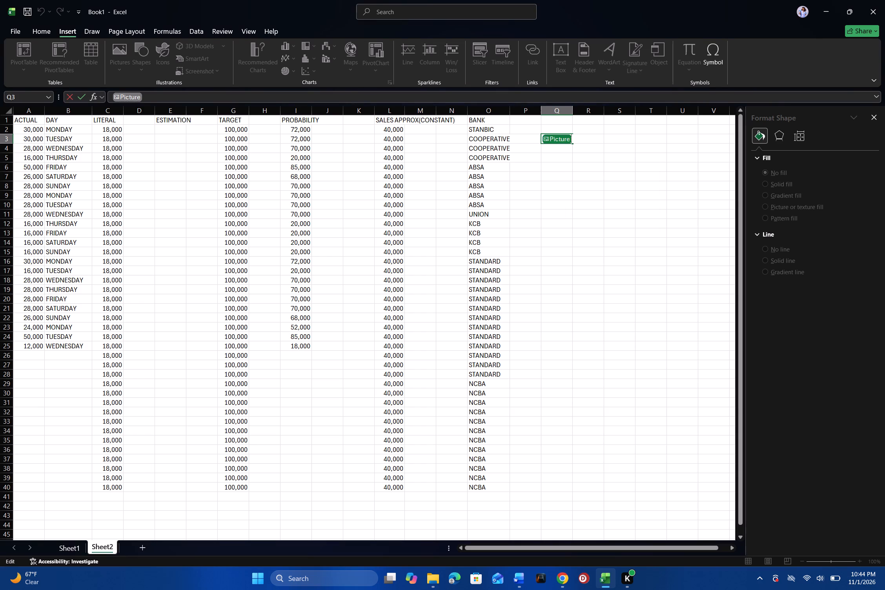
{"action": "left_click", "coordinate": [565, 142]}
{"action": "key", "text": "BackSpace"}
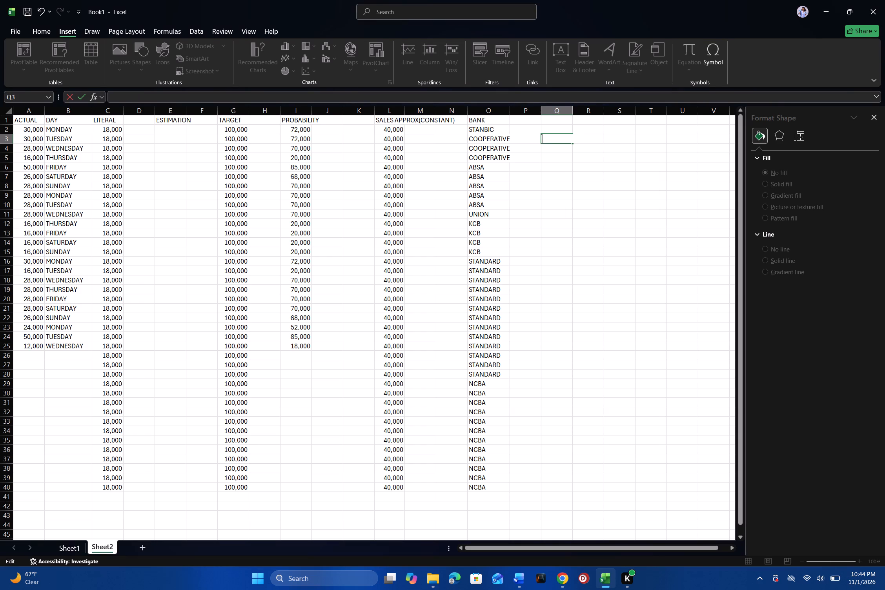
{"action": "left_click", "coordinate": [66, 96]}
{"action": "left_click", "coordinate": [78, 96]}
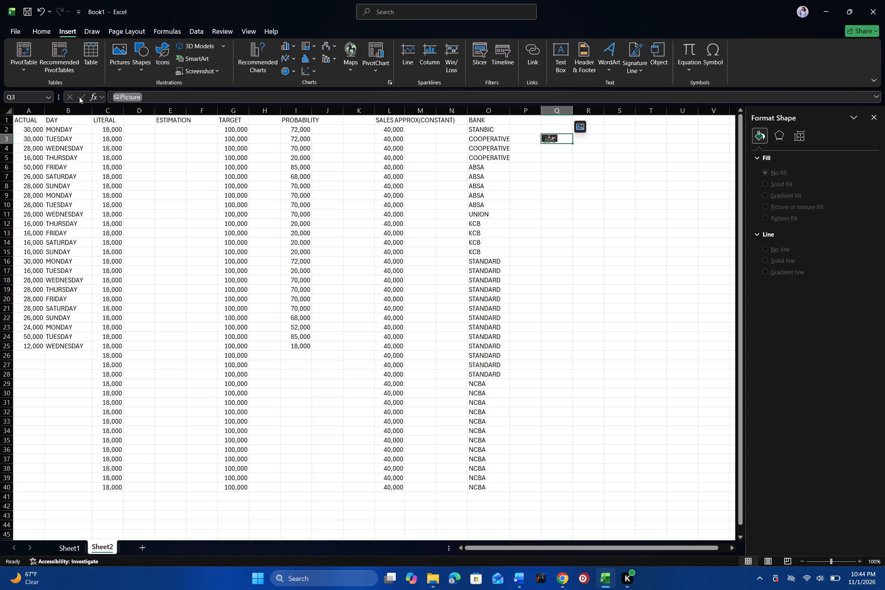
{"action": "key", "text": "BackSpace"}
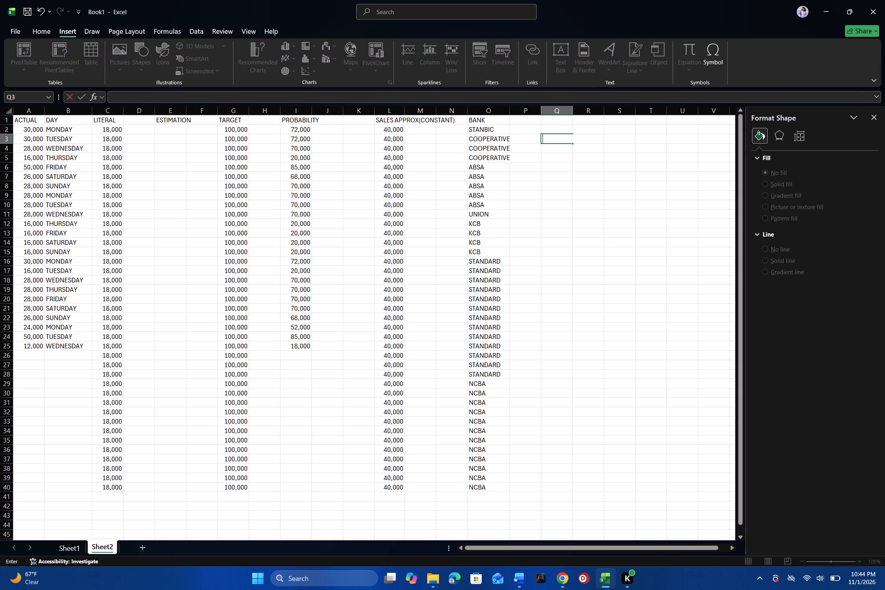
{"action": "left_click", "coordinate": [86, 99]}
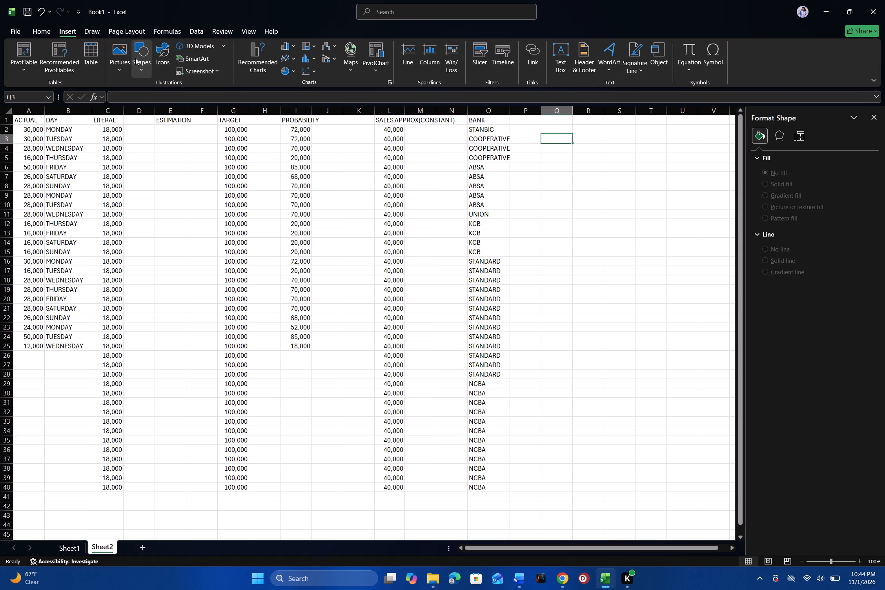
Open the online picture search for placing a picture over cells and search for "stocks".
{"action": "left_click", "coordinate": [120, 67]}
{"action": "left_click", "coordinate": [133, 97]}
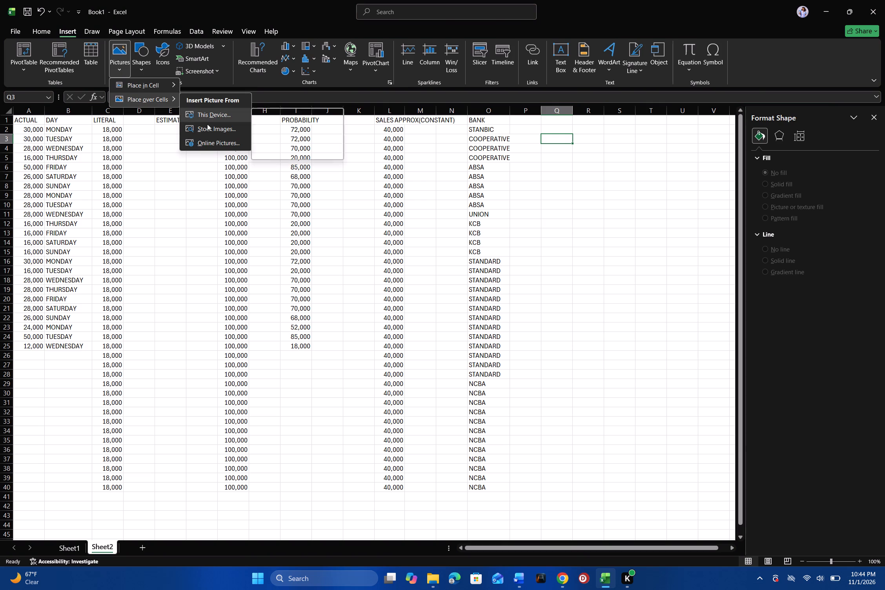
{"action": "left_click", "coordinate": [211, 138]}
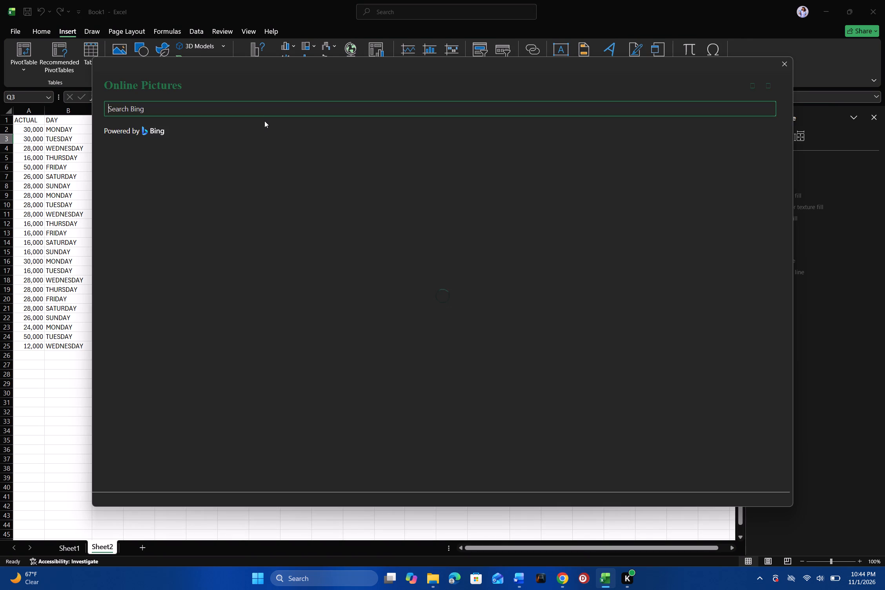
{"action": "left_click", "coordinate": [281, 113]}
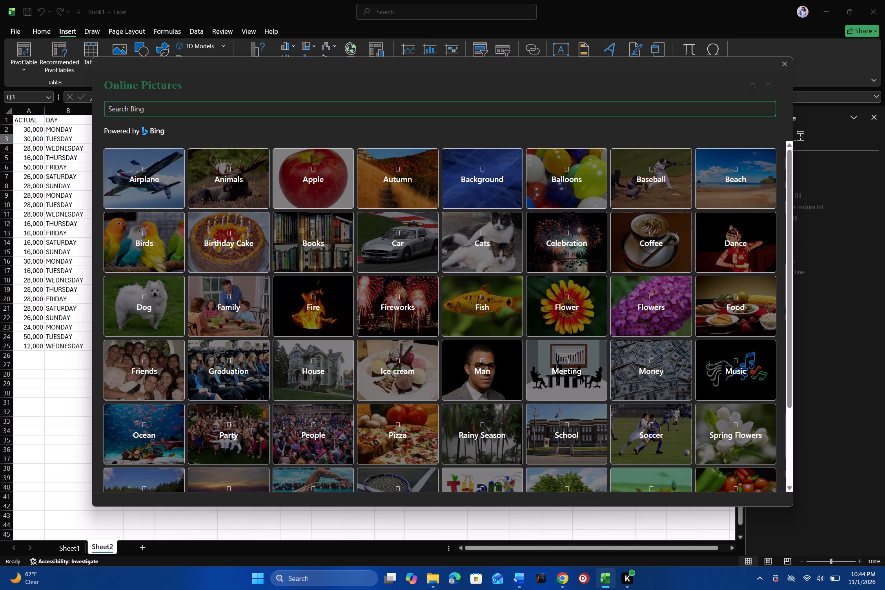
{"action": "type", "text": "sto"}
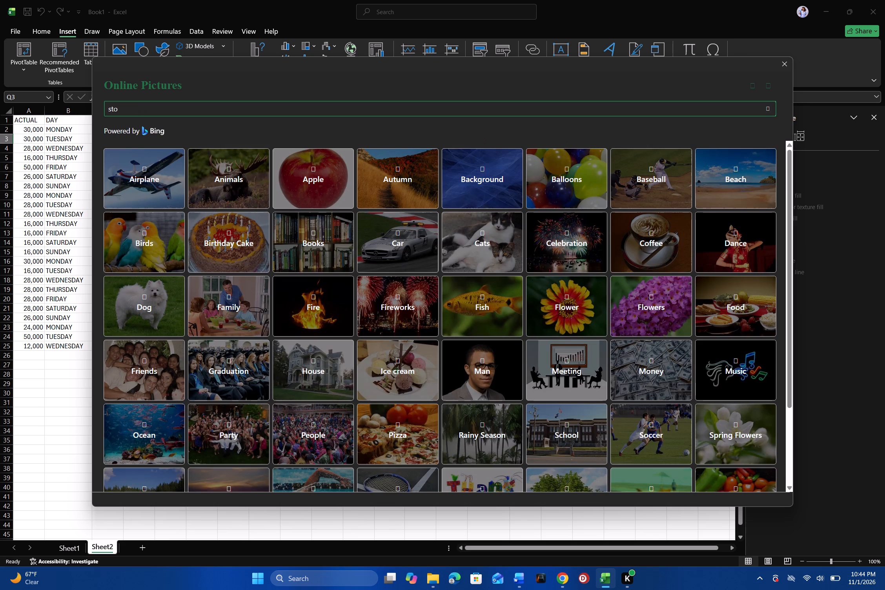
{"action": "key", "text": "c"}
{"action": "type", "text": "ks"}
{"action": "key", "text": "Return"}
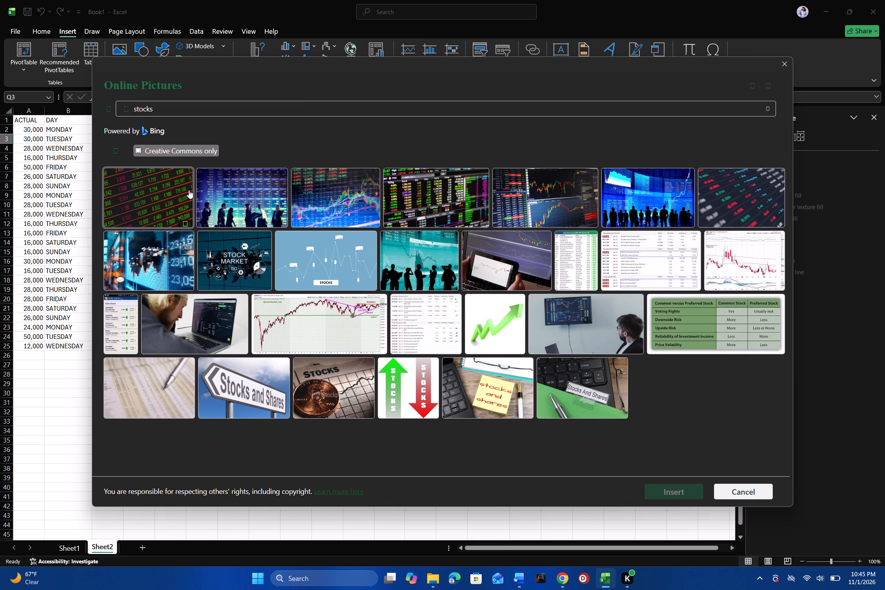
Change the search term to "stock" and insert the picture of three traders at a trading-floor desk over the cells.
{"action": "key", "text": "BackSpace"}
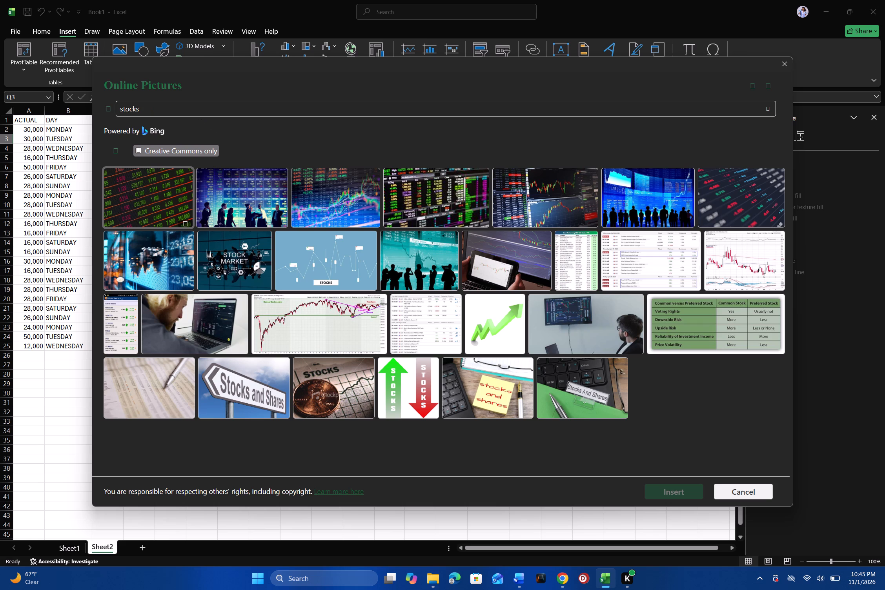
{"action": "left_click", "coordinate": [190, 109]}
{"action": "key", "text": "BackSpace"}
{"action": "key", "text": "Return"}
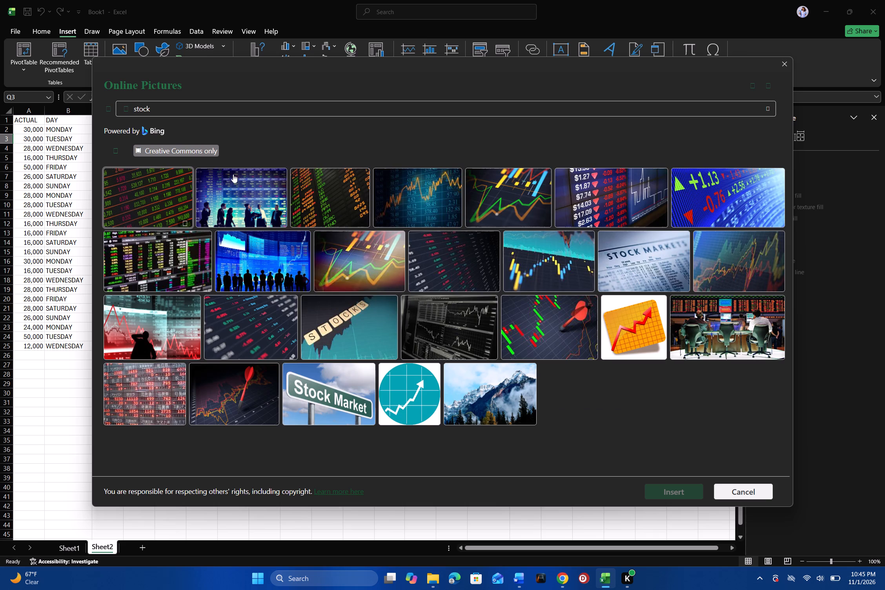
{"action": "left_click", "coordinate": [730, 335]}
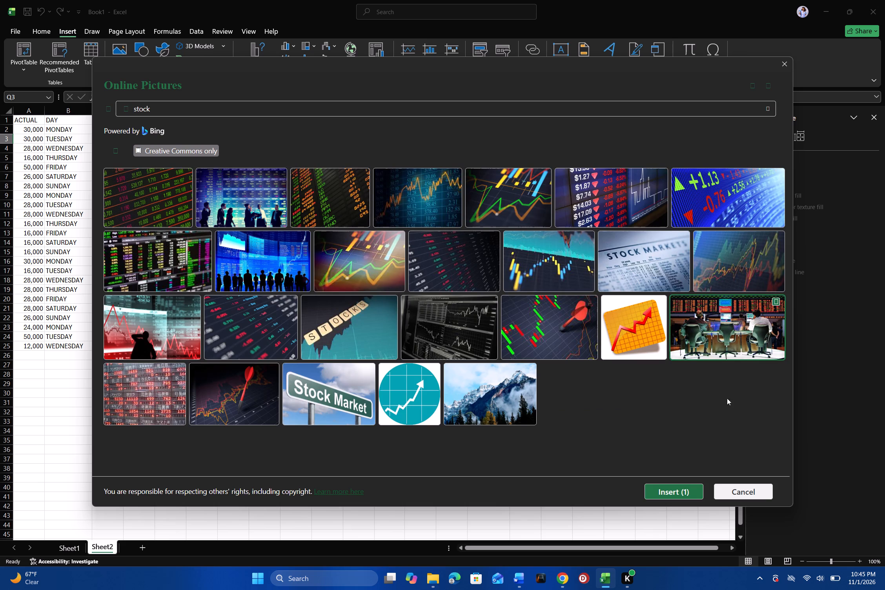
{"action": "left_click", "coordinate": [692, 485]}
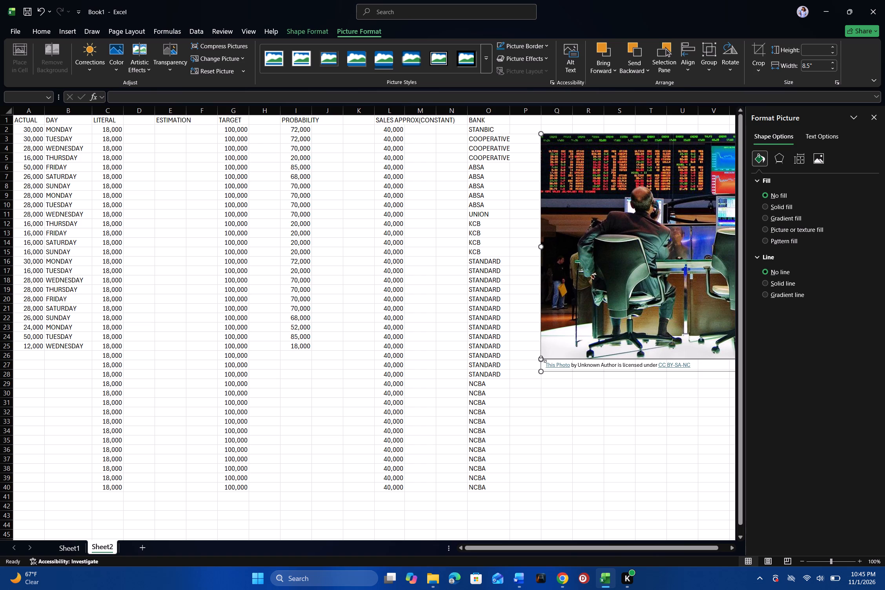
Stretch the trading-floor picture leftward to column A, making it about 19.63" wide across the sales table.
{"action": "left_click_drag", "start_coordinate": [543, 359], "coordinate": [459, 364]}
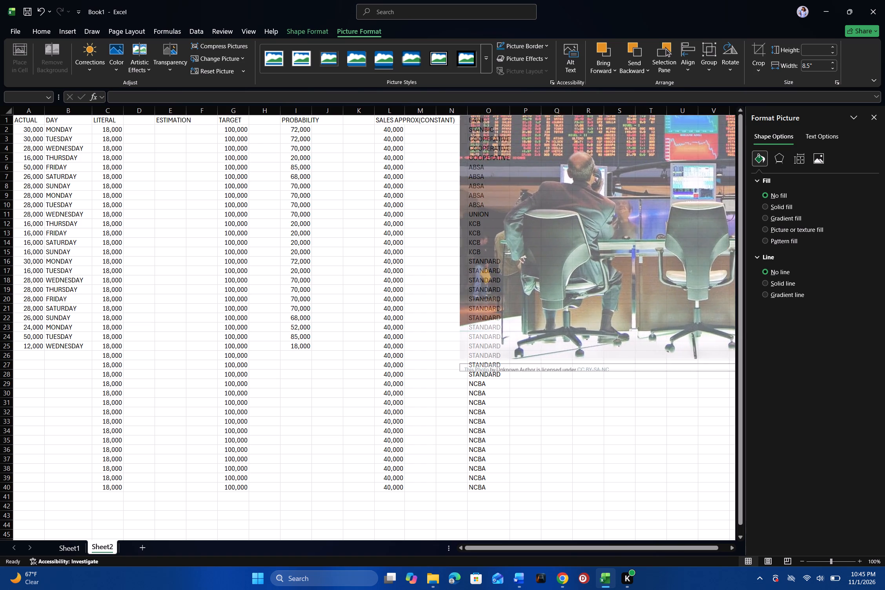
{"action": "left_click_drag", "start_coordinate": [459, 364], "coordinate": [36, 366]}
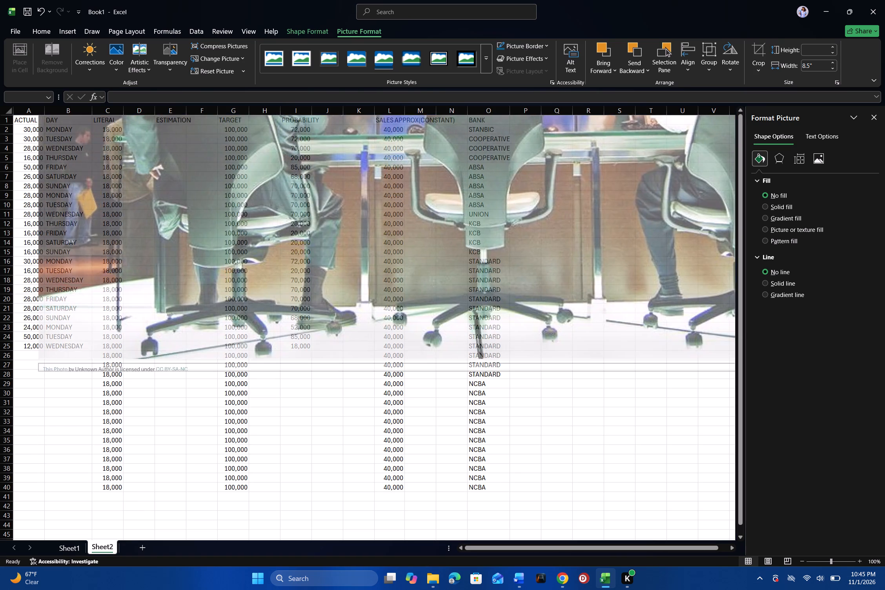
{"action": "left_click_drag", "start_coordinate": [36, 366], "coordinate": [20, 346]}
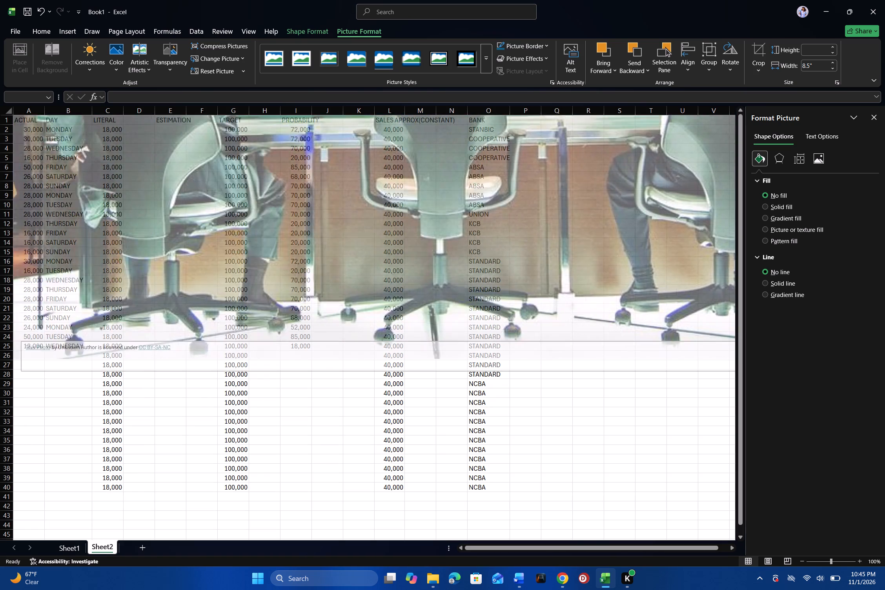
{"action": "left_click_drag", "start_coordinate": [20, 346], "coordinate": [17, 356]}
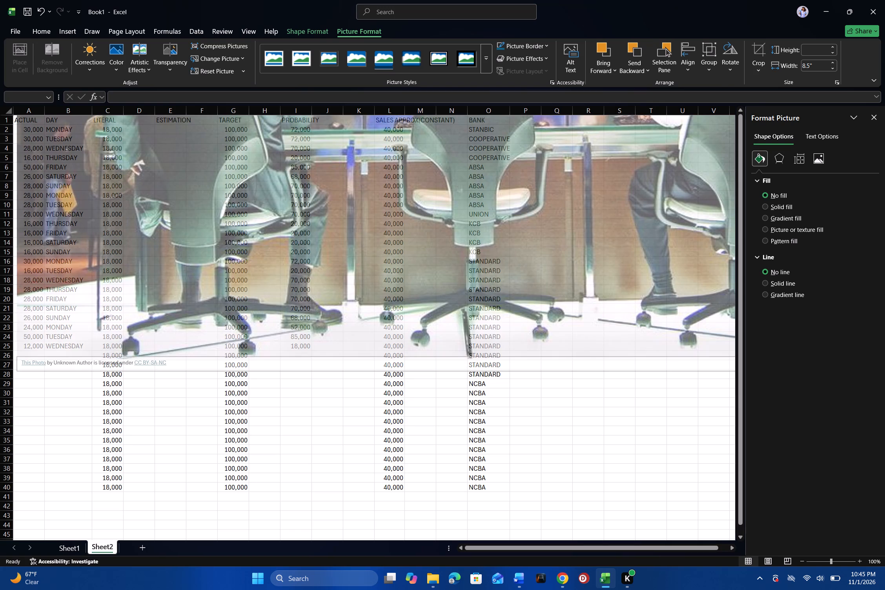
{"action": "left_click_drag", "start_coordinate": [17, 356], "coordinate": [17, 357]}
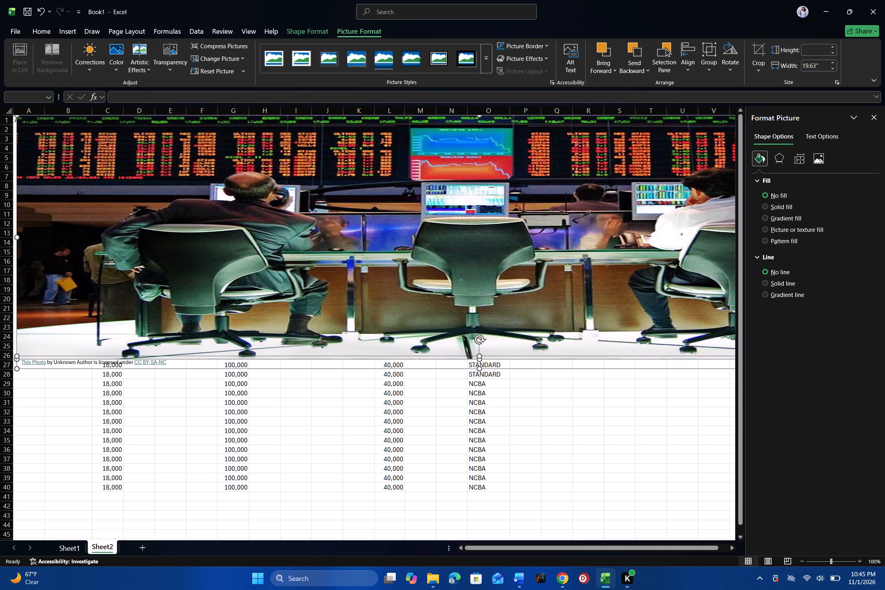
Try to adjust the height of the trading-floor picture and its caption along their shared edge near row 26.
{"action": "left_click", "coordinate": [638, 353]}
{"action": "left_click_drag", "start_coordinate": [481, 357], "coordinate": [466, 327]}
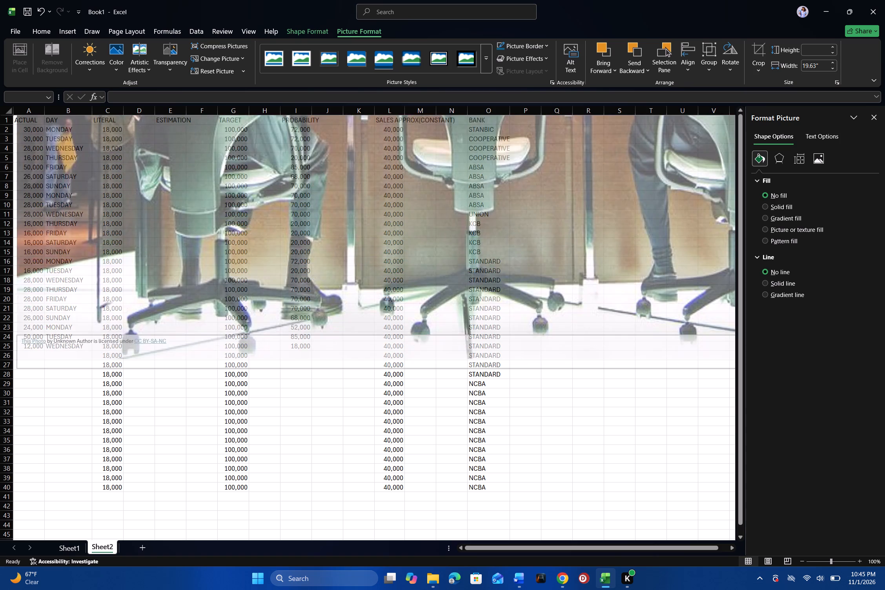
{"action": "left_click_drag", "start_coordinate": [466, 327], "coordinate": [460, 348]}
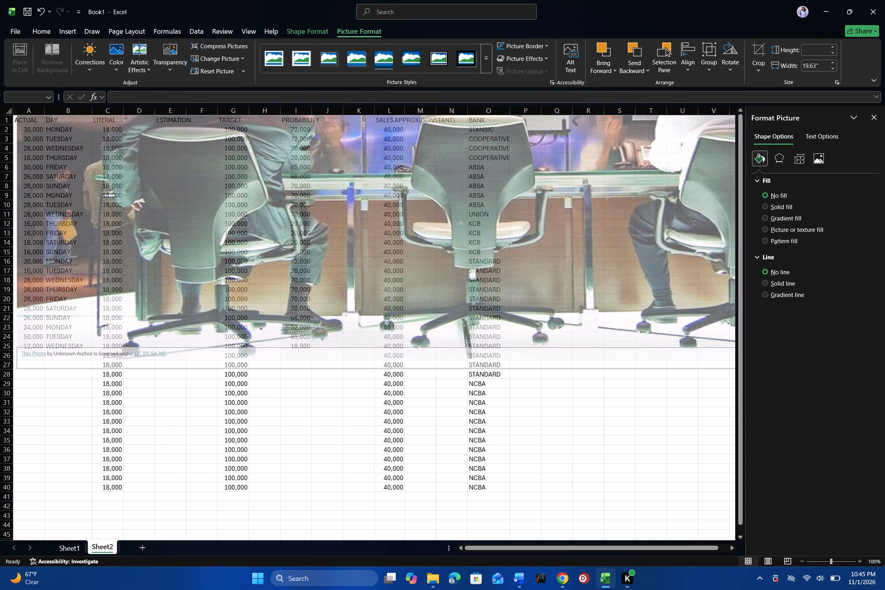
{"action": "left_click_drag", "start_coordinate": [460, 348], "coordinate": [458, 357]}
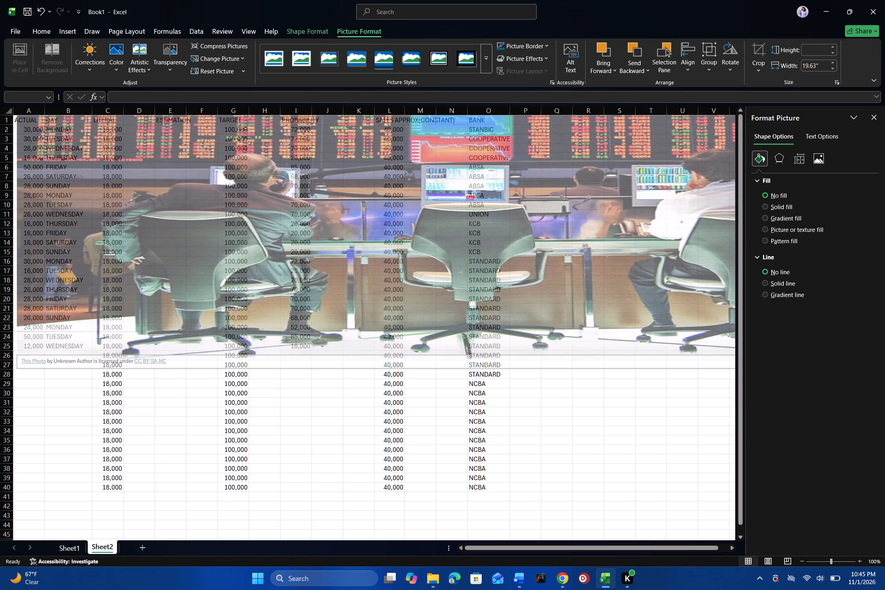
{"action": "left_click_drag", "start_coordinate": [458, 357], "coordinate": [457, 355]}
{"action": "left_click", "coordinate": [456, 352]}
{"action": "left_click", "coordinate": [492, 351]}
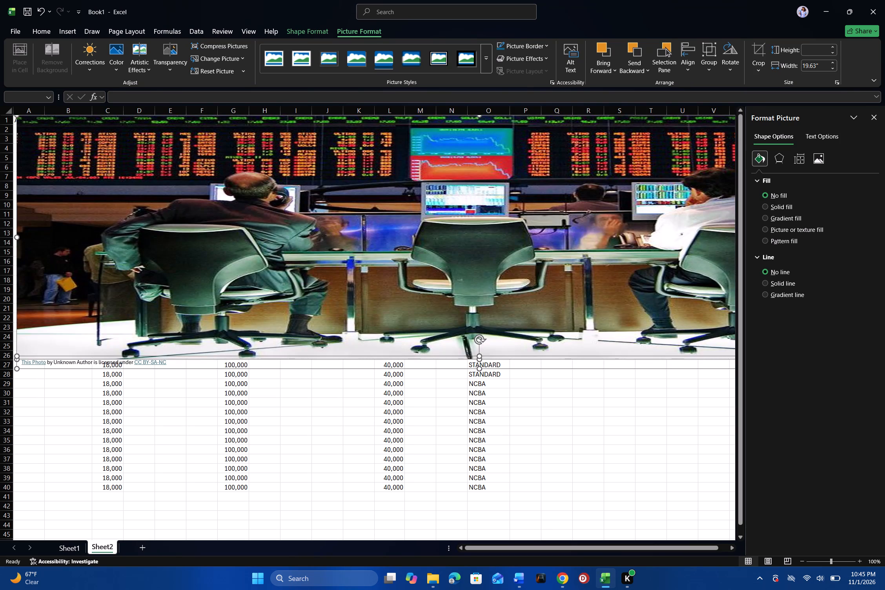
Move the trading-floor picture slightly so that it sits flush with the left edge of column A.
{"action": "left_click_drag", "start_coordinate": [543, 351], "coordinate": [535, 353]}
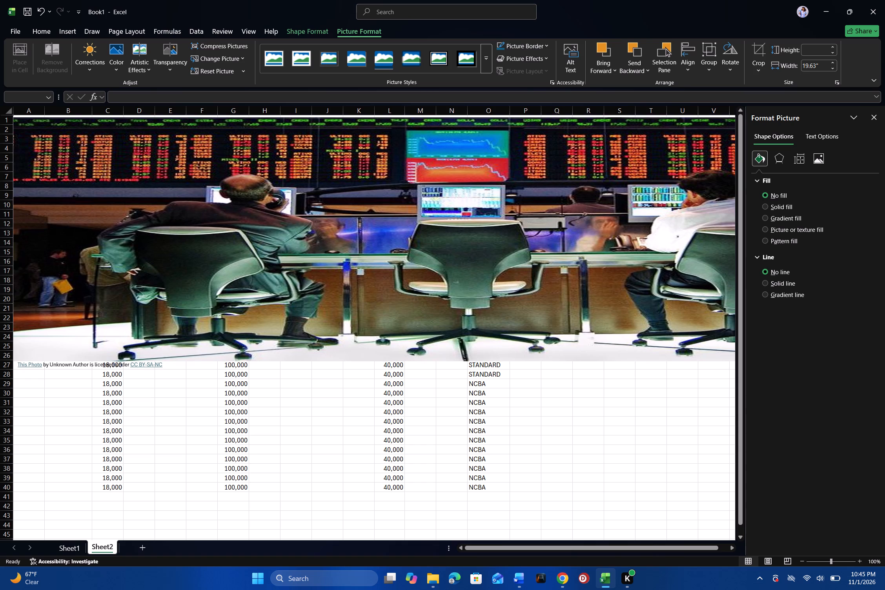
{"action": "left_click_drag", "start_coordinate": [535, 353], "coordinate": [534, 348]}
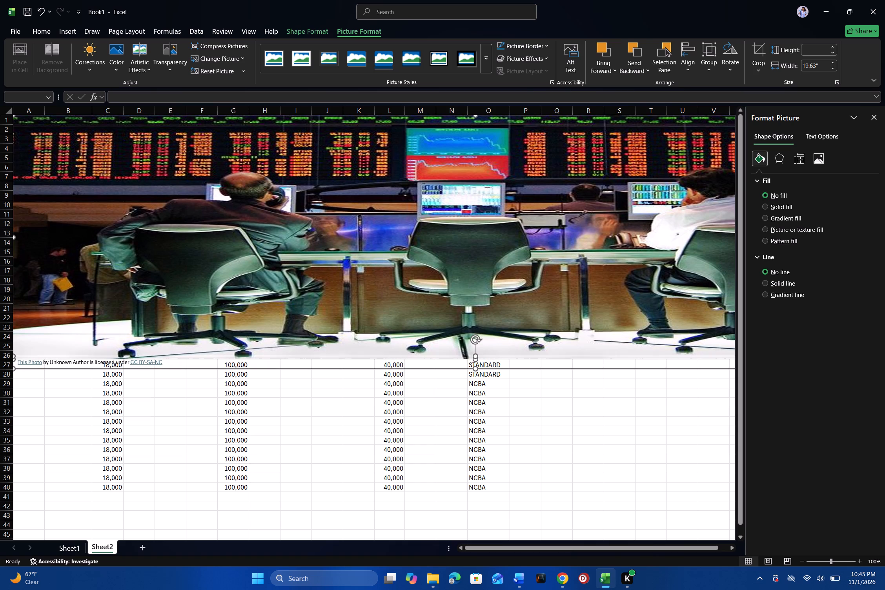
{"action": "left_click", "coordinate": [472, 353]}
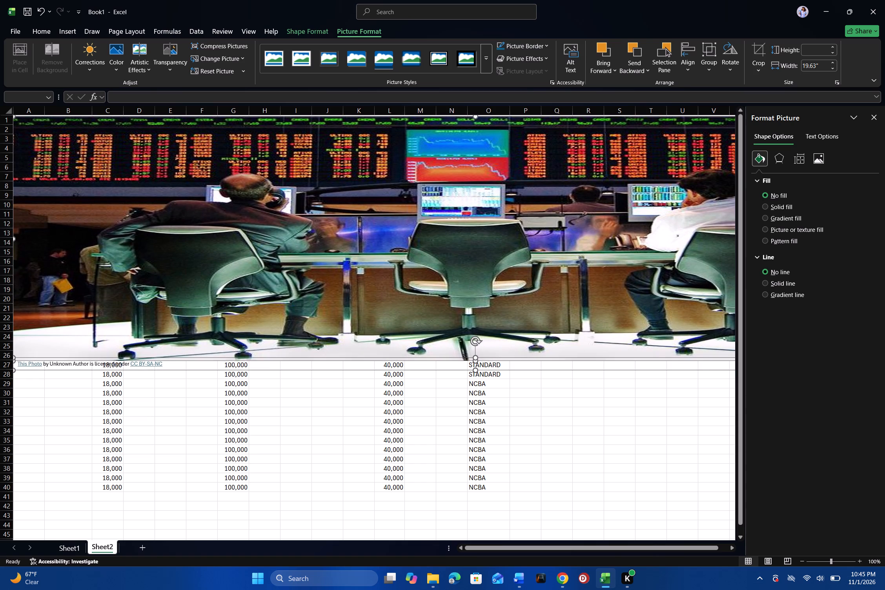
Nudge the trading-floor picture and its caption slightly downward, keeping the picture's top edge within row 1.
{"action": "left_click_drag", "start_coordinate": [432, 361], "coordinate": [429, 369]}
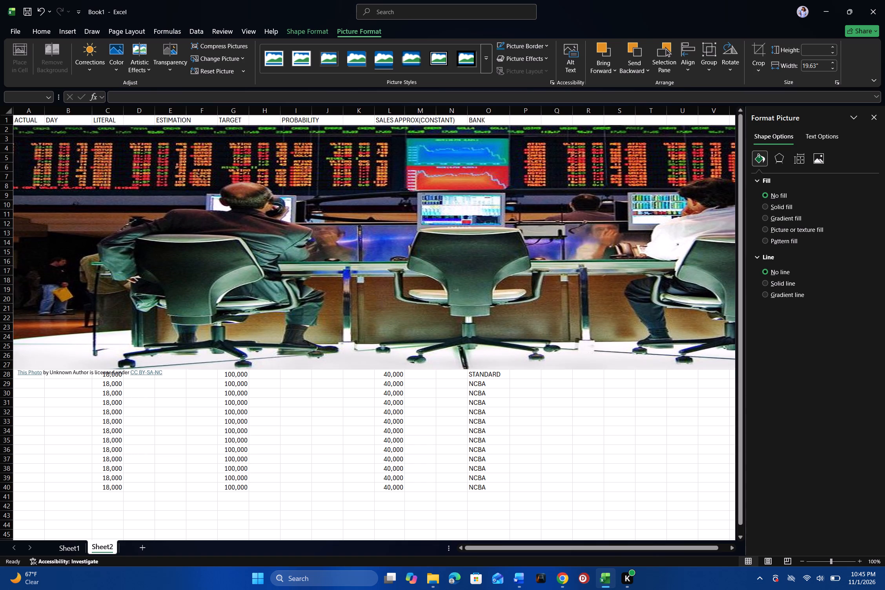
{"action": "left_click_drag", "start_coordinate": [429, 369], "coordinate": [427, 362]}
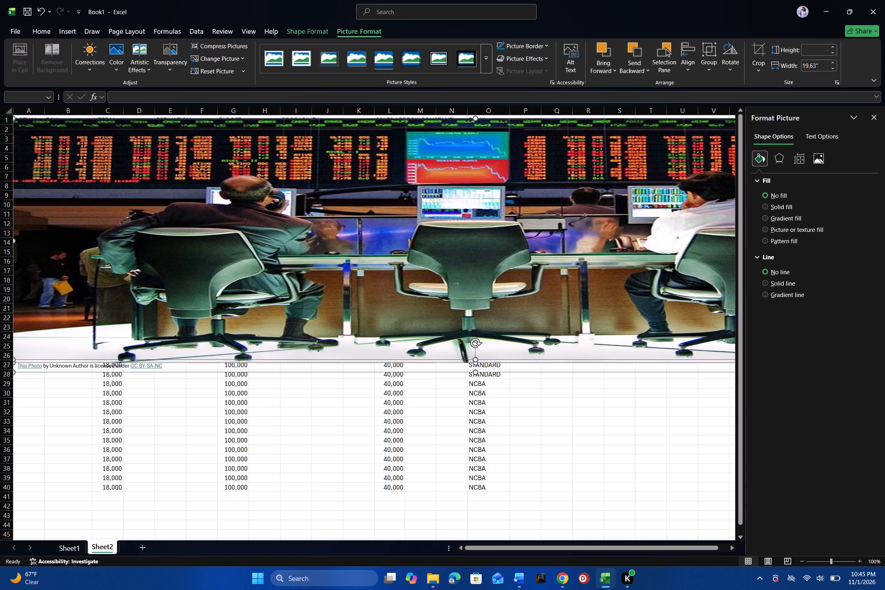
Rotate the trading-floor picture and its caption about 30° counterclockwise over the sales table.
{"action": "left_click", "coordinate": [472, 343]}
{"action": "left_click", "coordinate": [473, 343]}
{"action": "left_click_drag", "start_coordinate": [474, 343], "coordinate": [475, 349]}
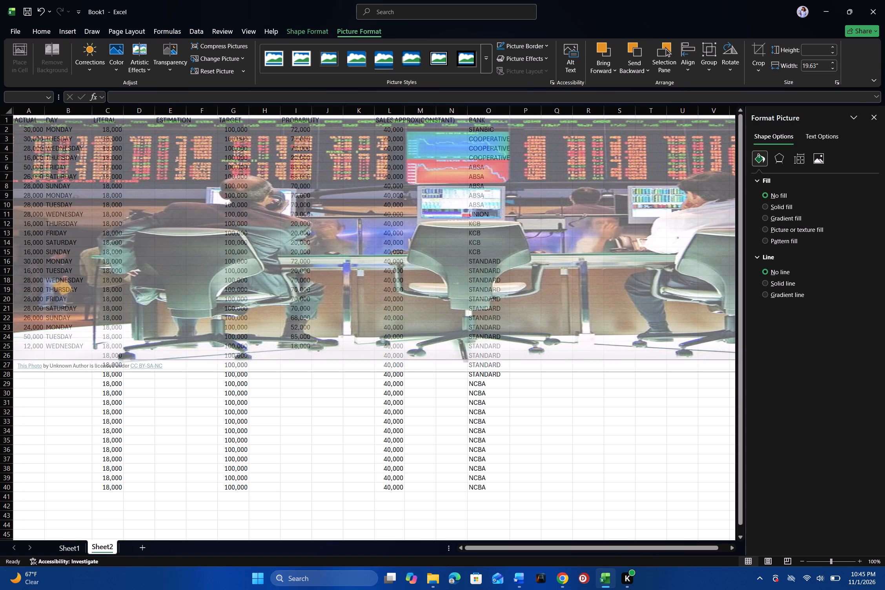
{"action": "left_click_drag", "start_coordinate": [475, 349], "coordinate": [481, 351]}
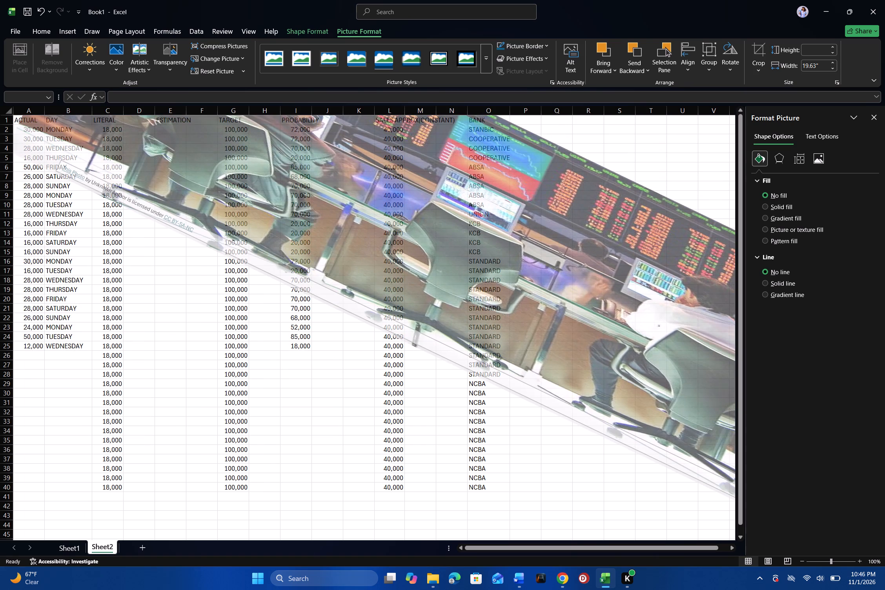
{"action": "left_click_drag", "start_coordinate": [481, 351], "coordinate": [476, 357]}
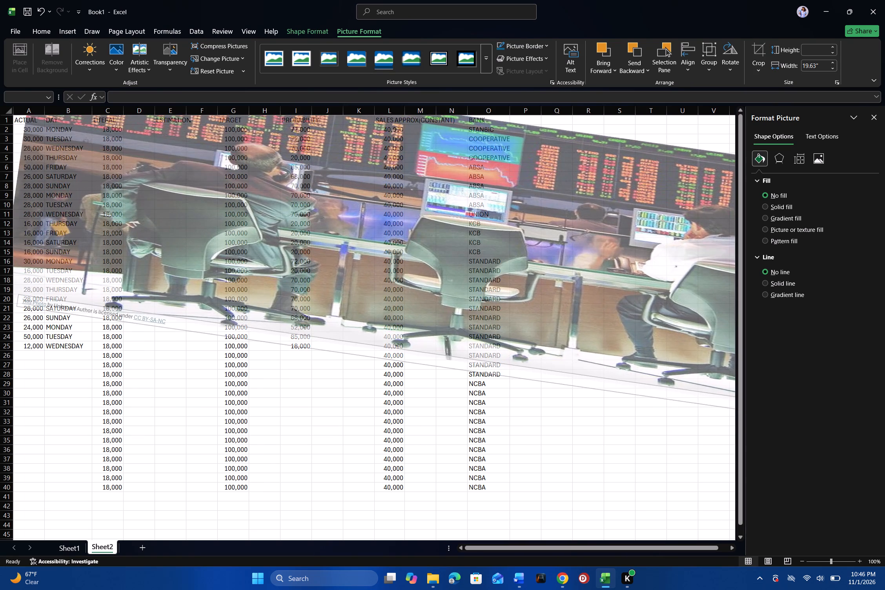
{"action": "left_click_drag", "start_coordinate": [476, 357], "coordinate": [479, 334]}
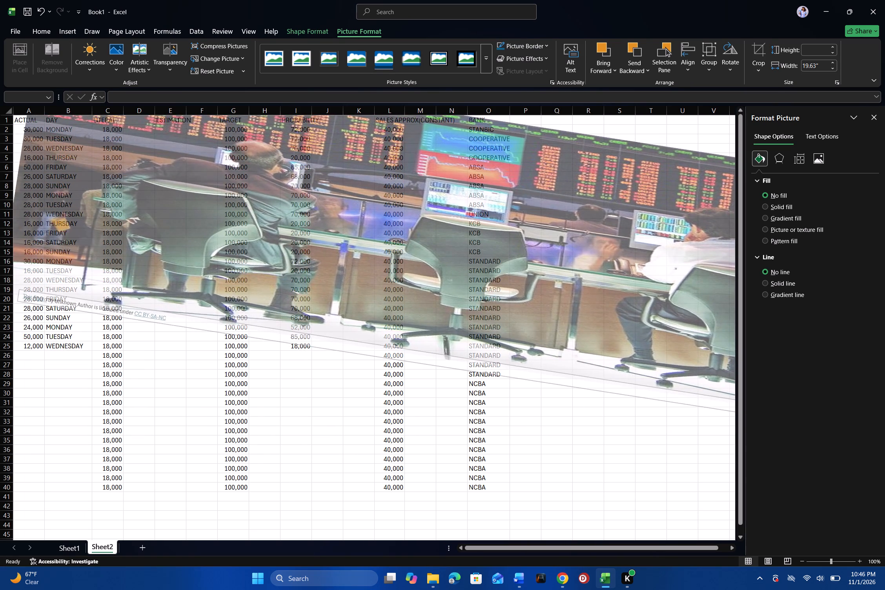
{"action": "left_click_drag", "start_coordinate": [479, 334], "coordinate": [475, 371]}
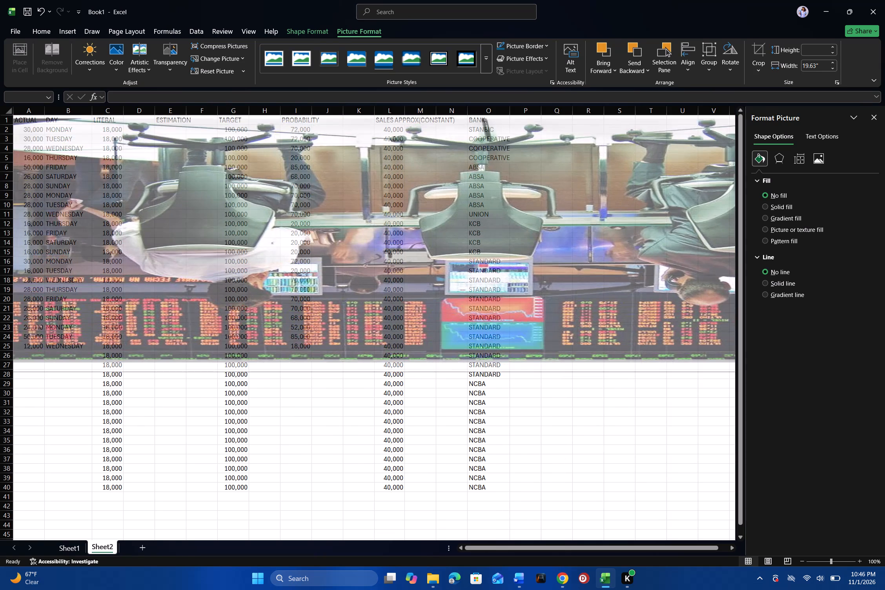
{"action": "left_click_drag", "start_coordinate": [475, 371], "coordinate": [470, 357]}
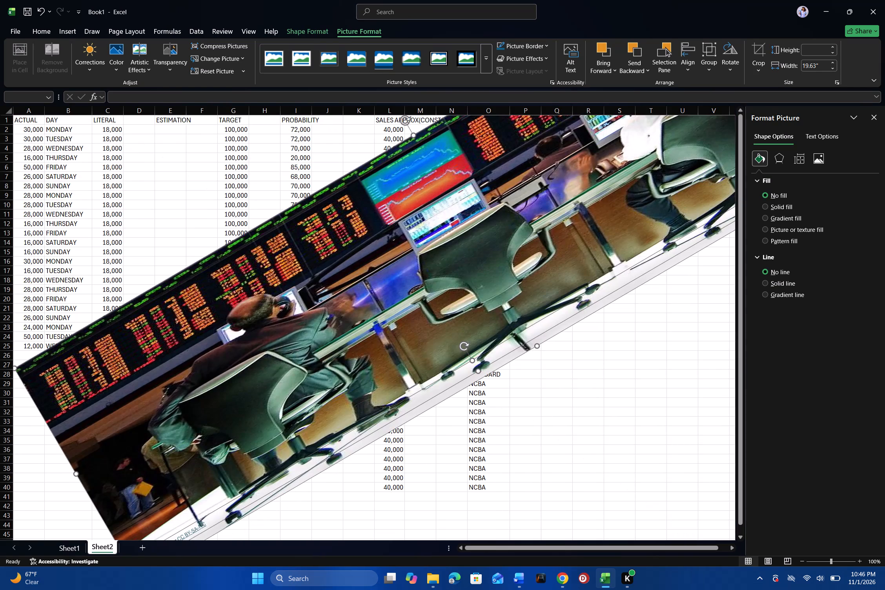
Move the tilted trading-floor picture down the sheet so its upper edge crosses column L near row 26.
{"action": "left_click_drag", "start_coordinate": [552, 235], "coordinate": [536, 247]}
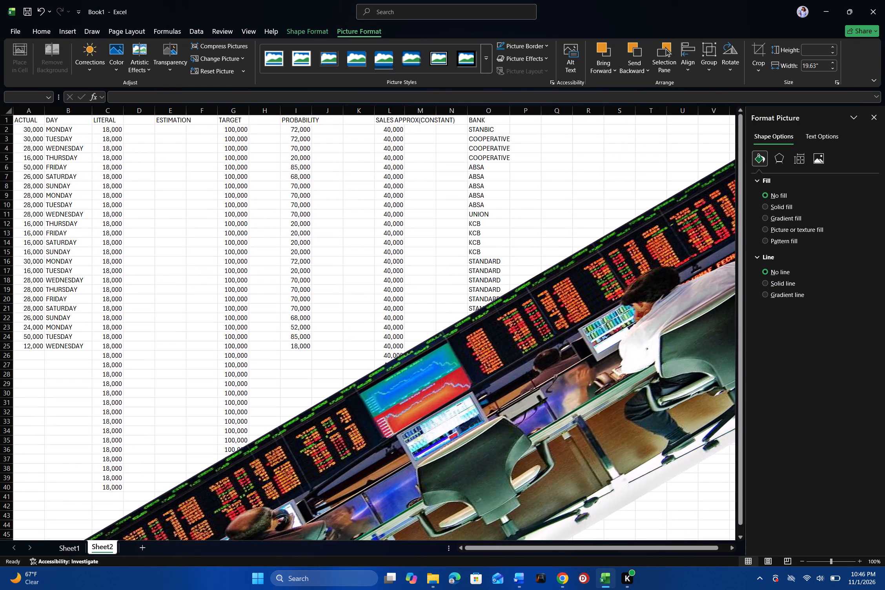
{"action": "left_click_drag", "start_coordinate": [536, 247], "coordinate": [531, 194]}
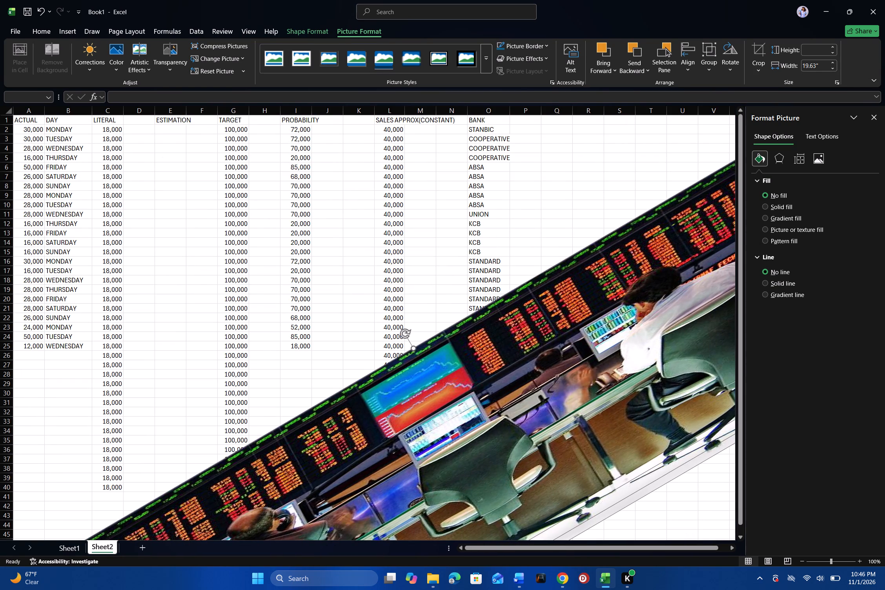
{"action": "left_click_drag", "start_coordinate": [508, 349], "coordinate": [488, 296]}
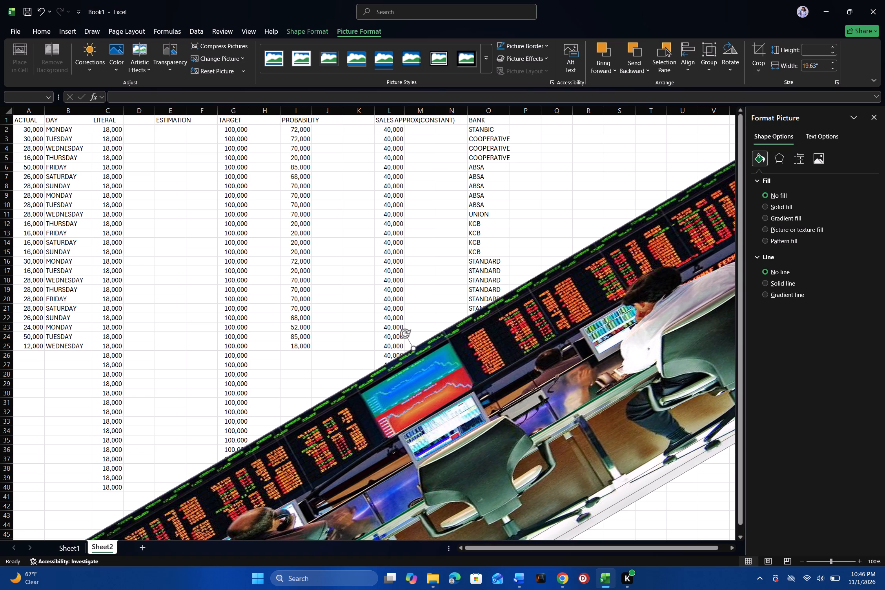
Enlarge the tilted trading-floor picture by stretching its upper edge up to about row 8 near column K.
{"action": "left_click_drag", "start_coordinate": [415, 348], "coordinate": [409, 341]}
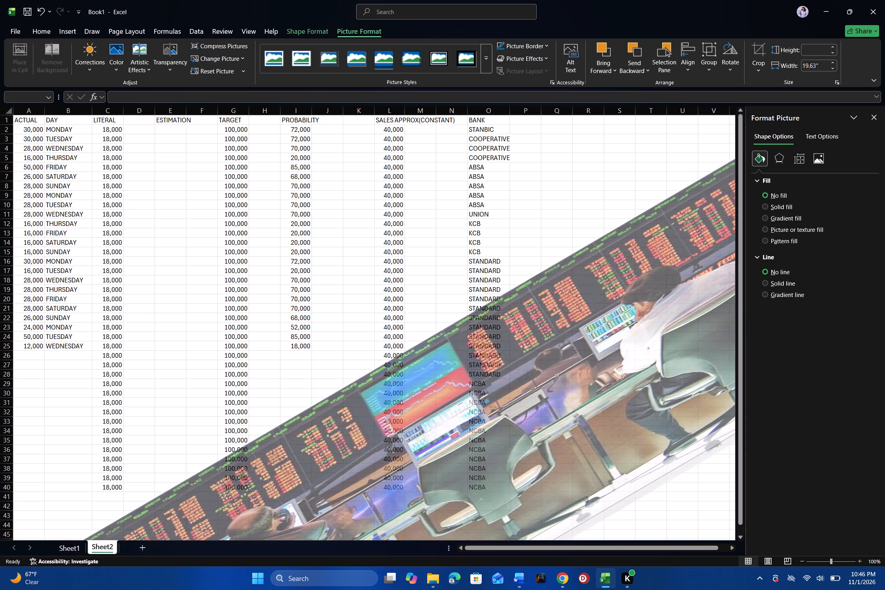
{"action": "left_click_drag", "start_coordinate": [409, 341], "coordinate": [373, 231]}
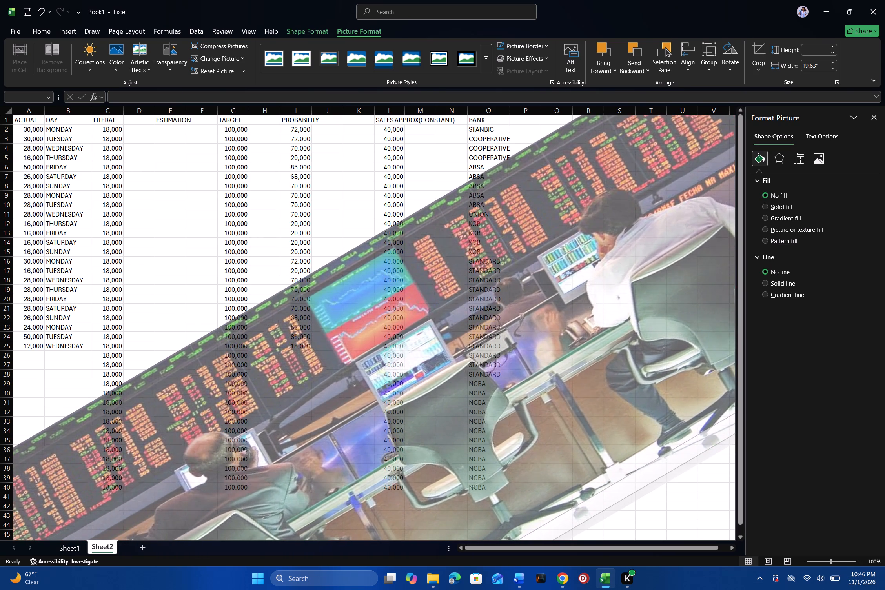
{"action": "left_click_drag", "start_coordinate": [373, 231], "coordinate": [350, 168]}
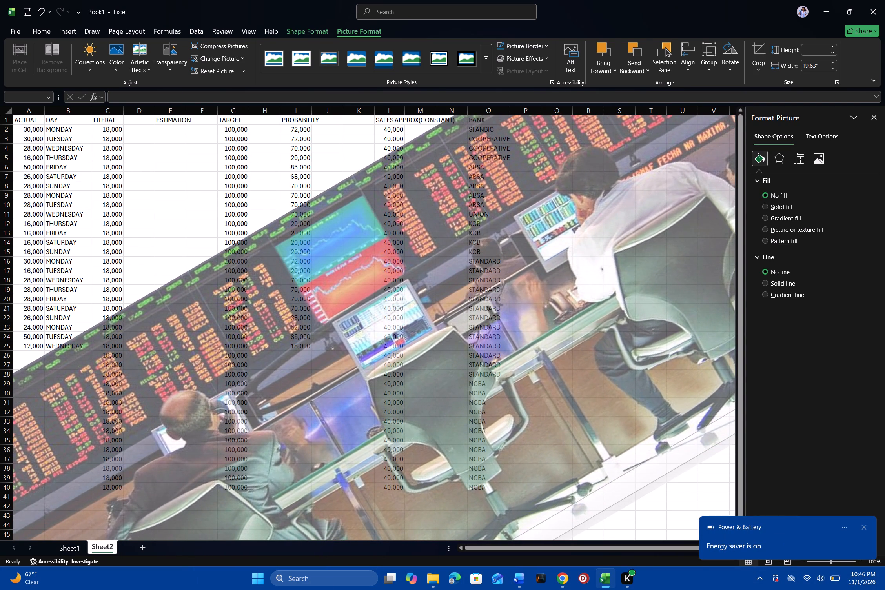
{"action": "left_click_drag", "start_coordinate": [350, 168], "coordinate": [348, 166]}
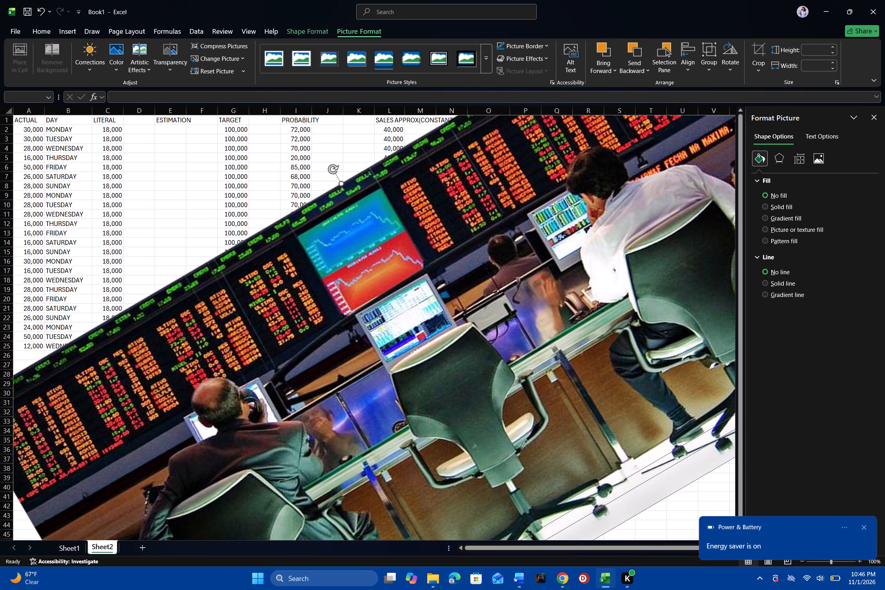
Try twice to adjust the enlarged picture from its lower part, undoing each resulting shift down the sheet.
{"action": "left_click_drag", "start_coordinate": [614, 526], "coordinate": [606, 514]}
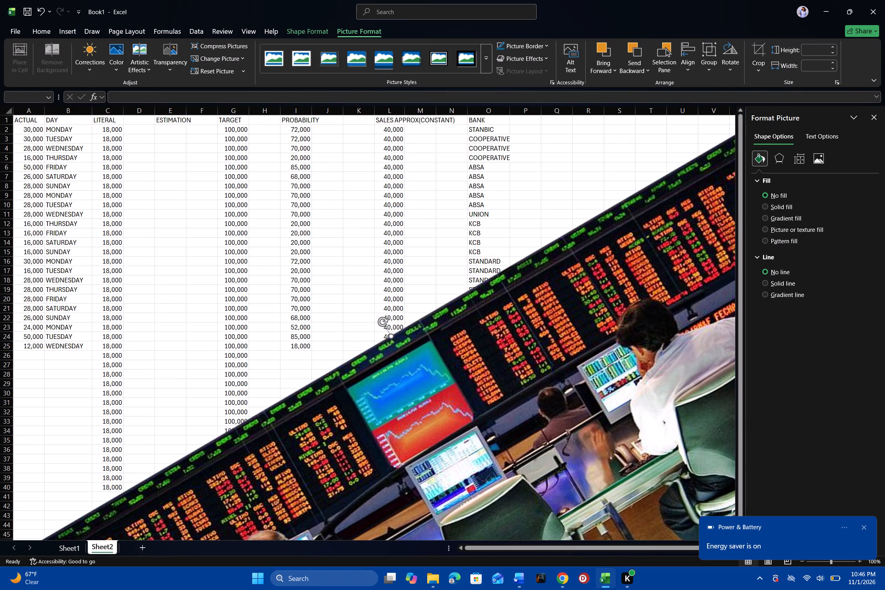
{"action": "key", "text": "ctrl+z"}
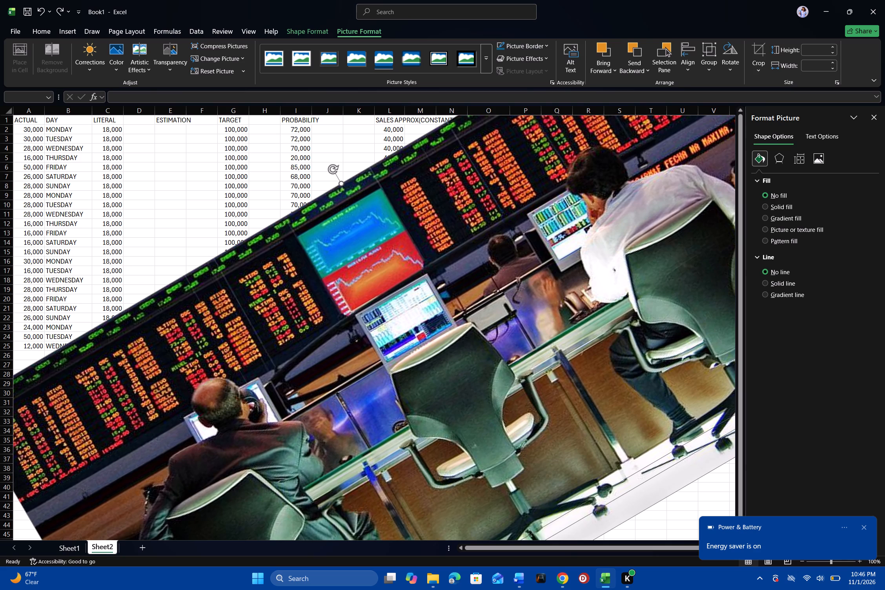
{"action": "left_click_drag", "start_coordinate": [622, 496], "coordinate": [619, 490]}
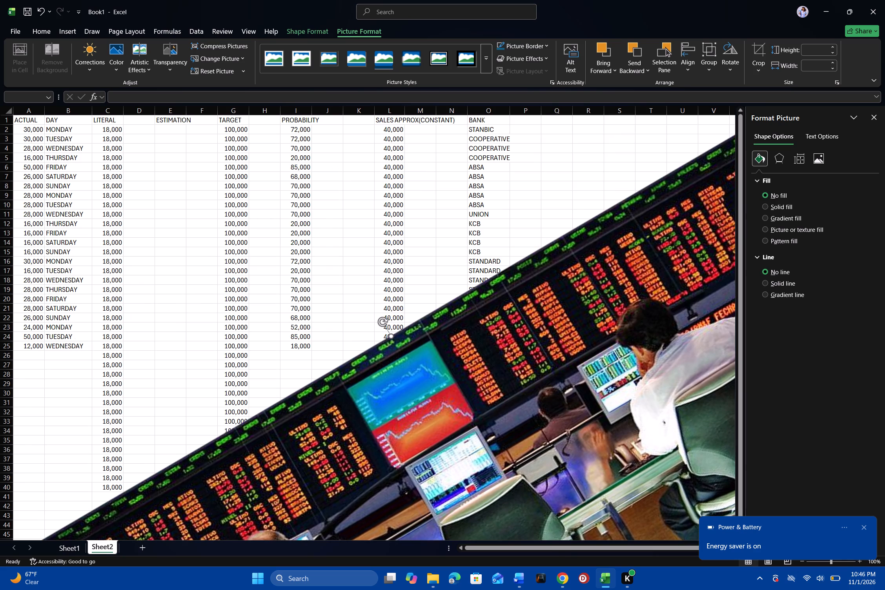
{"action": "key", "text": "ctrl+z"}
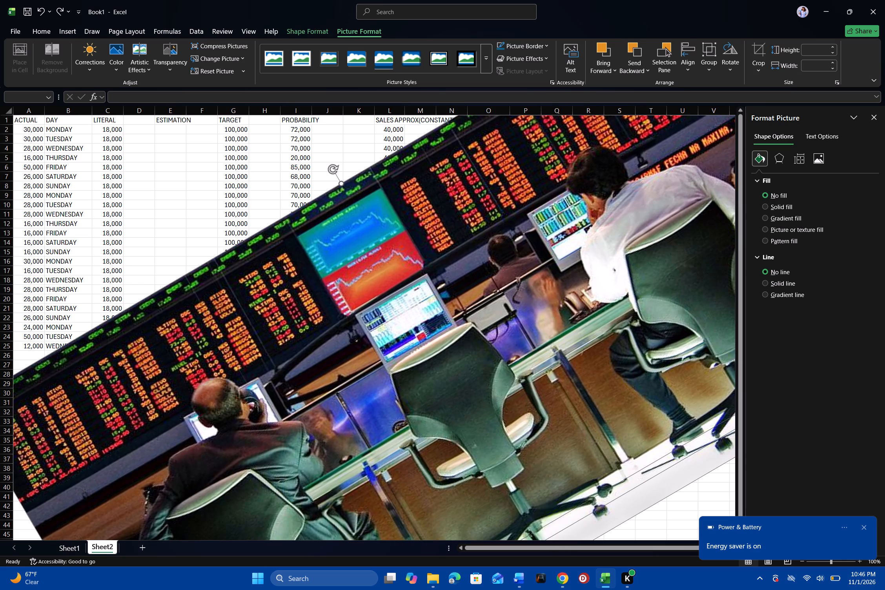
Send the selected trading-floor picture and its caption one level backward in the stacking order.
{"action": "left_click", "coordinate": [553, 411]}
{"action": "right_click", "coordinate": [438, 326]}
{"action": "right_click", "coordinate": [437, 328]}
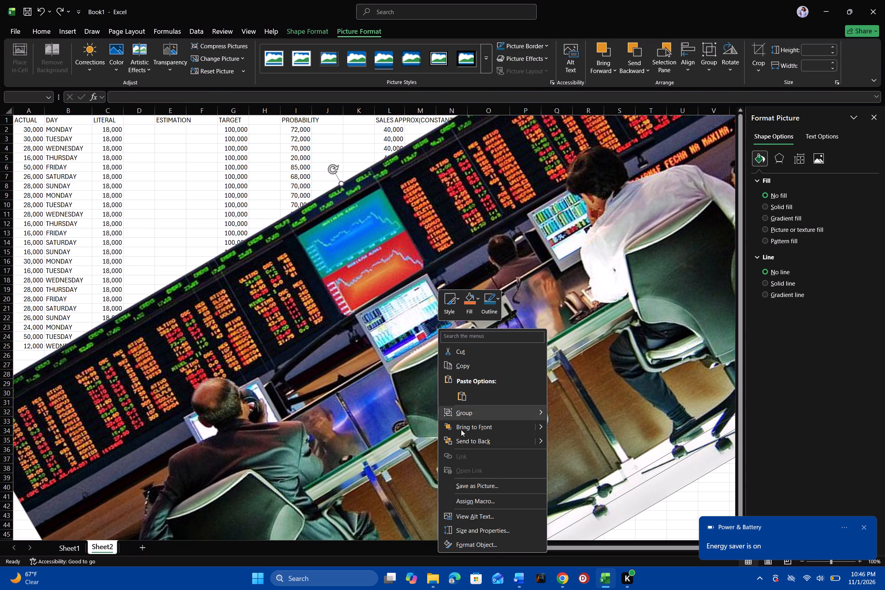
{"action": "left_click", "coordinate": [486, 432]}
{"action": "left_click", "coordinate": [486, 431]}
{"action": "right_click", "coordinate": [485, 432]}
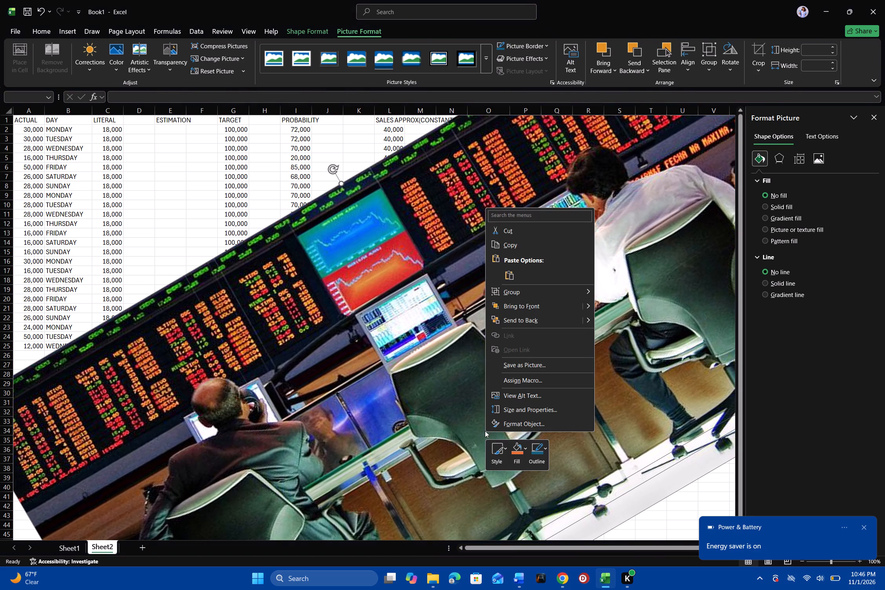
{"action": "left_click", "coordinate": [589, 320]}
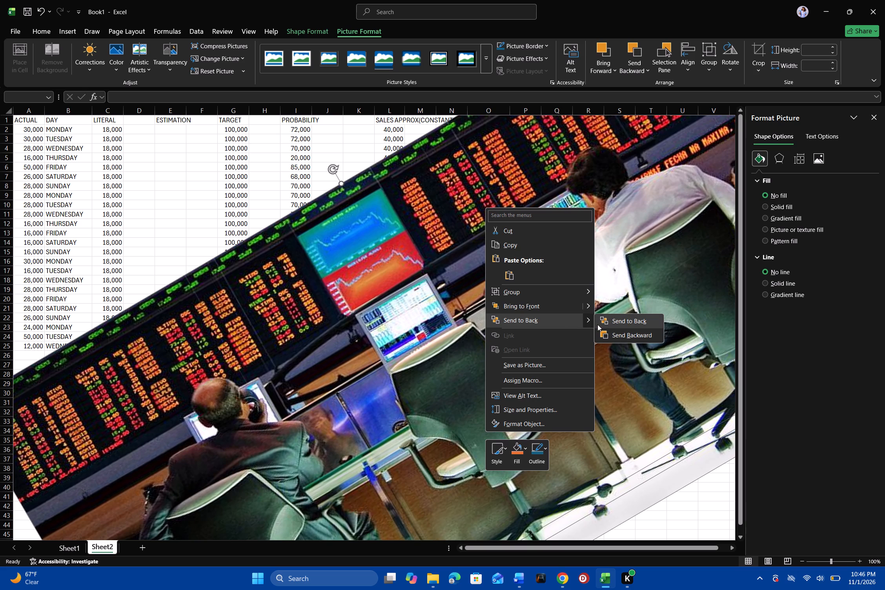
{"action": "left_click", "coordinate": [604, 334]}
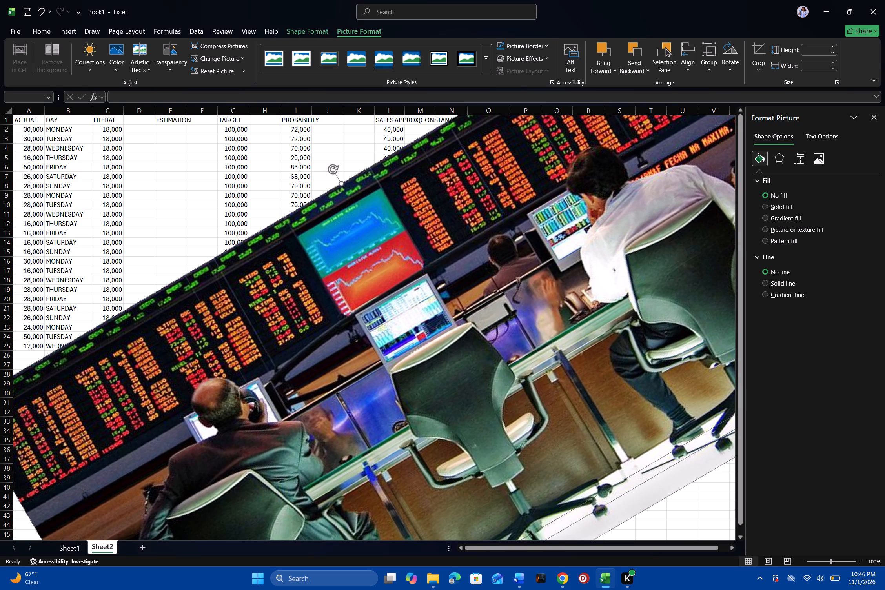
Send the trading-floor picture and its caption to the back of the stacking order.
{"action": "right_click", "coordinate": [572, 339]}
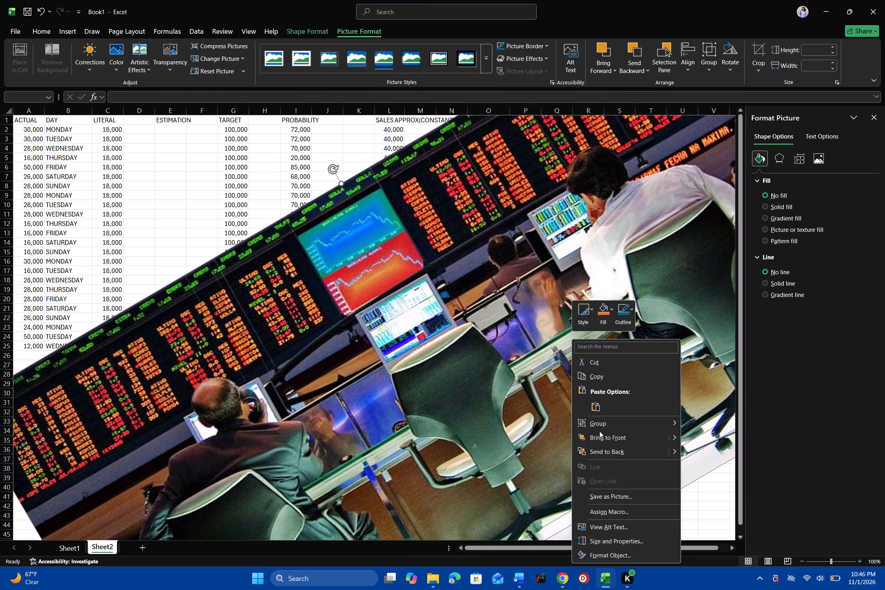
{"action": "left_click", "coordinate": [603, 454]}
{"action": "right_click", "coordinate": [505, 304]}
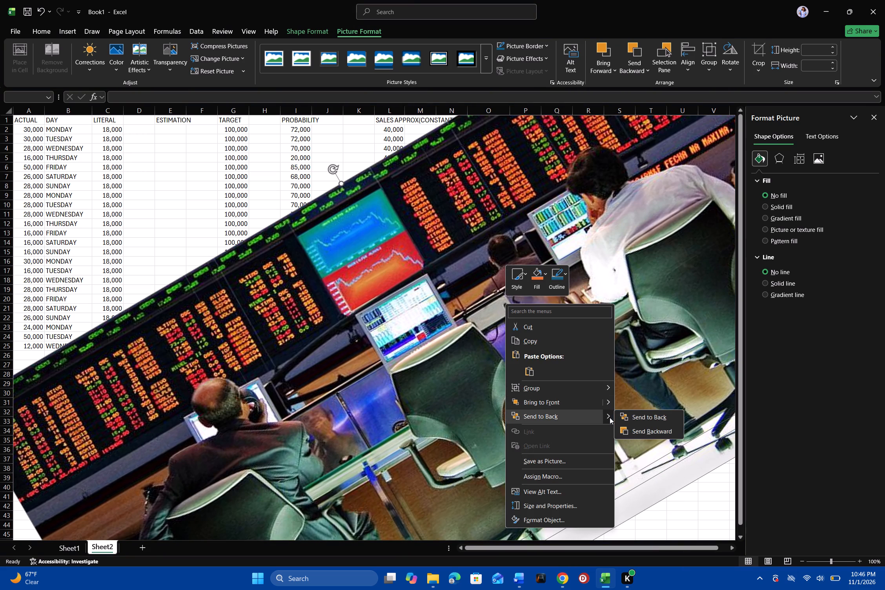
{"action": "left_click", "coordinate": [610, 417]}
{"action": "left_click", "coordinate": [625, 413]}
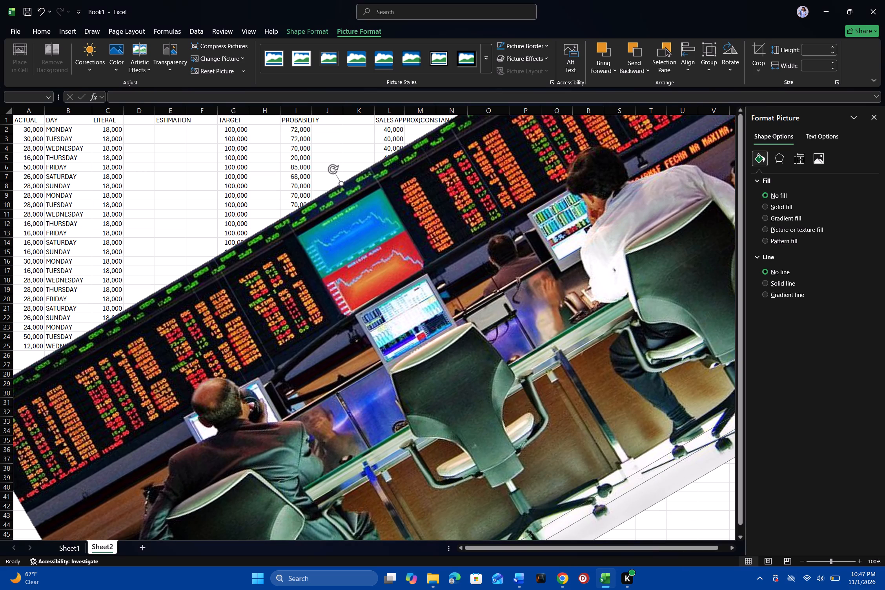
{"action": "right_click", "coordinate": [522, 322]}
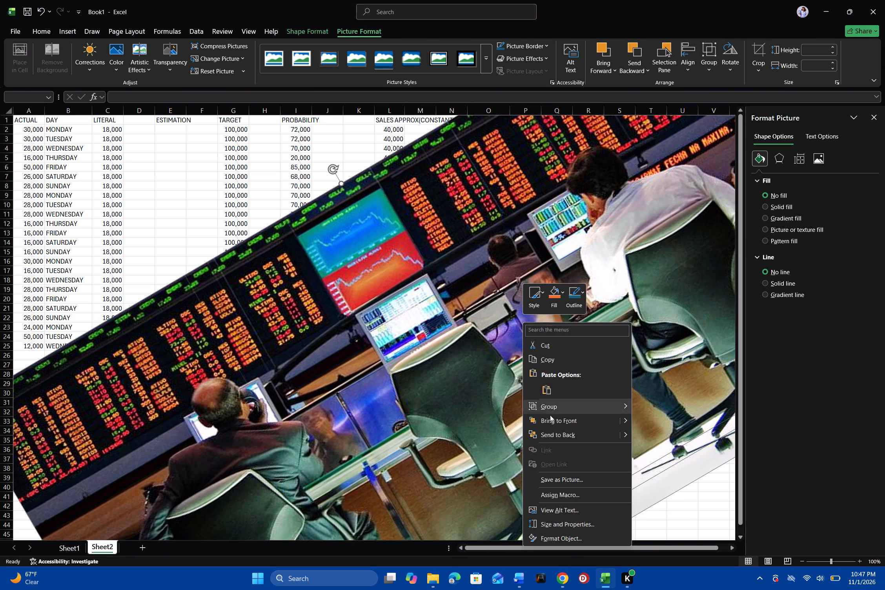
{"action": "left_click", "coordinate": [629, 436]}
{"action": "left_click", "coordinate": [650, 447]}
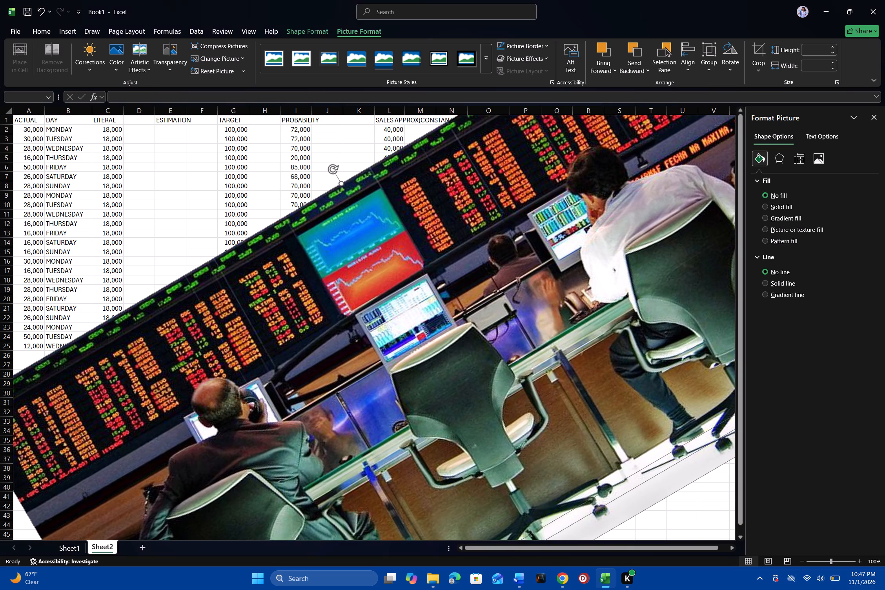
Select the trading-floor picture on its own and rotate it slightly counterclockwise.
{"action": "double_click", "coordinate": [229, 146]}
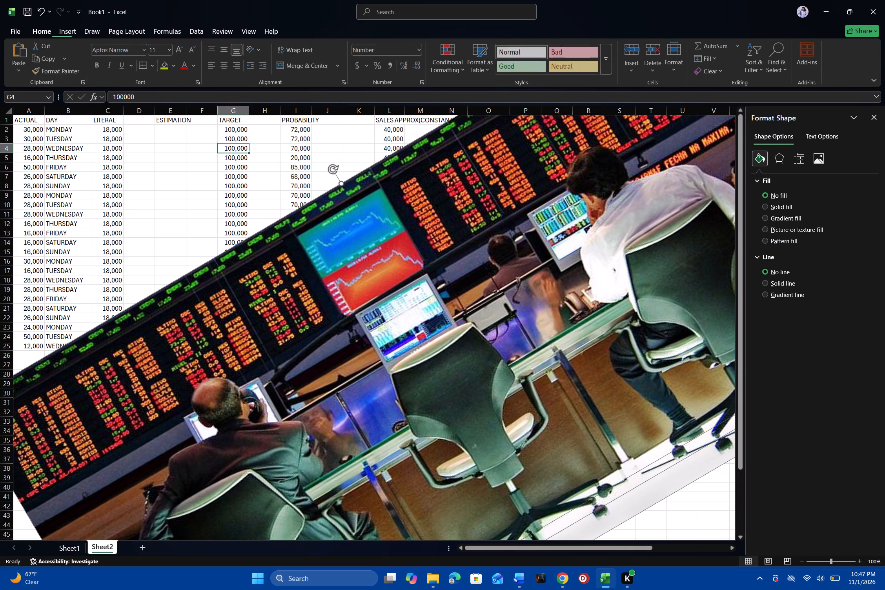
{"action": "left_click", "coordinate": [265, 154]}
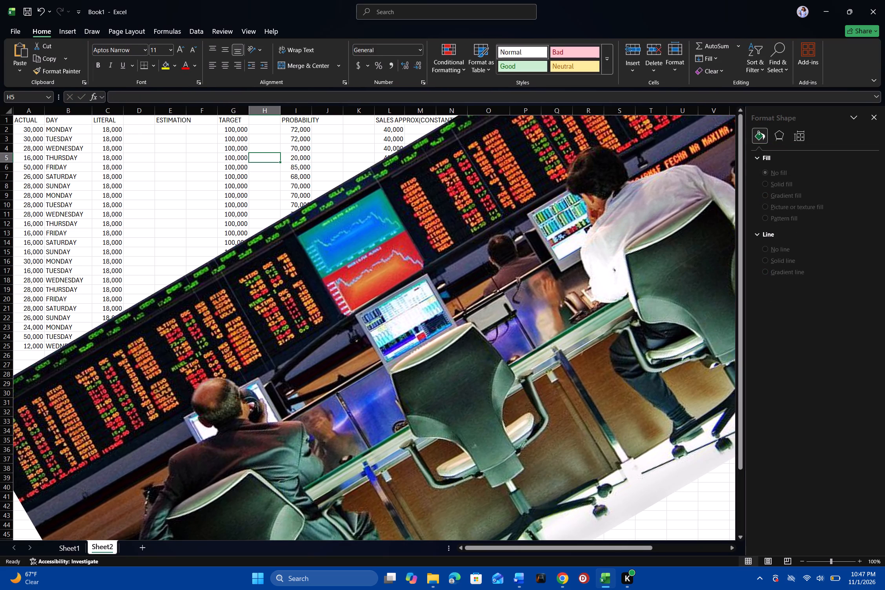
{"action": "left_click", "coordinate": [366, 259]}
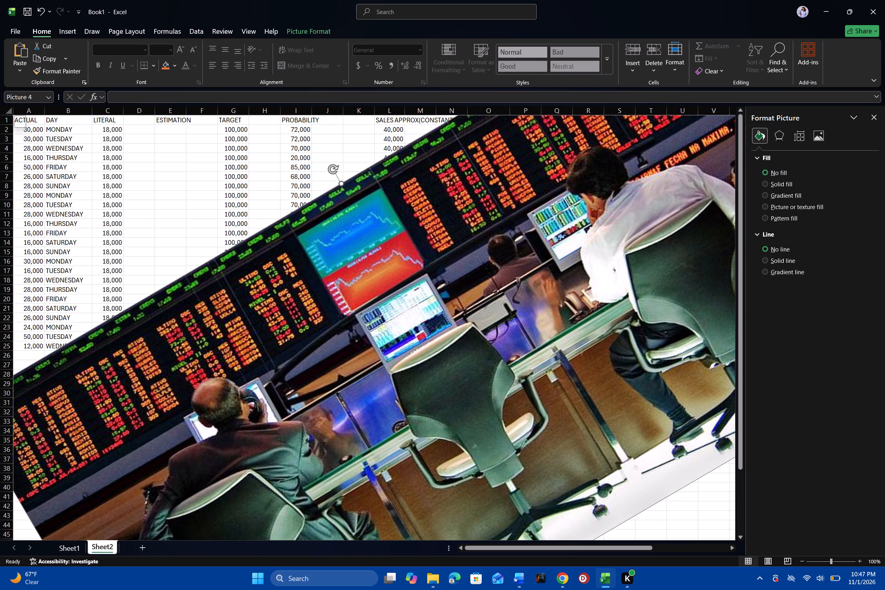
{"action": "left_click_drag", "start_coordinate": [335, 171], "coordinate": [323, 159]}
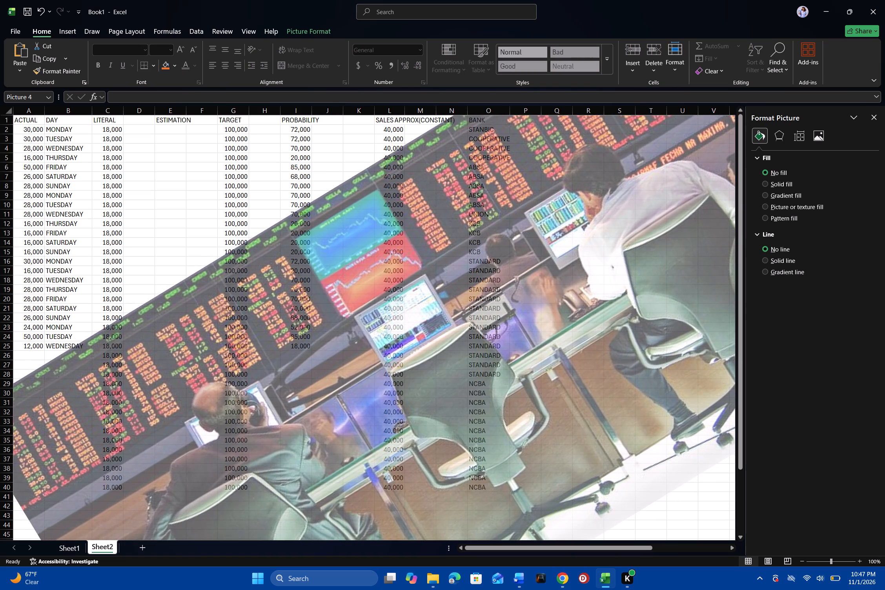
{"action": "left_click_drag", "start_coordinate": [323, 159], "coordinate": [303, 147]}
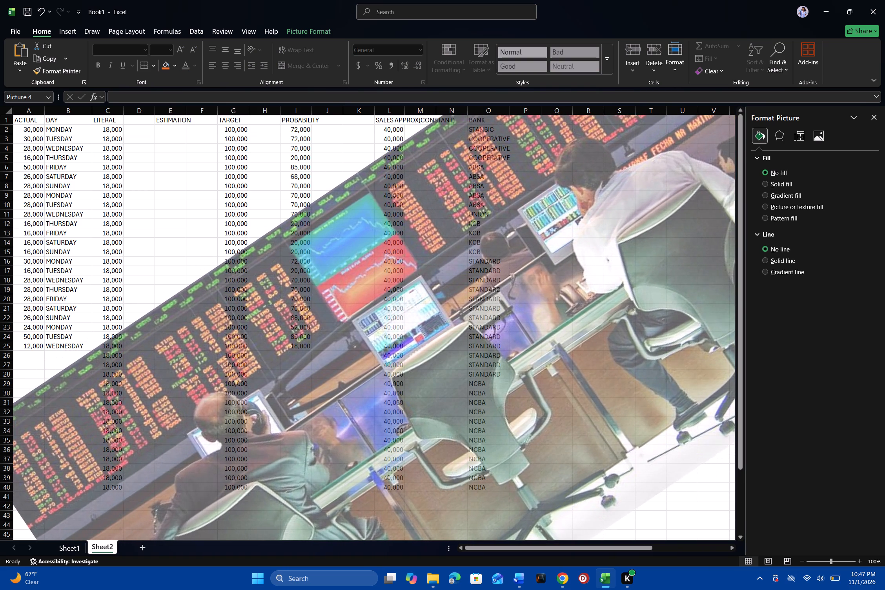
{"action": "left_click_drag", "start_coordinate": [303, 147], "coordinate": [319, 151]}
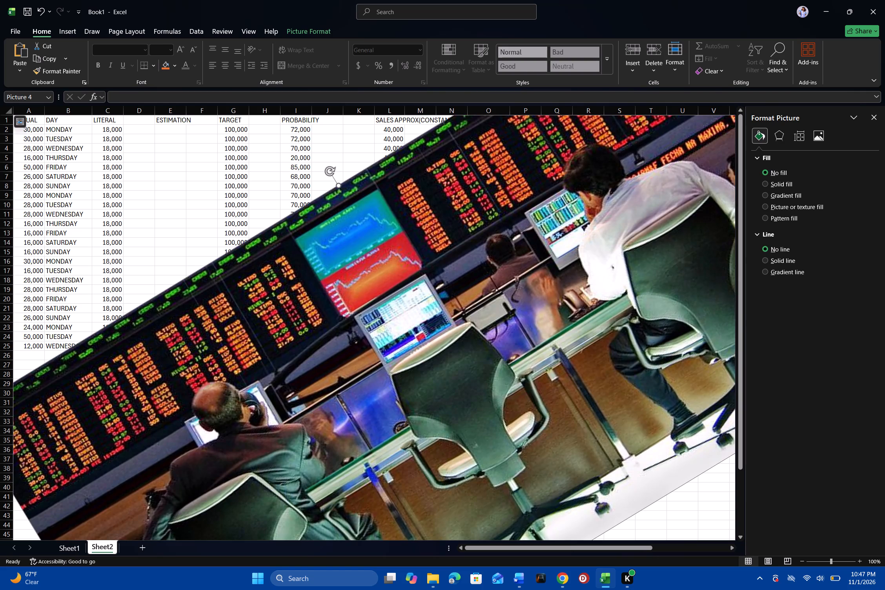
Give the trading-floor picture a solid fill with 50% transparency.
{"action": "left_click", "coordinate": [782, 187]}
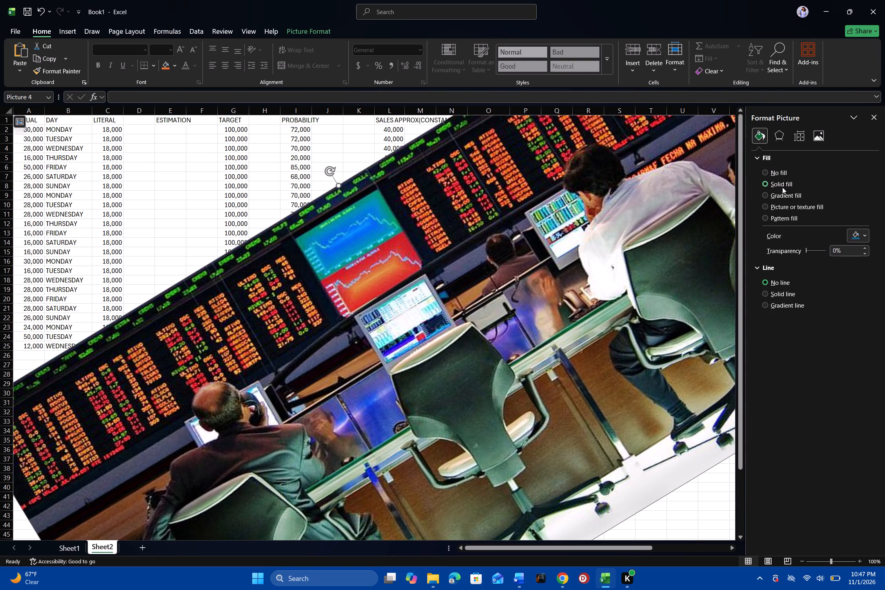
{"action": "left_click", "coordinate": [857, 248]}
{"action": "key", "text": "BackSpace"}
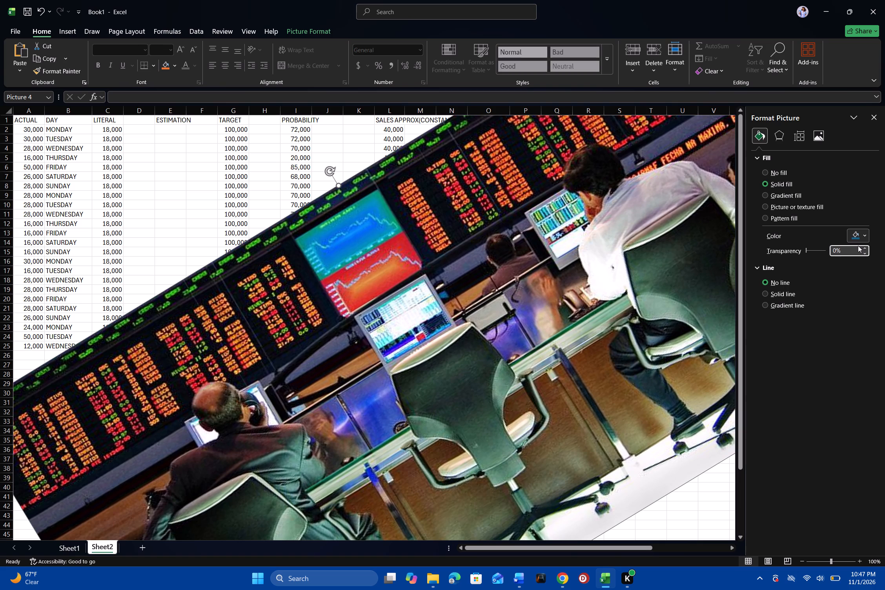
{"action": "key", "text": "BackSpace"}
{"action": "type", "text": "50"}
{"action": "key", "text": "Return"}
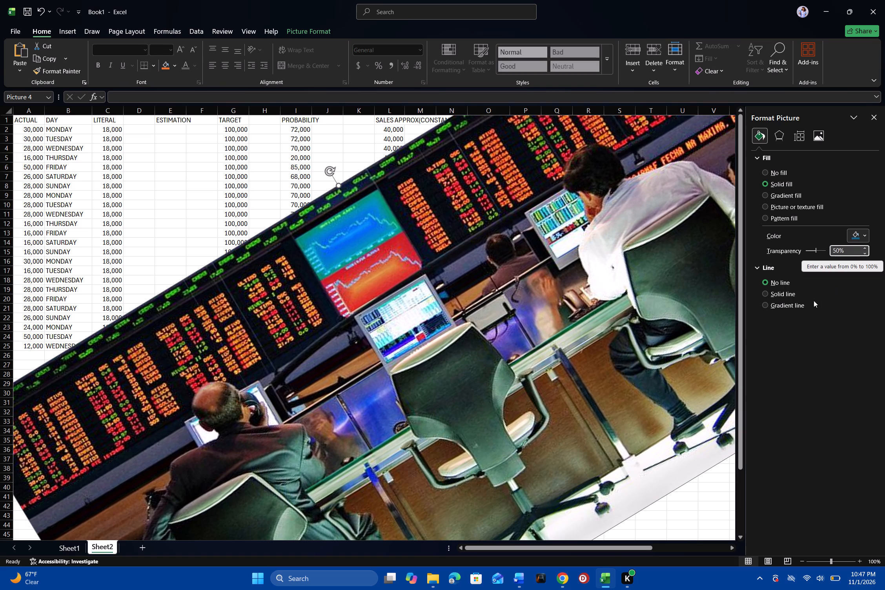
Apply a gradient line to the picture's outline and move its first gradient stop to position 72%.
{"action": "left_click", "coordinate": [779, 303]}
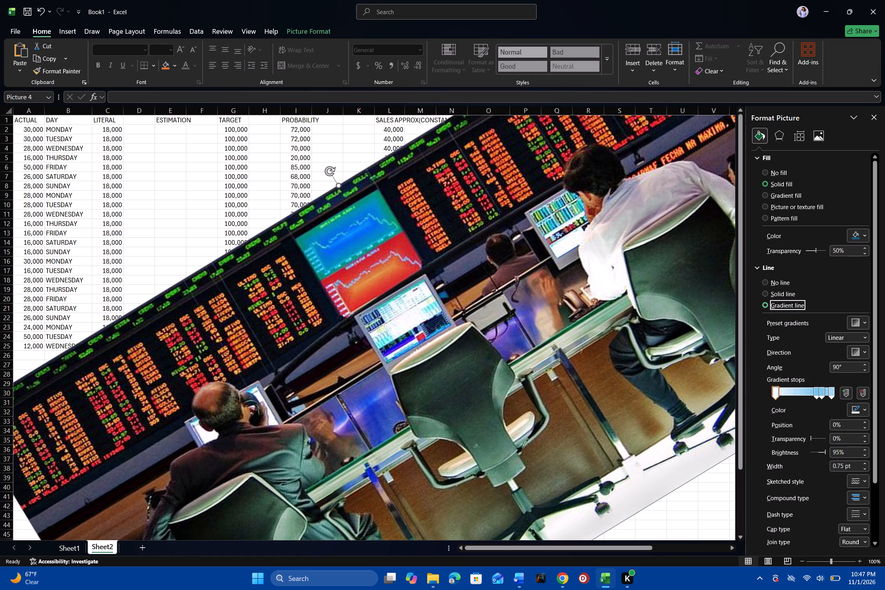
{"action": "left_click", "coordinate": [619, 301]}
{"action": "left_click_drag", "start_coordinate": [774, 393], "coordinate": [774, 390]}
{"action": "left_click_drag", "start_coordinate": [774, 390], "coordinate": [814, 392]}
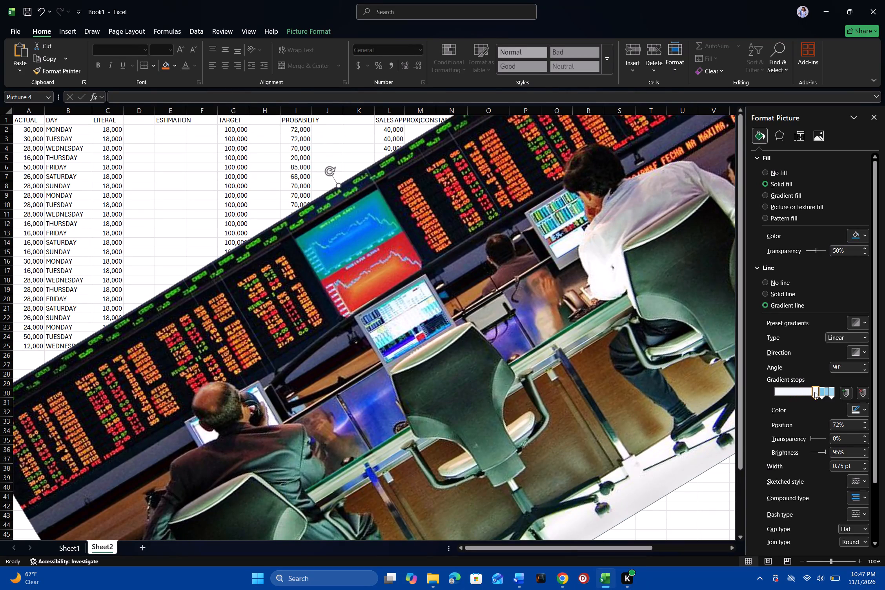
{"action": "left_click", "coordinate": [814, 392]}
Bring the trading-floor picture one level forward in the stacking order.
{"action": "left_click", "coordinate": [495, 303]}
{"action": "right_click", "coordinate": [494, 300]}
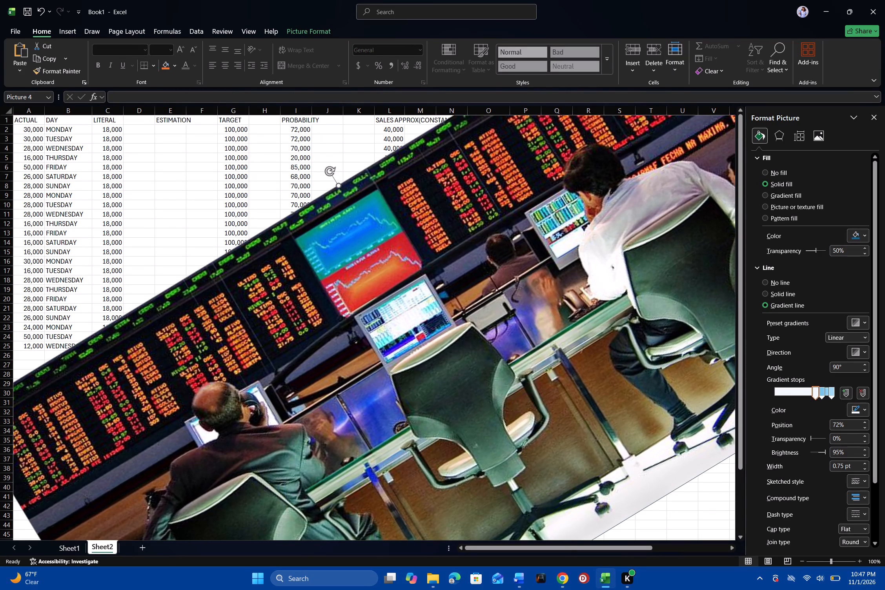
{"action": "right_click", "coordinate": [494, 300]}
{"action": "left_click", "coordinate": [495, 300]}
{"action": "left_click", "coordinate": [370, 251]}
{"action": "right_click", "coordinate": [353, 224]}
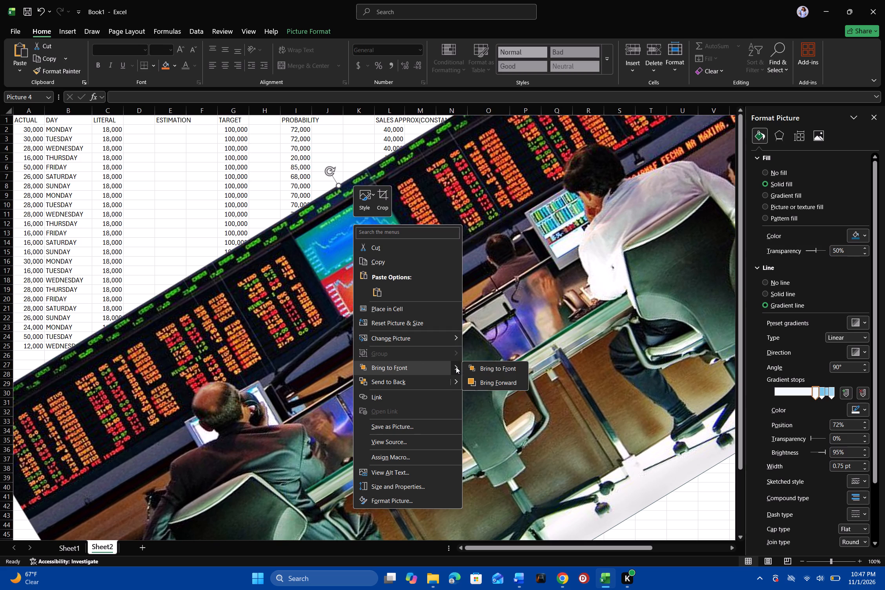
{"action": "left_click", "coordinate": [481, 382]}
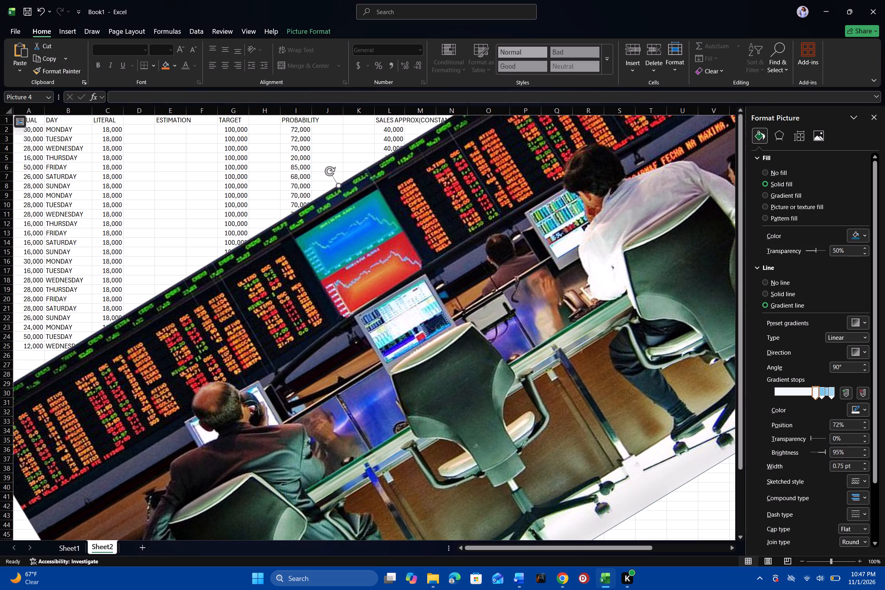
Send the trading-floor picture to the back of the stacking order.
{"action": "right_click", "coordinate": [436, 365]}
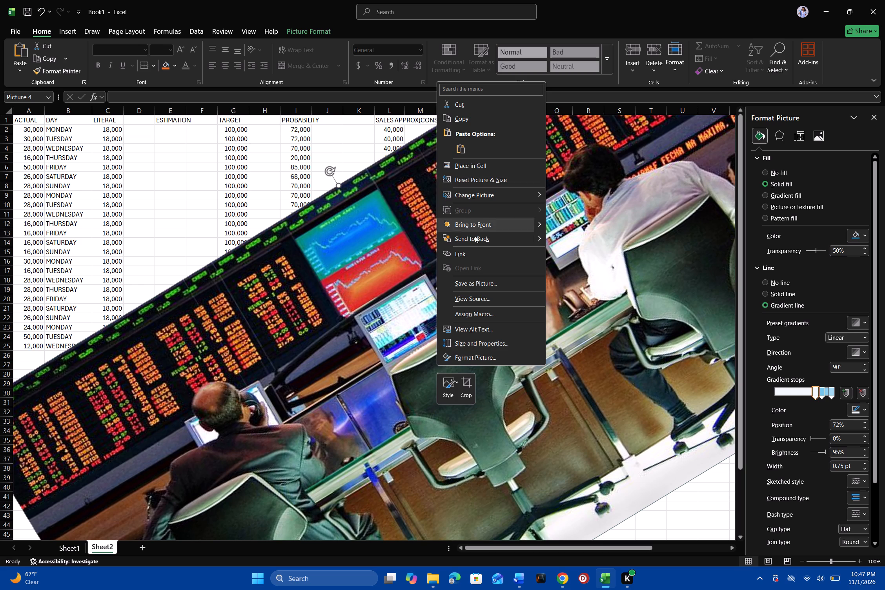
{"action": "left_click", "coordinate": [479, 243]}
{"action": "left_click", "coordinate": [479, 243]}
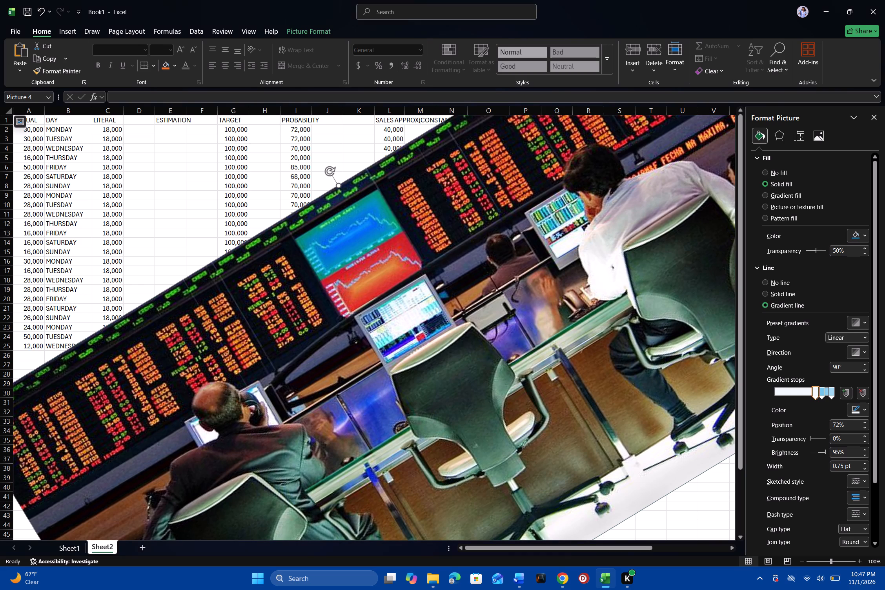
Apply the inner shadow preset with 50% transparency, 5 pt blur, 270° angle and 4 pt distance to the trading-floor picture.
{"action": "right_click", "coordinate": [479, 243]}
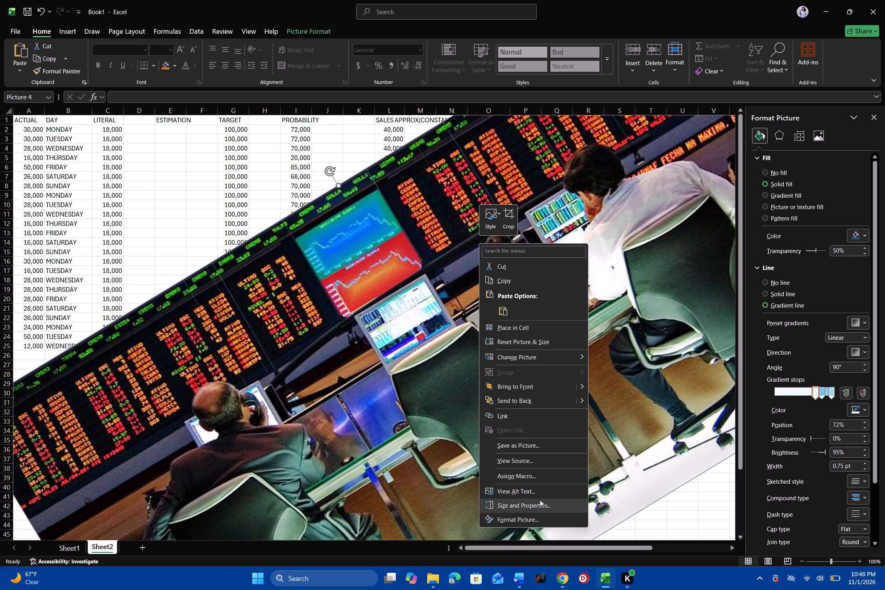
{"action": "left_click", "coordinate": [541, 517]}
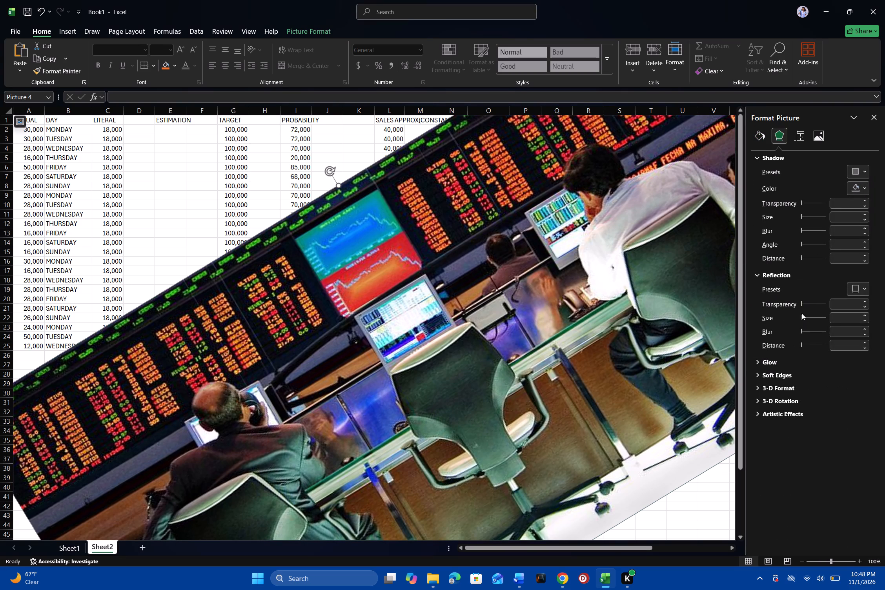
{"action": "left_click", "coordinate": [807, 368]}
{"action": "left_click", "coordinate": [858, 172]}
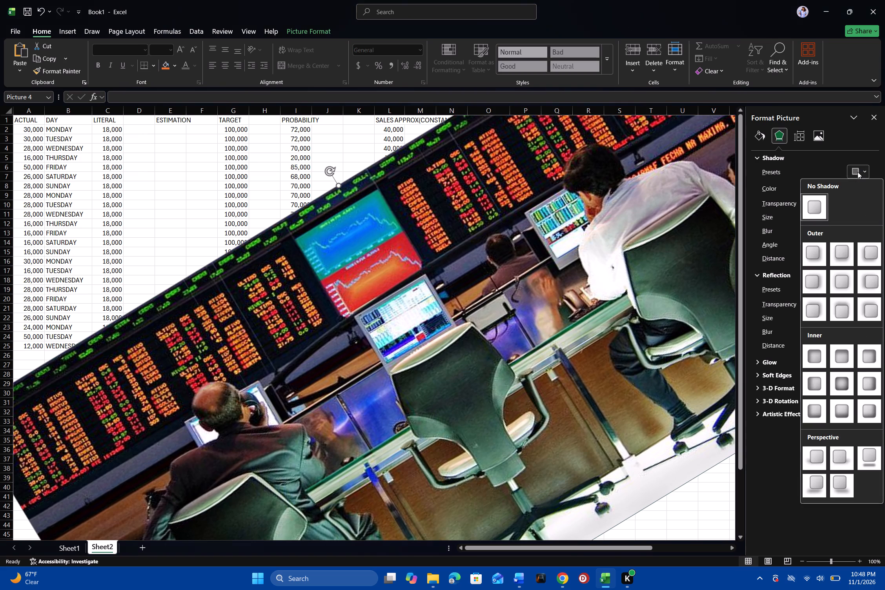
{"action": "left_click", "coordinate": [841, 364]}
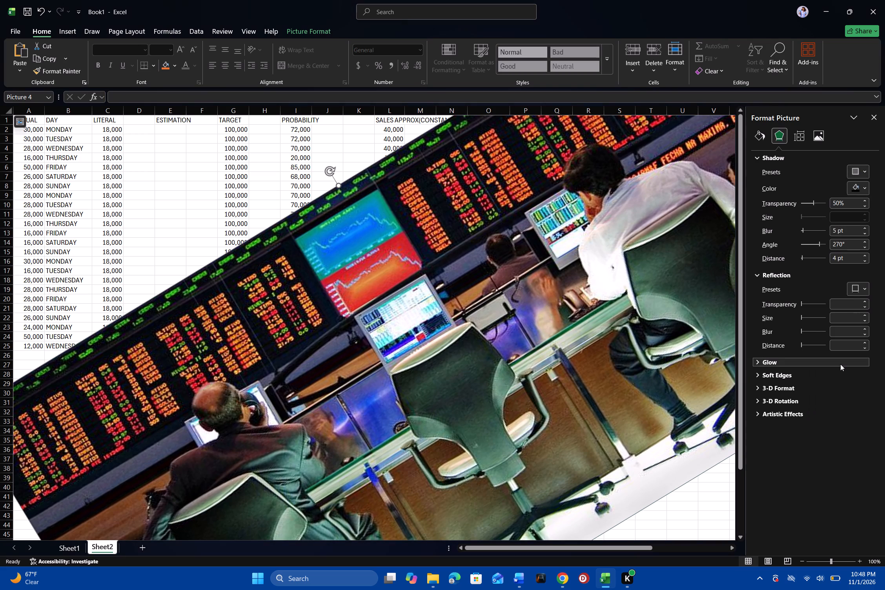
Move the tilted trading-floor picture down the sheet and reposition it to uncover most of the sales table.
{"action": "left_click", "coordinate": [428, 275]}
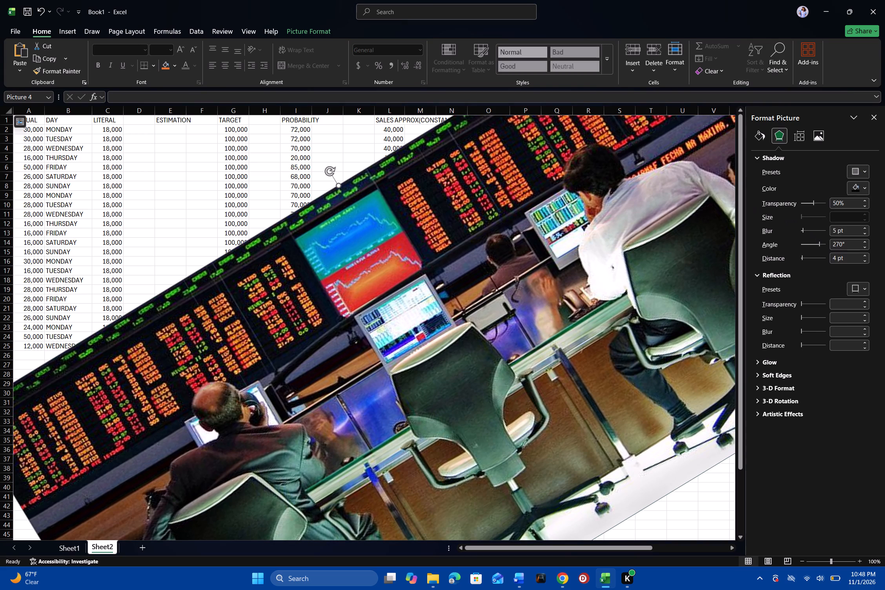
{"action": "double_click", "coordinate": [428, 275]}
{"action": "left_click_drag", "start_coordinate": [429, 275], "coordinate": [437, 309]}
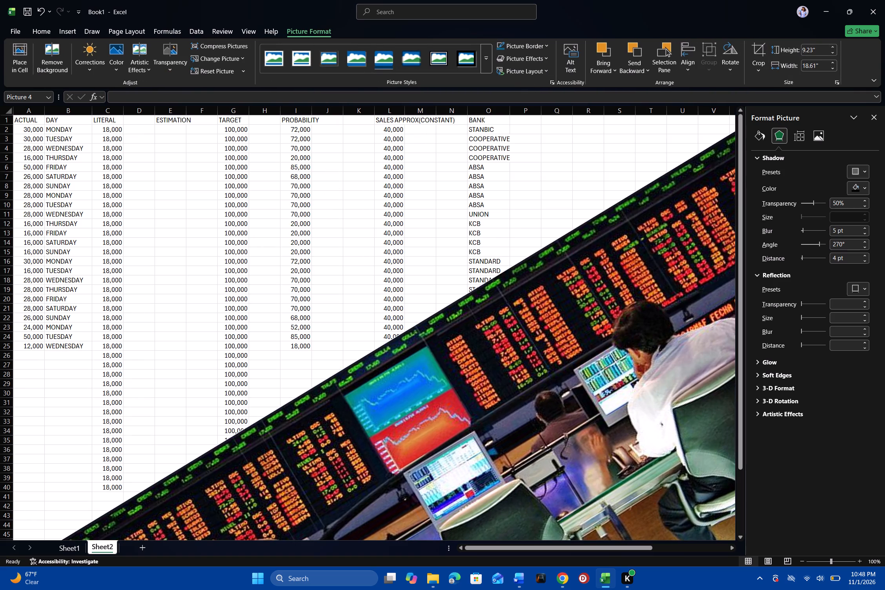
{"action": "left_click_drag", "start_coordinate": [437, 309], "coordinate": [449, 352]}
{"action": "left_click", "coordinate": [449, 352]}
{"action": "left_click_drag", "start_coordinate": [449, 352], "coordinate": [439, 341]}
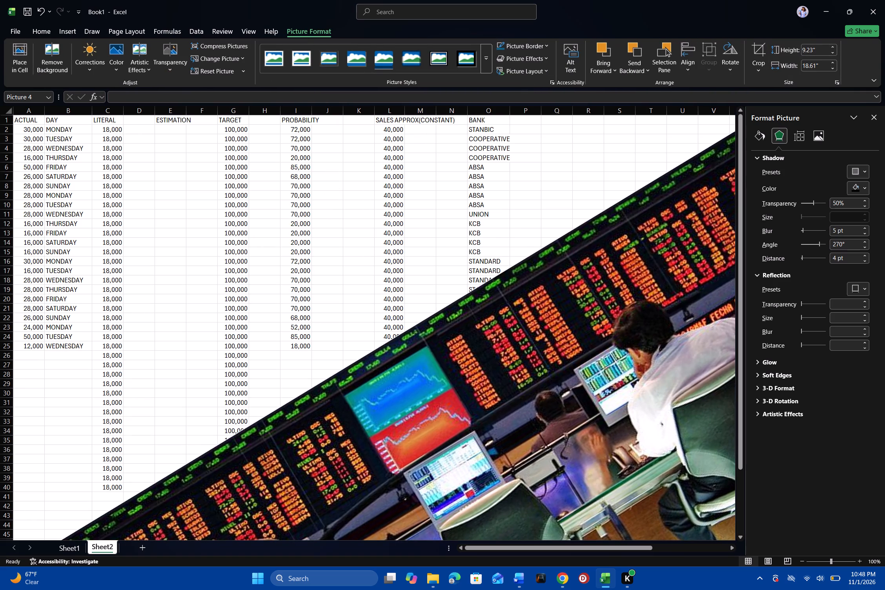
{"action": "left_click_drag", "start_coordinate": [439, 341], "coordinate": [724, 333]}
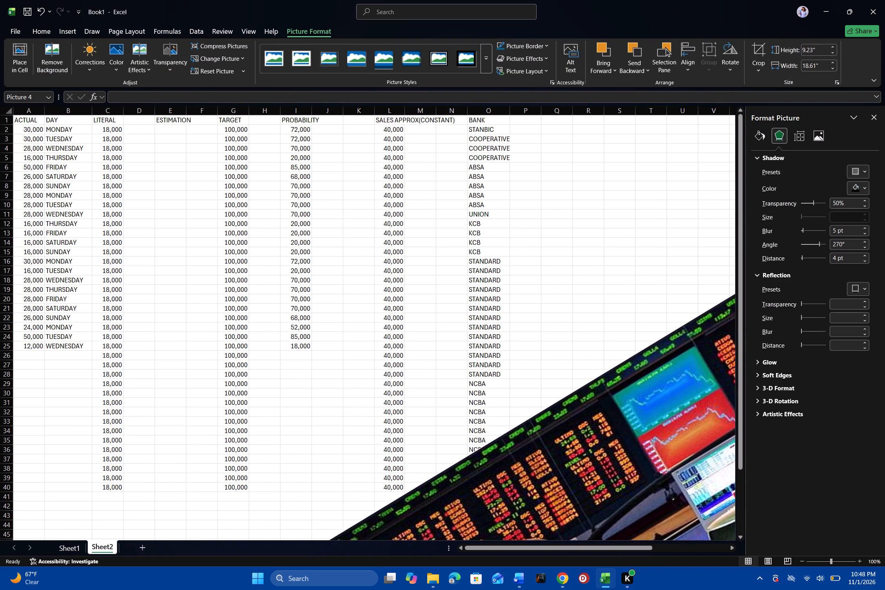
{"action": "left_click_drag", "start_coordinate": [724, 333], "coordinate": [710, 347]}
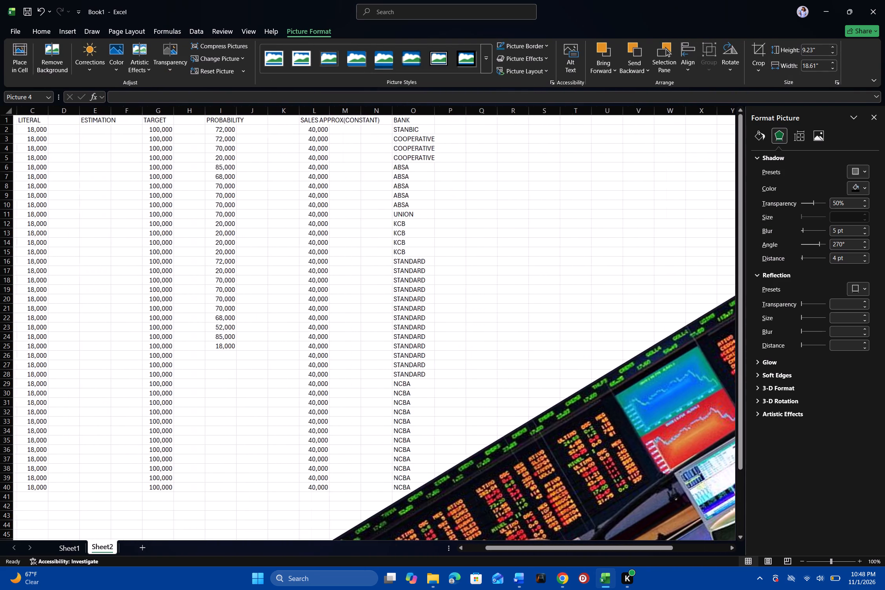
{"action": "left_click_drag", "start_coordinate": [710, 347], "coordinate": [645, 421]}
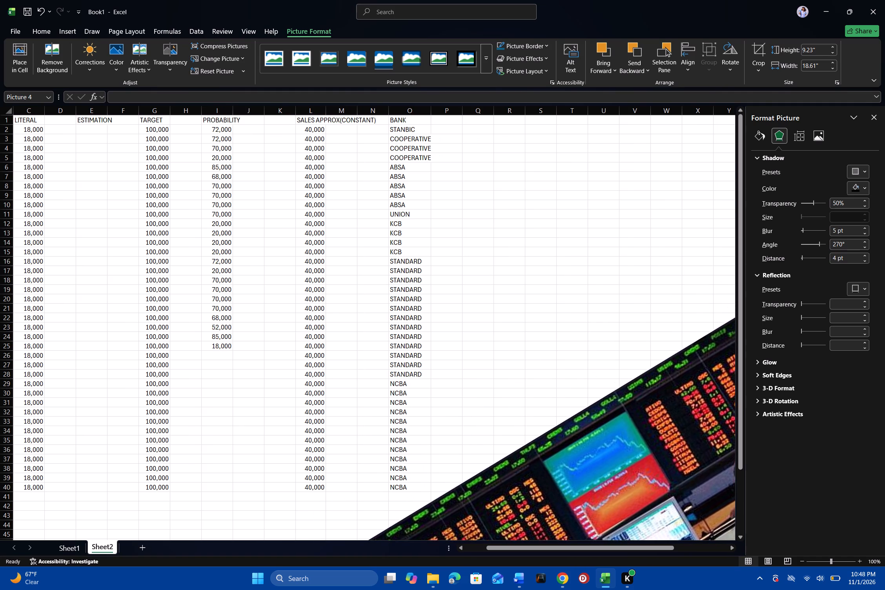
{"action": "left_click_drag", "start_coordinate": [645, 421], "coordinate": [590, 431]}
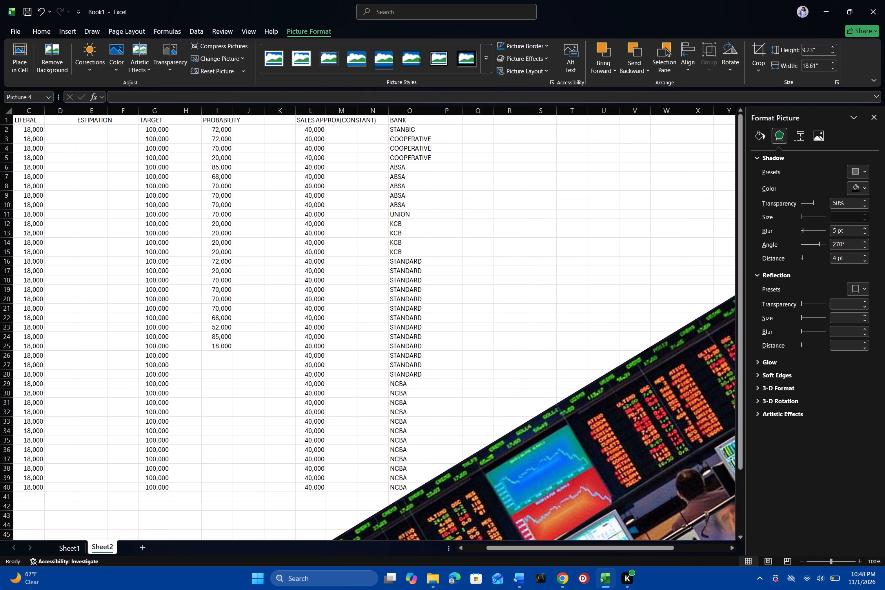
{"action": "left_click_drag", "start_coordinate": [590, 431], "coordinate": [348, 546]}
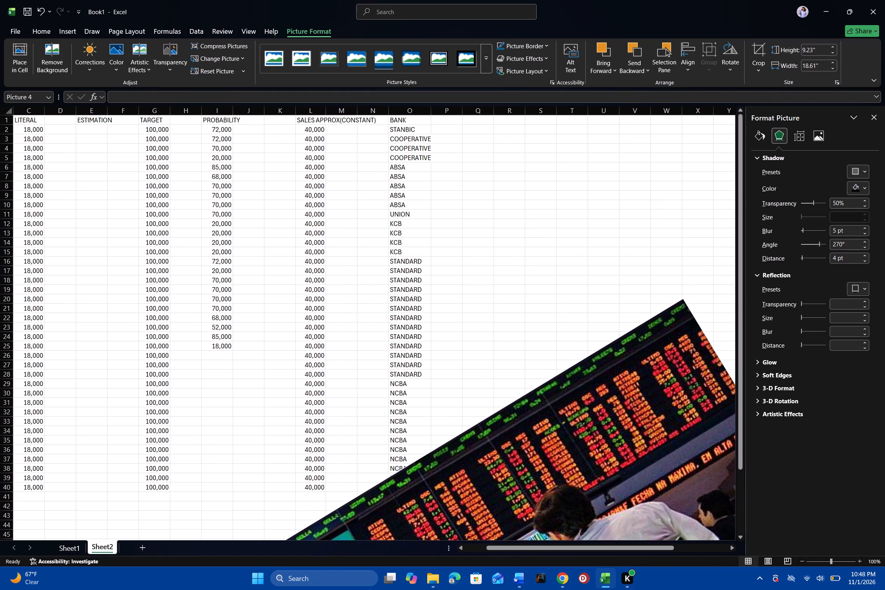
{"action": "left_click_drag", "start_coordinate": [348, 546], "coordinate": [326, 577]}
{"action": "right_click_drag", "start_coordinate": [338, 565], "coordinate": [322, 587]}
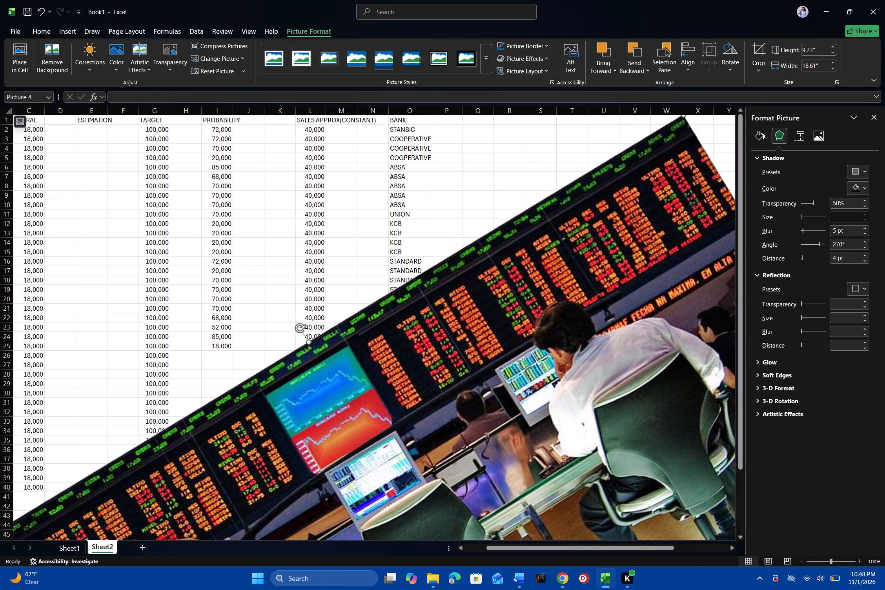
Delete the trading-floor picture from Sheet2.
{"action": "left_click", "coordinate": [531, 370]}
{"action": "key", "text": "Delete"}
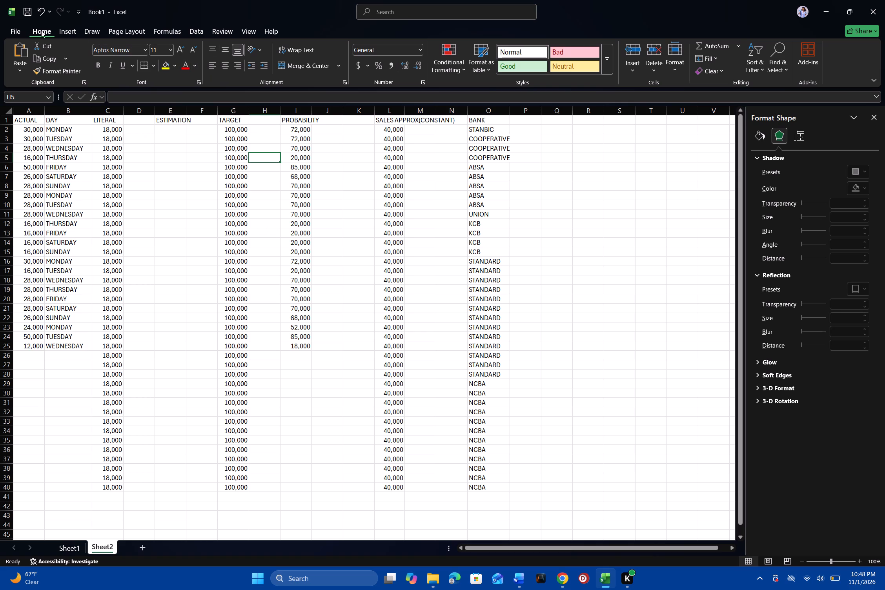
Search the online 3D models for "count".
{"action": "left_click", "coordinate": [62, 30]}
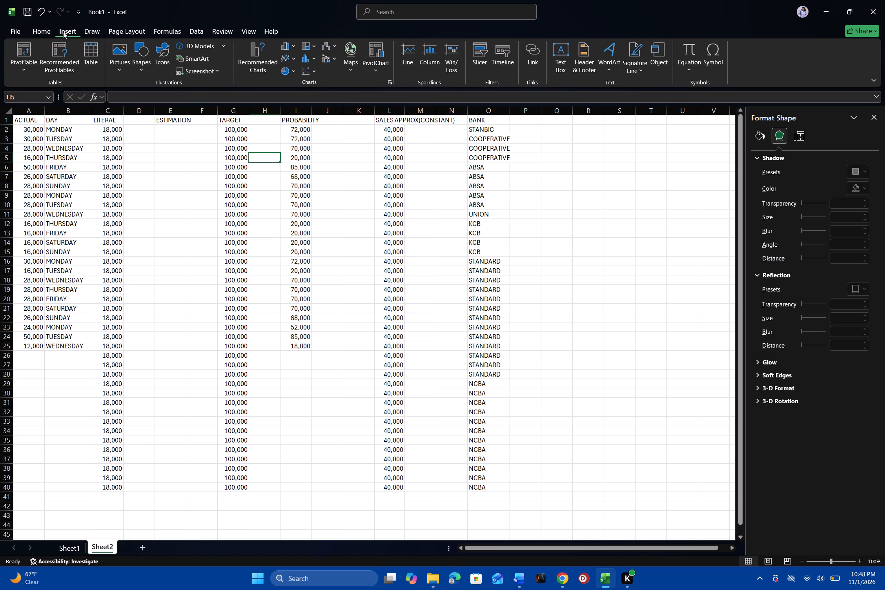
{"action": "left_click", "coordinate": [204, 45]}
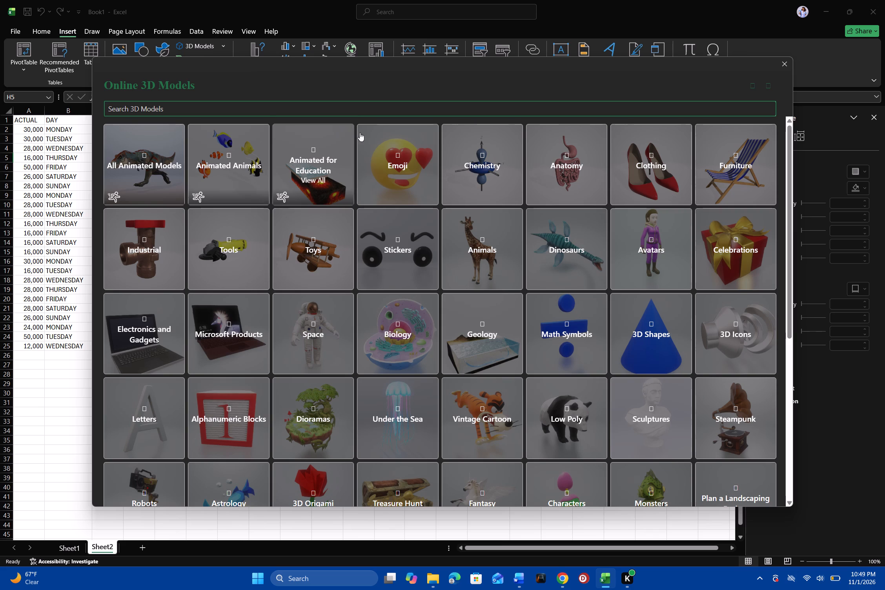
{"action": "left_click", "coordinate": [459, 106]}
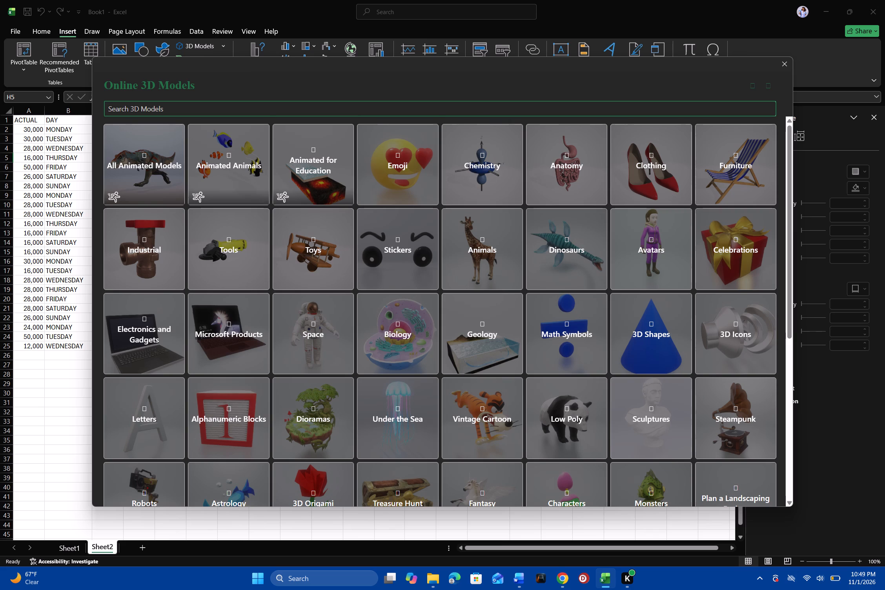
{"action": "type", "text": "count"}
{"action": "key", "text": "Return"}
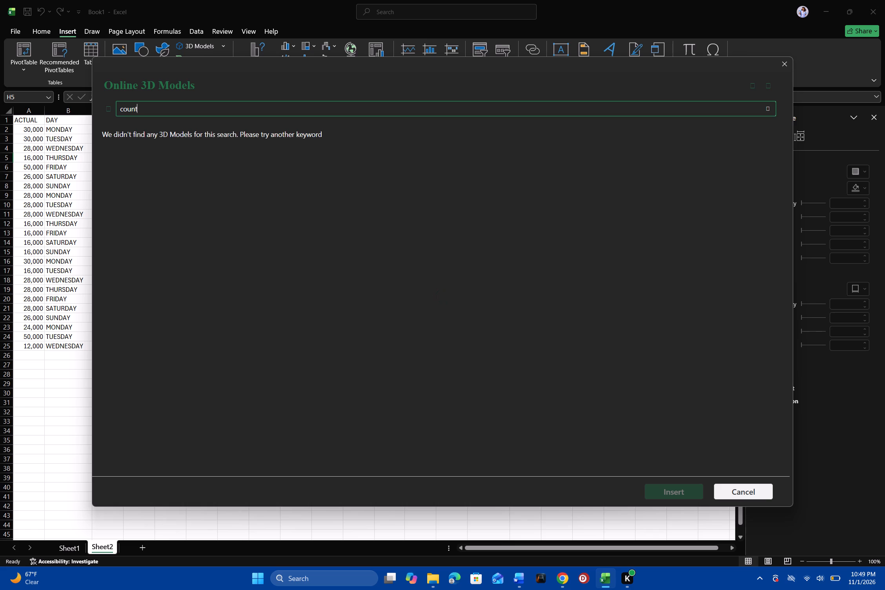
Search the online 3D models for "stock" instead, and close the gallery without inserting a model.
{"action": "key", "text": "BackSpace"}
{"action": "key", "text": "BackSpace"}
{"action": "key", "text": "BackSpace"}
{"action": "key", "text": "BackSpace"}
{"action": "key", "text": "BackSpace"}
{"action": "type", "text": "sto"}
{"action": "type", "text": "ck"}
{"action": "key", "text": "Return"}
{"action": "left_click", "coordinate": [742, 494]}
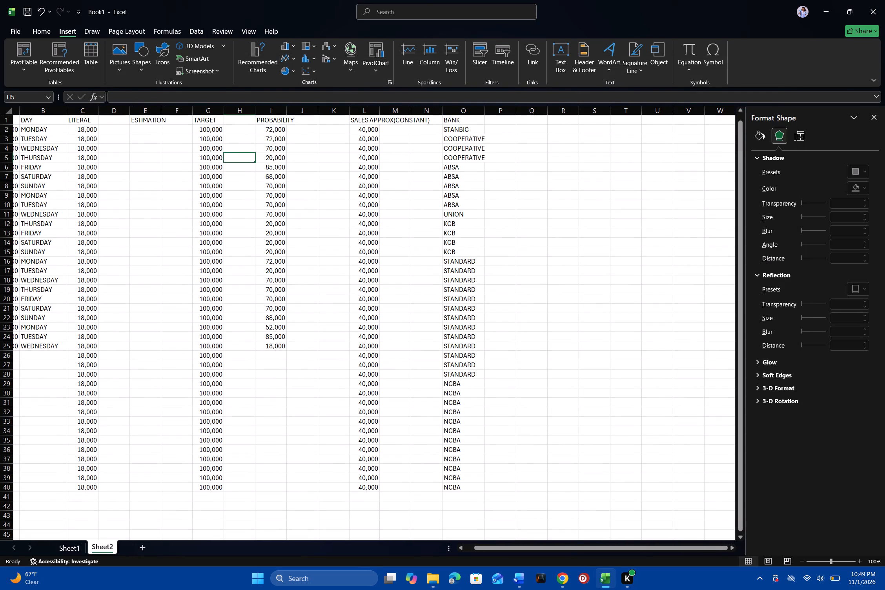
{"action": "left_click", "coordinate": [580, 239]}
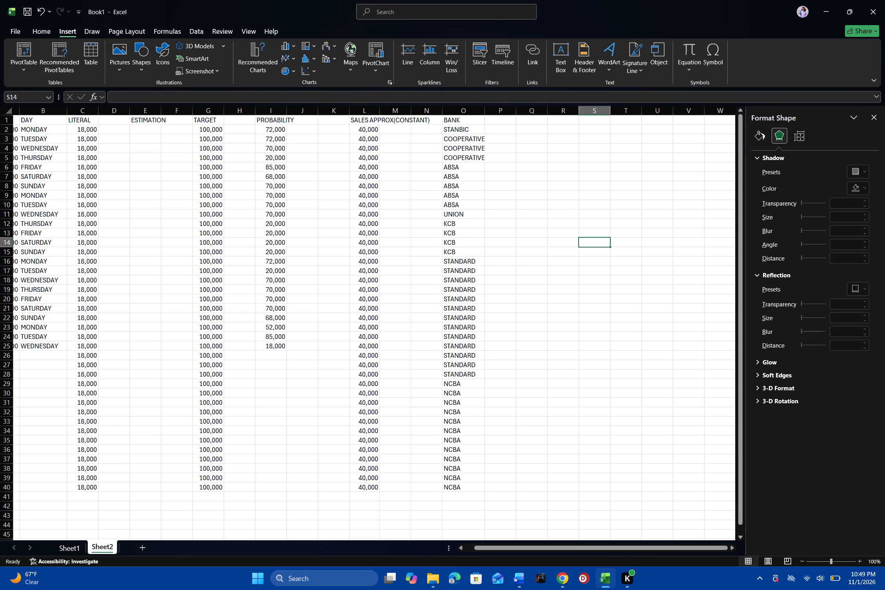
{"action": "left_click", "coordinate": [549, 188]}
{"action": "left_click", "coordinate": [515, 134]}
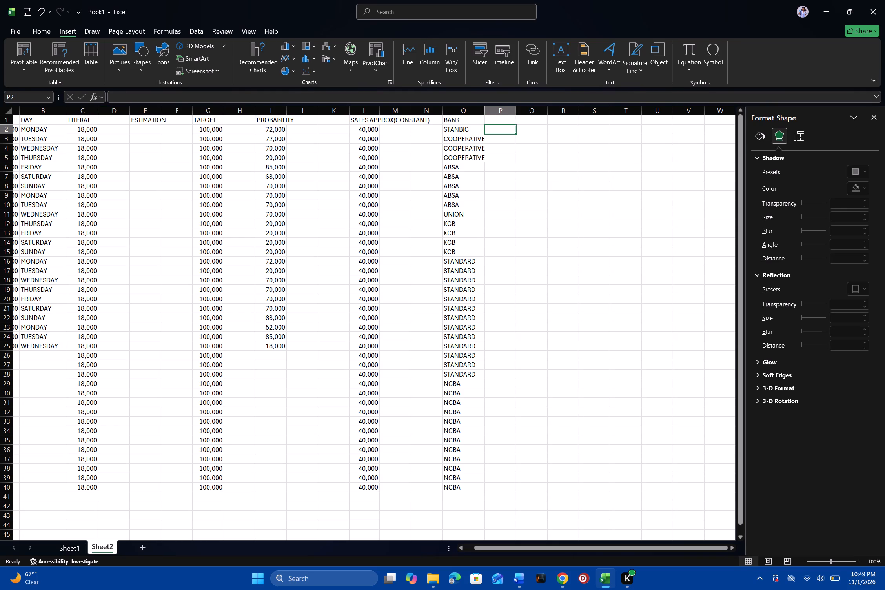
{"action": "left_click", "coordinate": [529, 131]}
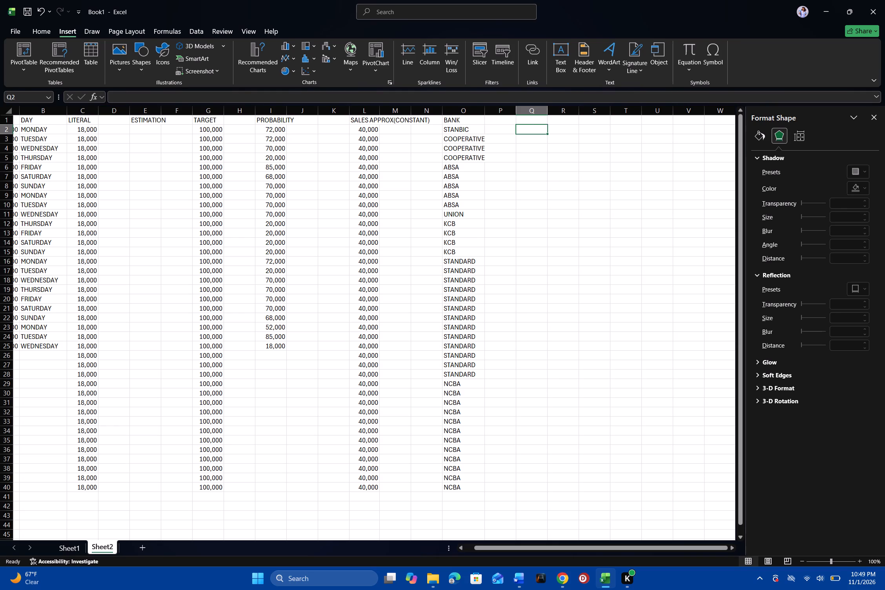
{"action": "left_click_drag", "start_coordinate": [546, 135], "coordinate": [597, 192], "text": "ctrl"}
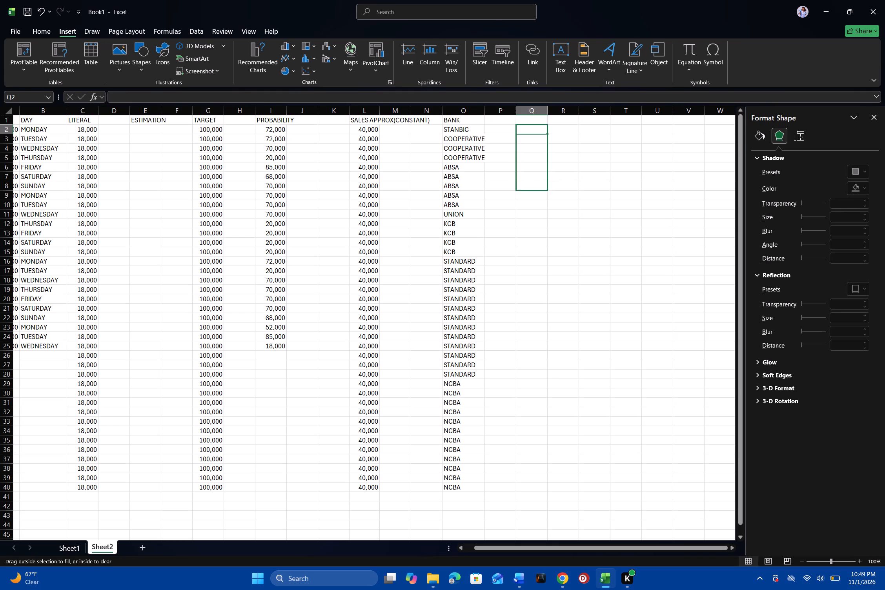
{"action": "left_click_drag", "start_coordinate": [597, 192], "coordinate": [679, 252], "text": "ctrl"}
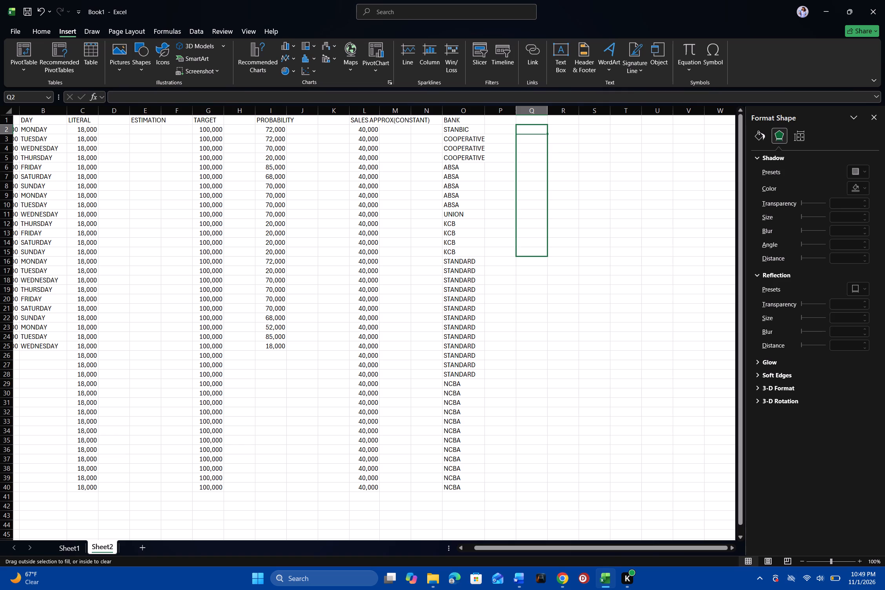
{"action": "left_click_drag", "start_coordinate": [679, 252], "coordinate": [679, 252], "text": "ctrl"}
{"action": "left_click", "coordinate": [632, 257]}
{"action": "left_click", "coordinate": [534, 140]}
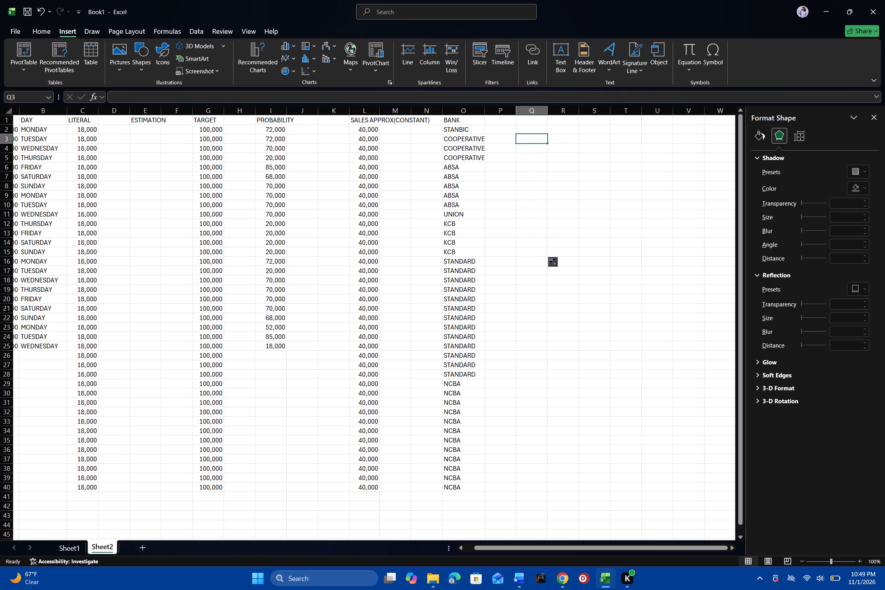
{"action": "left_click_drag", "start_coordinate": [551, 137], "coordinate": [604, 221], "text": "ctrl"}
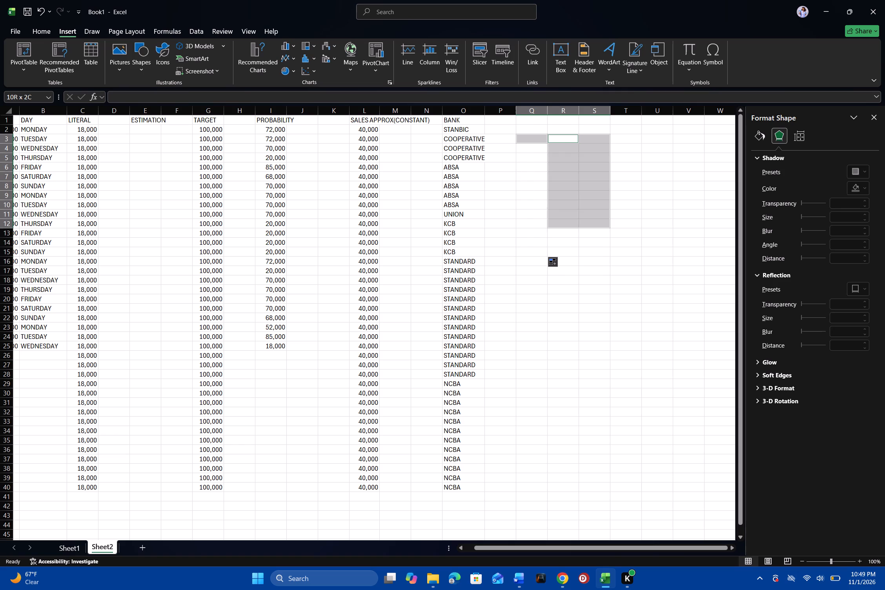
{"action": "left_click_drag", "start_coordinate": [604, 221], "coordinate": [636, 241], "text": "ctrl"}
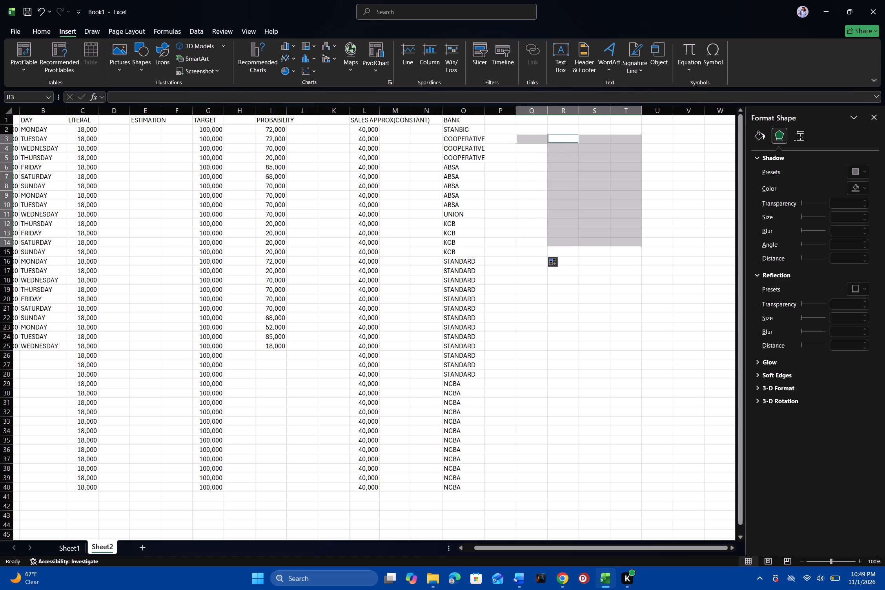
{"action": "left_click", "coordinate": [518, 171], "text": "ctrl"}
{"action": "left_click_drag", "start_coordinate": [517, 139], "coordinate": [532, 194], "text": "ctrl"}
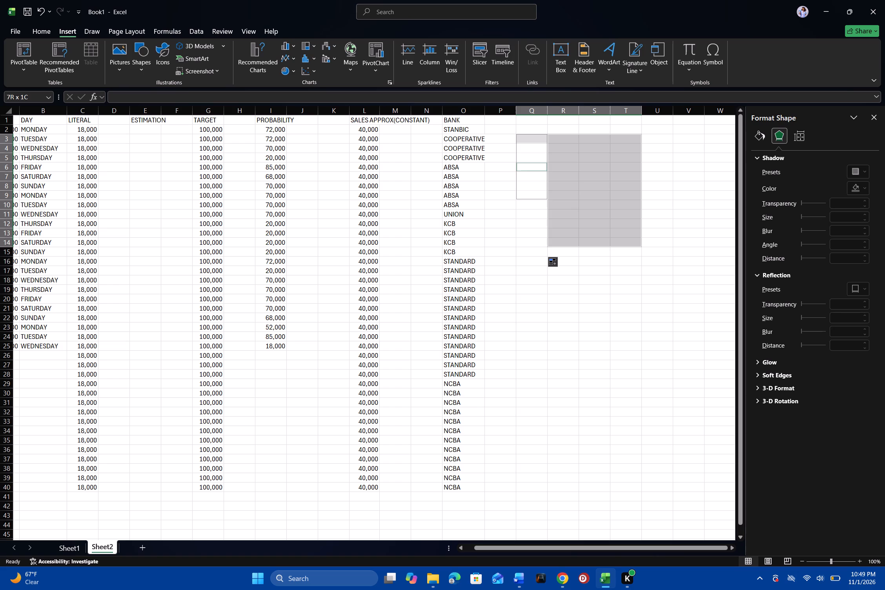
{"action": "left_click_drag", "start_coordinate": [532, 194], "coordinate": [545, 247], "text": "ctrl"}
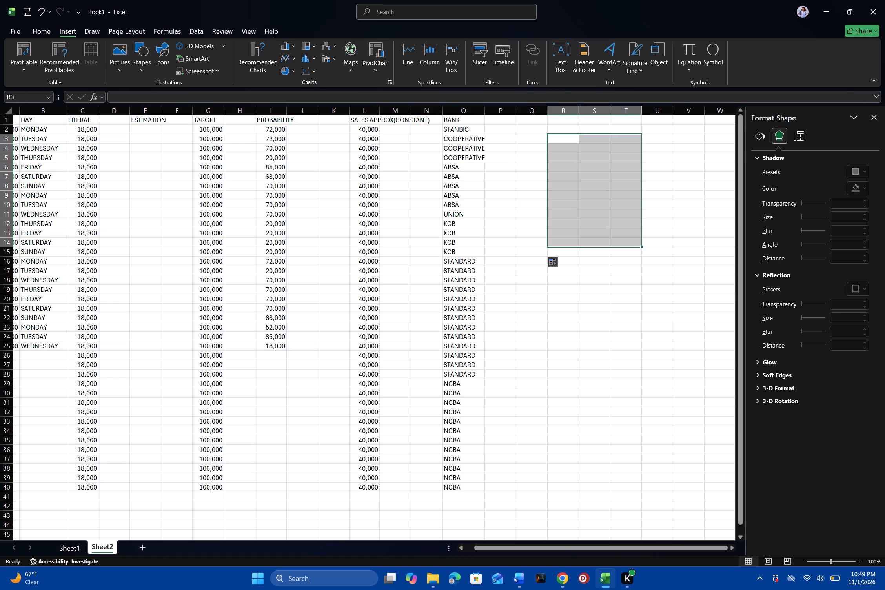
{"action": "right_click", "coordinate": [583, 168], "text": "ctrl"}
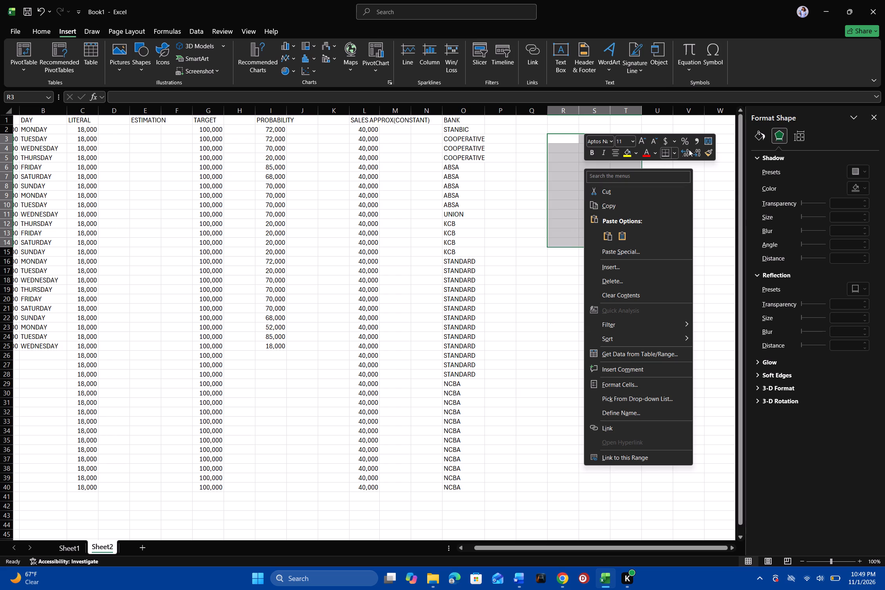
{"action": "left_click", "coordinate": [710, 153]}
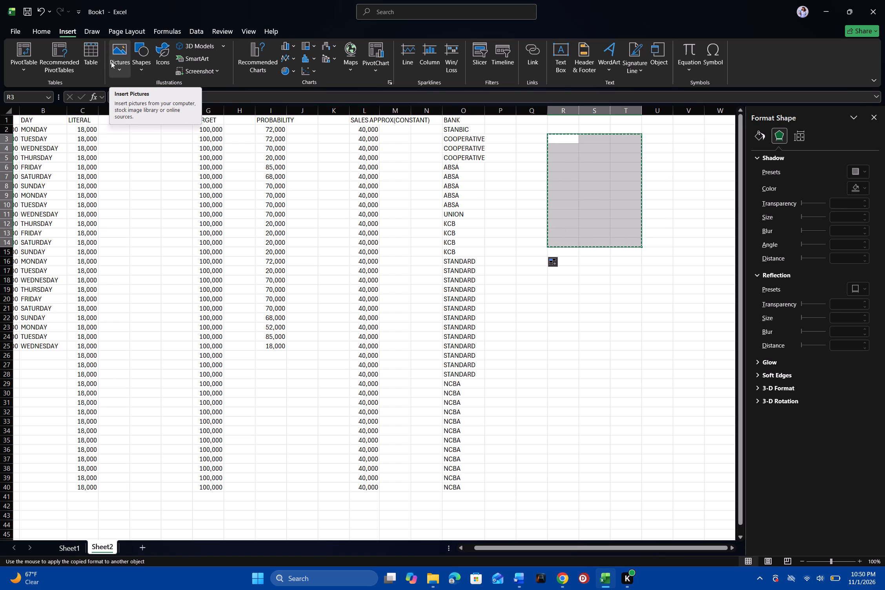
Insert a cloud shape in the empty area beside the BANK column and enlarge it to about 5.07" high by 3.63" wide.
{"action": "left_click", "coordinate": [147, 67]}
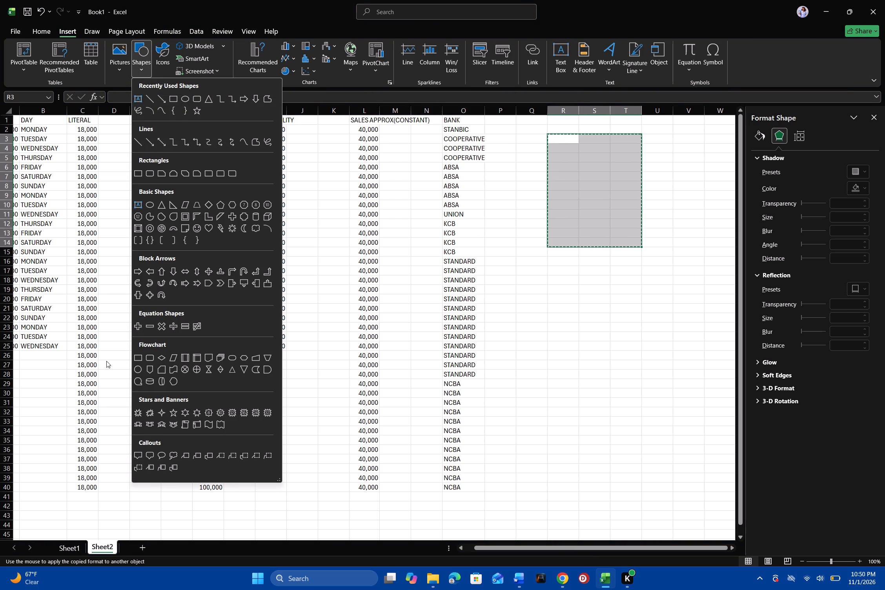
{"action": "scroll", "coordinate": [187, 275], "scroll_direction": "down", "scroll_amount": 3}
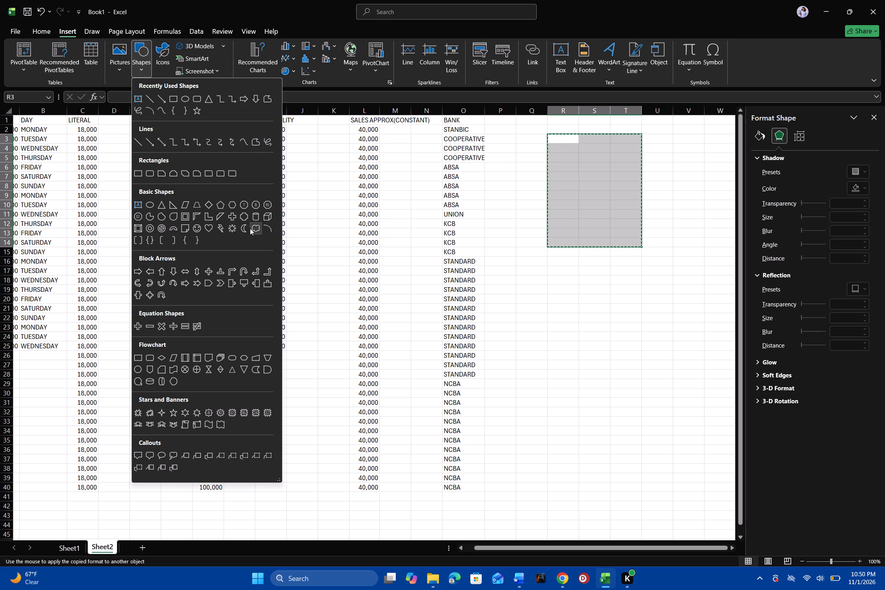
{"action": "left_click", "coordinate": [250, 228]}
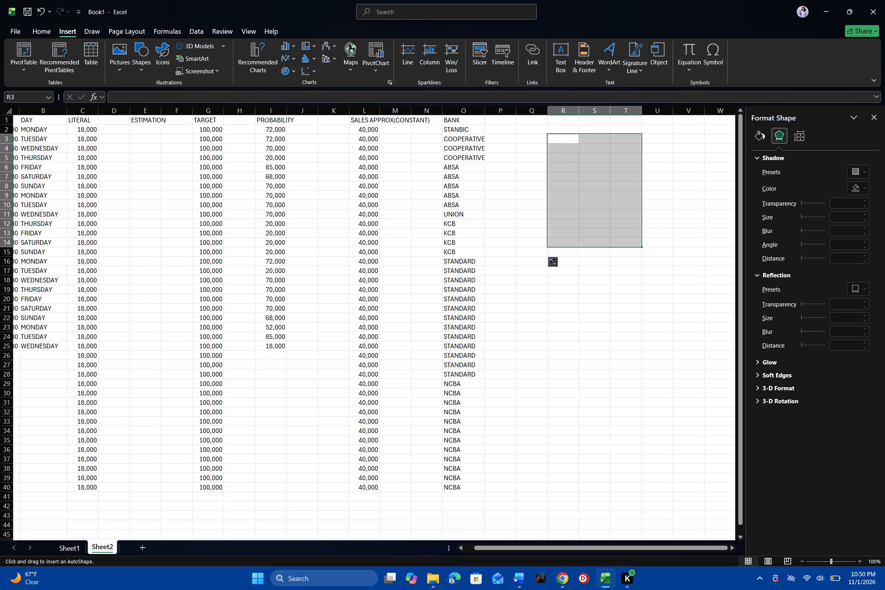
{"action": "left_click", "coordinate": [550, 237]}
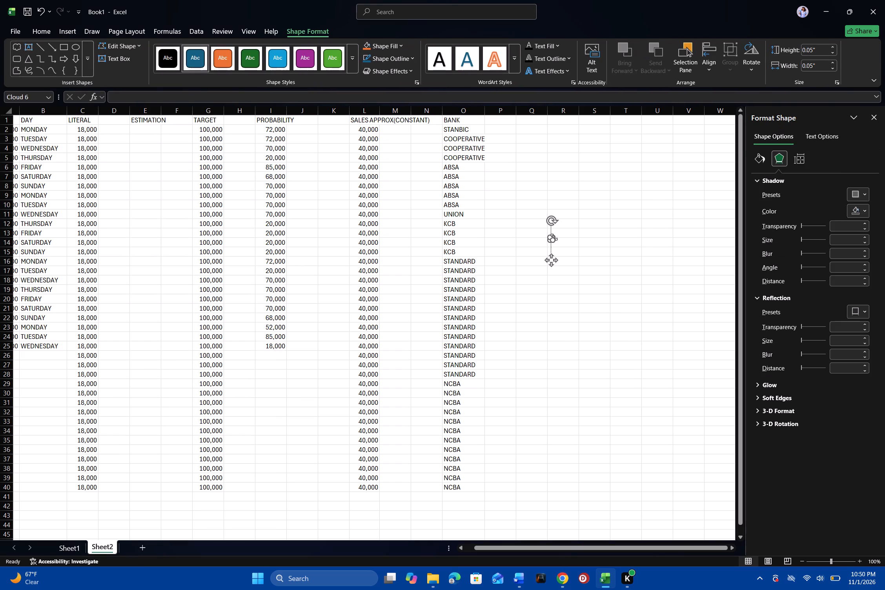
{"action": "left_click_drag", "start_coordinate": [555, 241], "coordinate": [575, 255]}
{"action": "left_click_drag", "start_coordinate": [575, 255], "coordinate": [630, 344]}
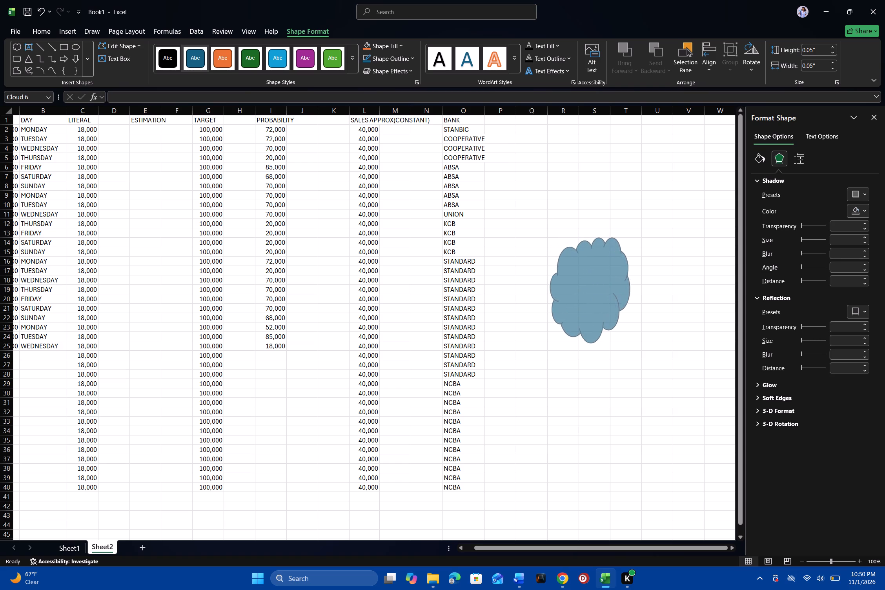
{"action": "left_click_drag", "start_coordinate": [630, 344], "coordinate": [700, 443]}
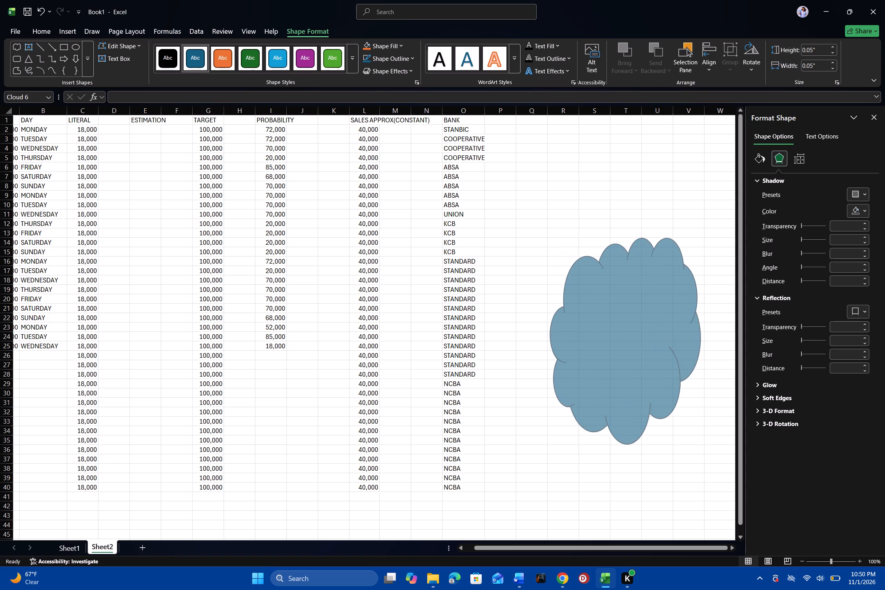
{"action": "left_click_drag", "start_coordinate": [700, 443], "coordinate": [722, 478]}
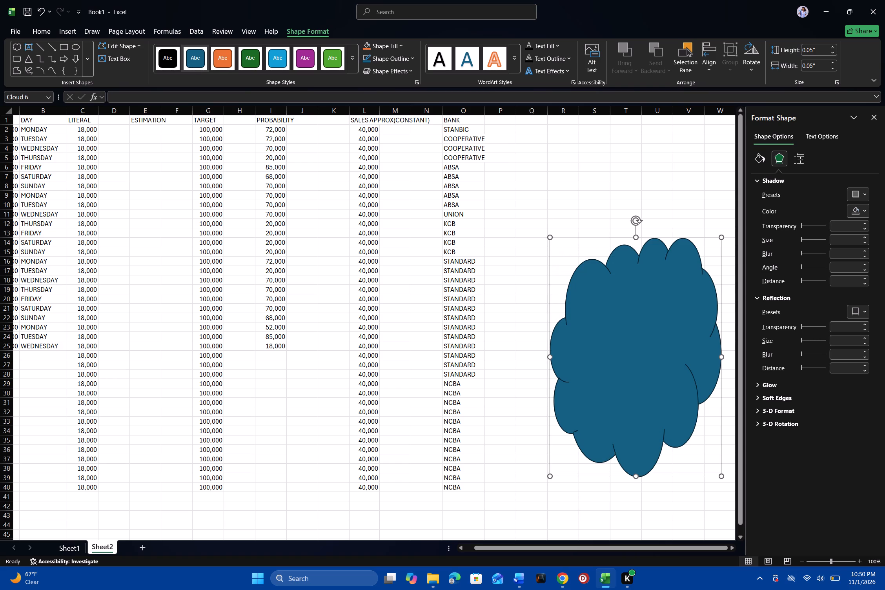
{"action": "left_click", "coordinate": [596, 286]}
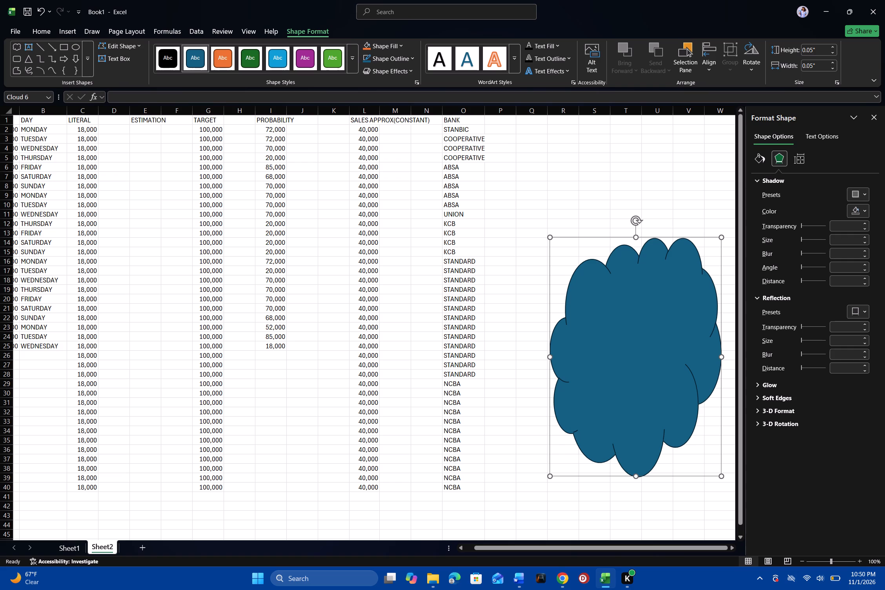
{"action": "left_click", "coordinate": [599, 296]}
Change the cloud shape's fill from solid to gradient.
{"action": "left_click", "coordinate": [776, 155]}
{"action": "left_click", "coordinate": [763, 163]}
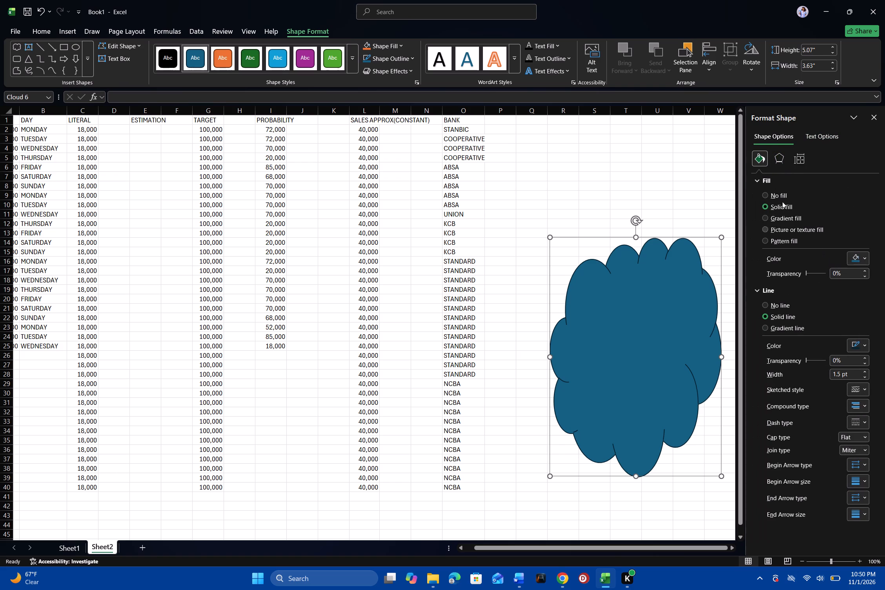
{"action": "left_click", "coordinate": [775, 219]}
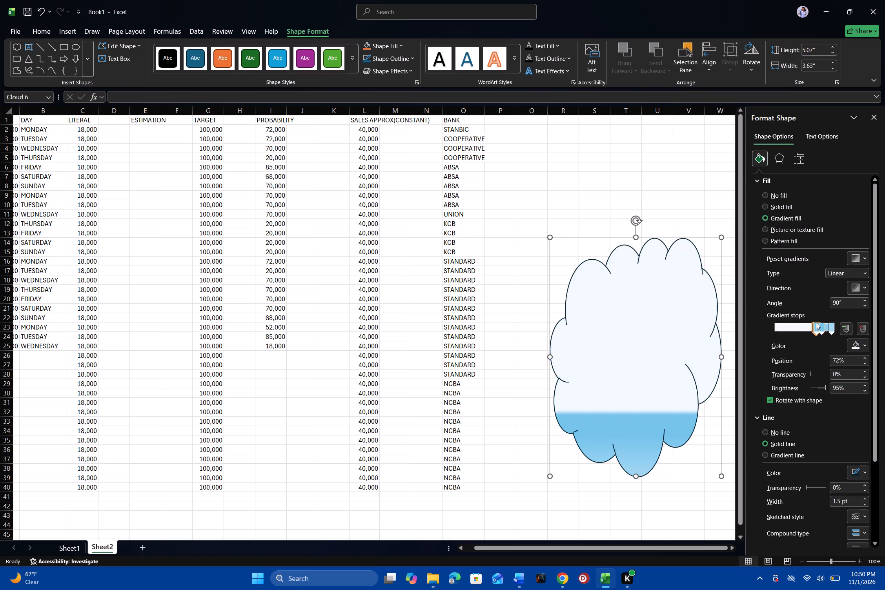
Rearrange the cloud's gradient stops for blue bands around a pale lower band, placing the leftmost blue stop at 9%.
{"action": "left_click_drag", "start_coordinate": [816, 322], "coordinate": [803, 324]}
{"action": "left_click", "coordinate": [794, 326]}
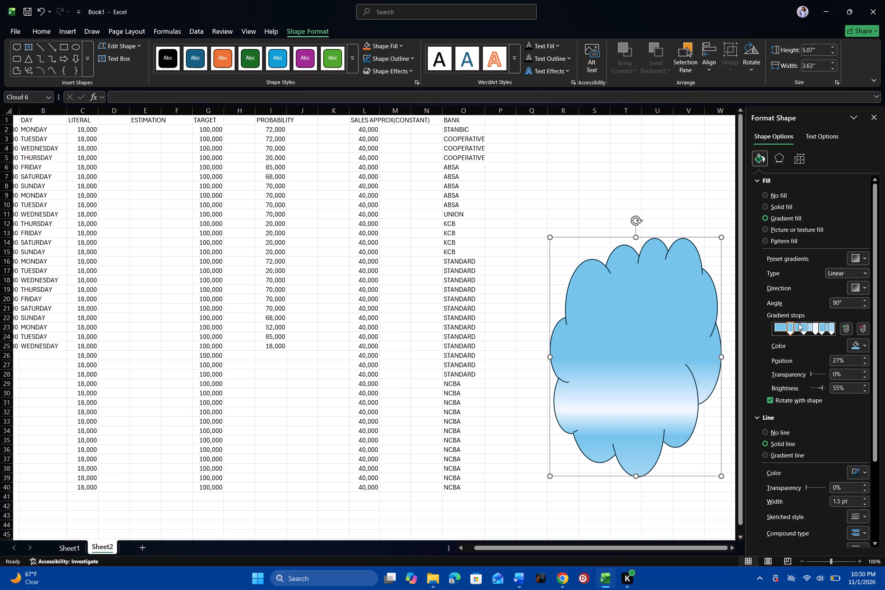
{"action": "left_click_drag", "start_coordinate": [801, 324], "coordinate": [781, 330]}
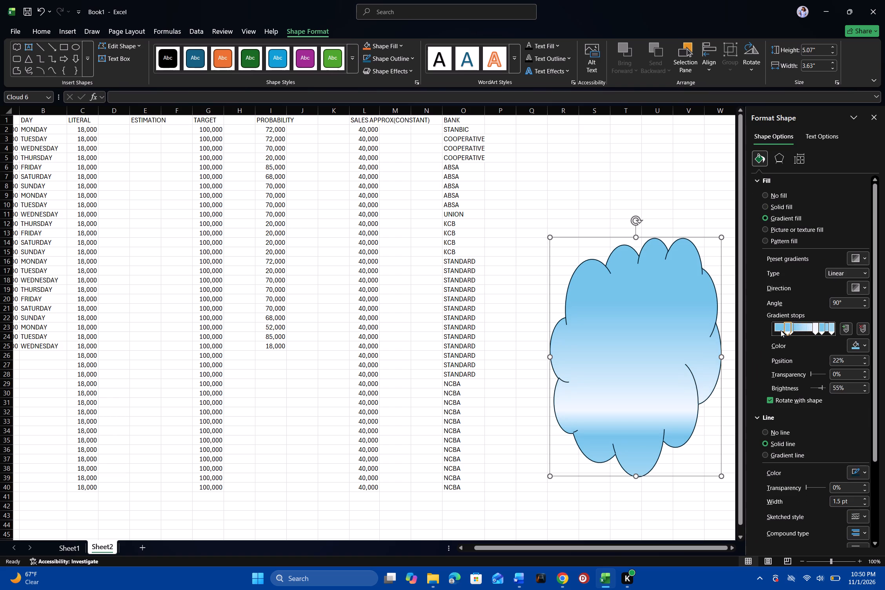
{"action": "left_click_drag", "start_coordinate": [781, 330], "coordinate": [777, 328]}
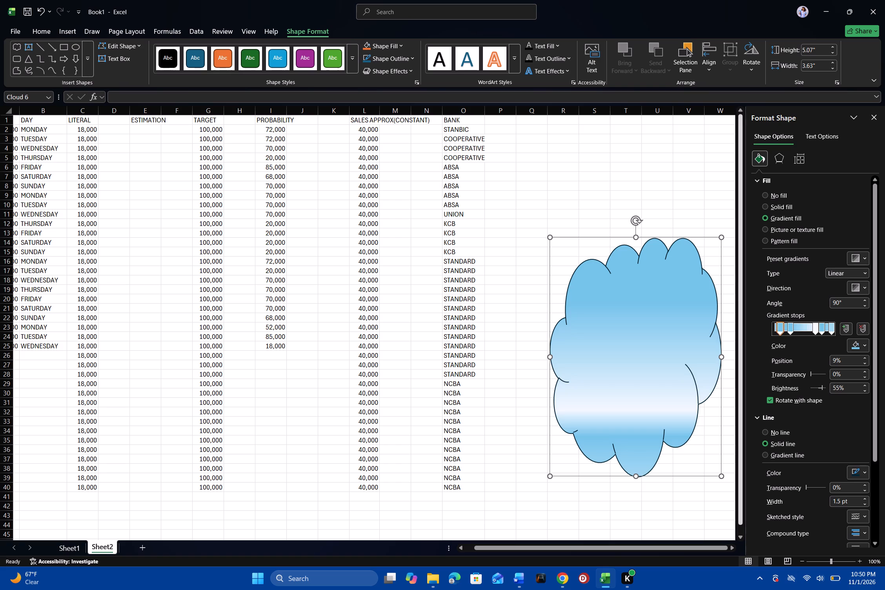
{"action": "left_click", "coordinate": [666, 295]}
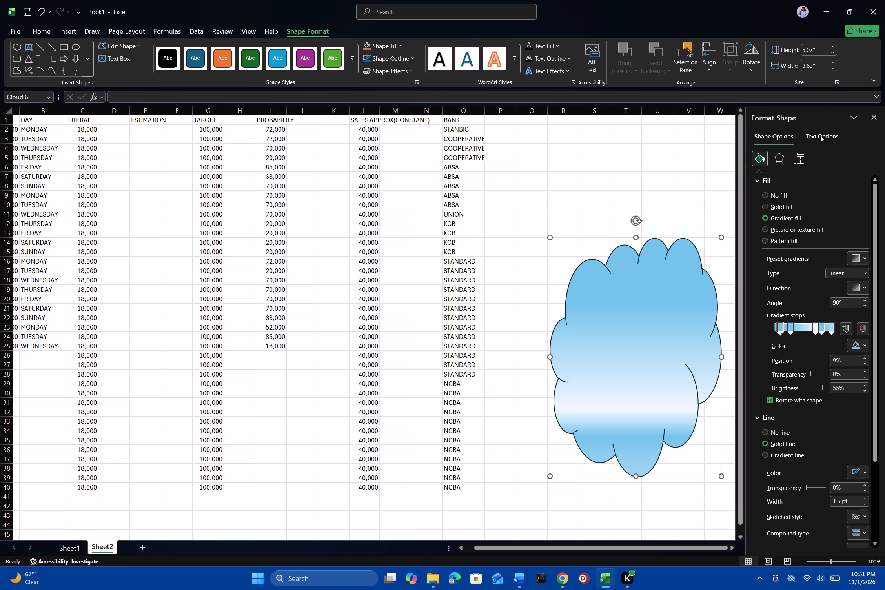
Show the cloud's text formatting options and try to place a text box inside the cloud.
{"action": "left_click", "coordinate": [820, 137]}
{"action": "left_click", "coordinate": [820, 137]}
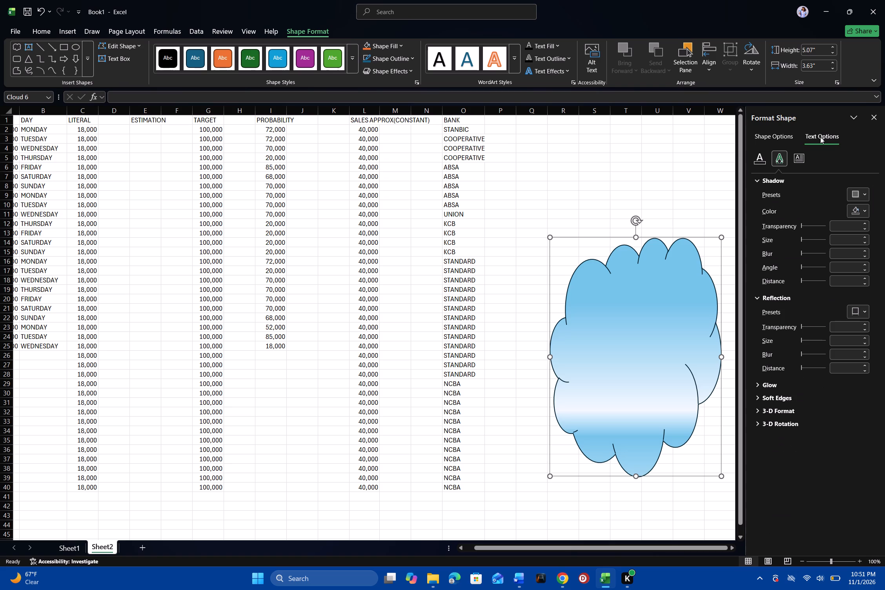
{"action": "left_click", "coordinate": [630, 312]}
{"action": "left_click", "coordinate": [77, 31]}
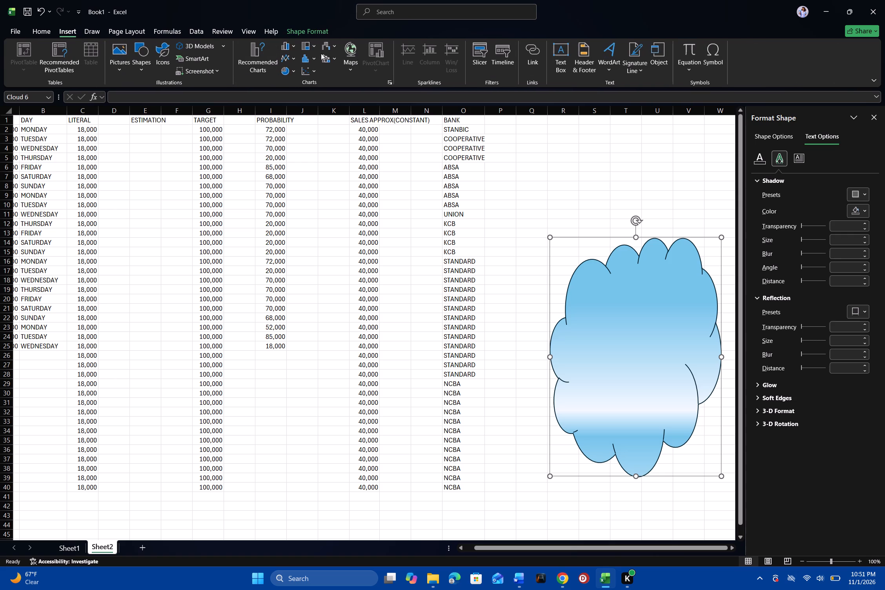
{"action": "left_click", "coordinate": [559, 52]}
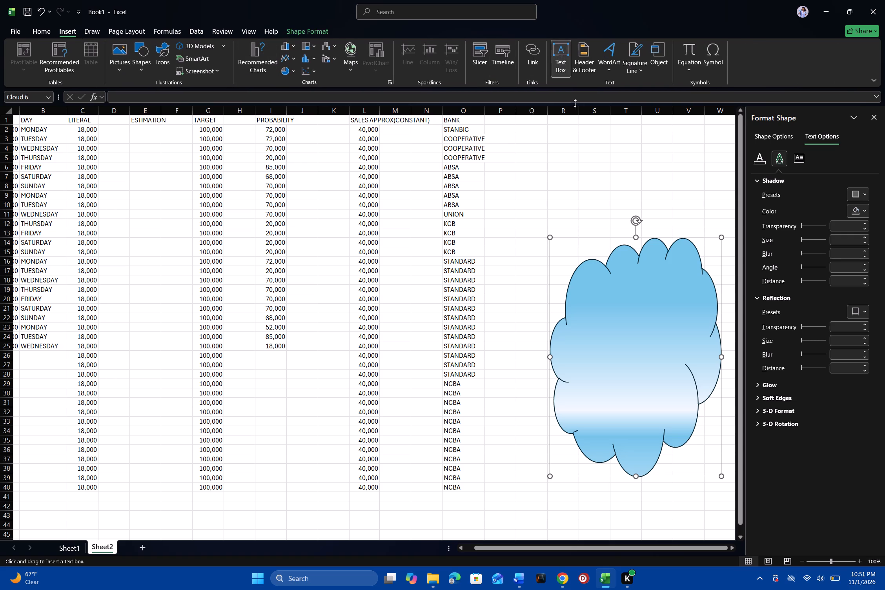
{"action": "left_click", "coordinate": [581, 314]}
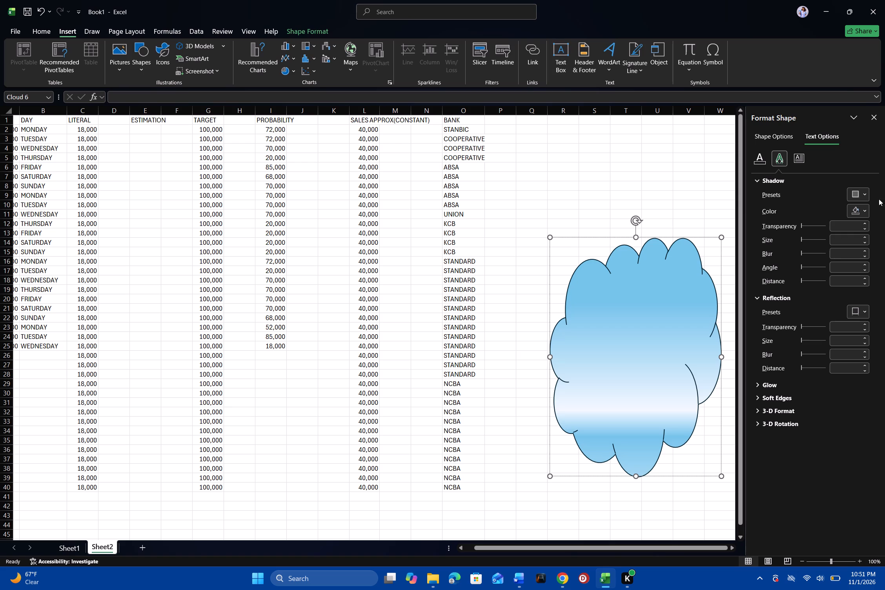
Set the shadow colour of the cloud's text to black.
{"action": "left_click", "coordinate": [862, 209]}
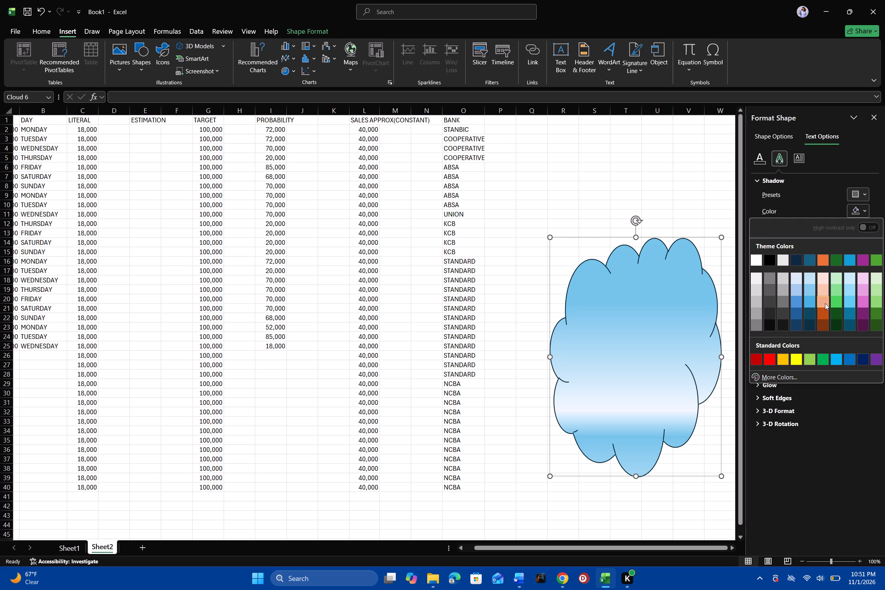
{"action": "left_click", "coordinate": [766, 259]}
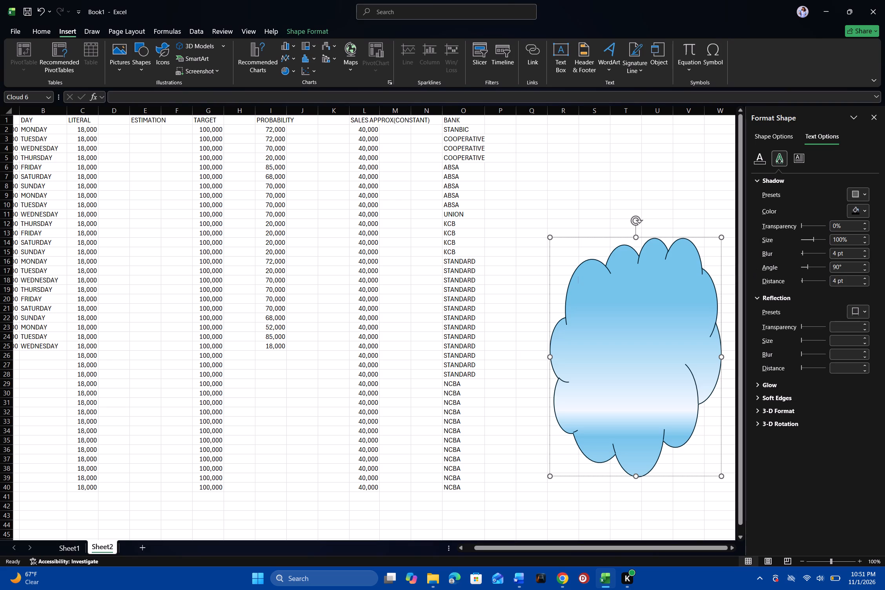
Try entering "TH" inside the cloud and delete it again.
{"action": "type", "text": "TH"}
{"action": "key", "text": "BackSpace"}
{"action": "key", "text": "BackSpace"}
Change the shadow colour of the cloud's text to the darkest grey theme shade.
{"action": "left_click", "coordinate": [865, 209]}
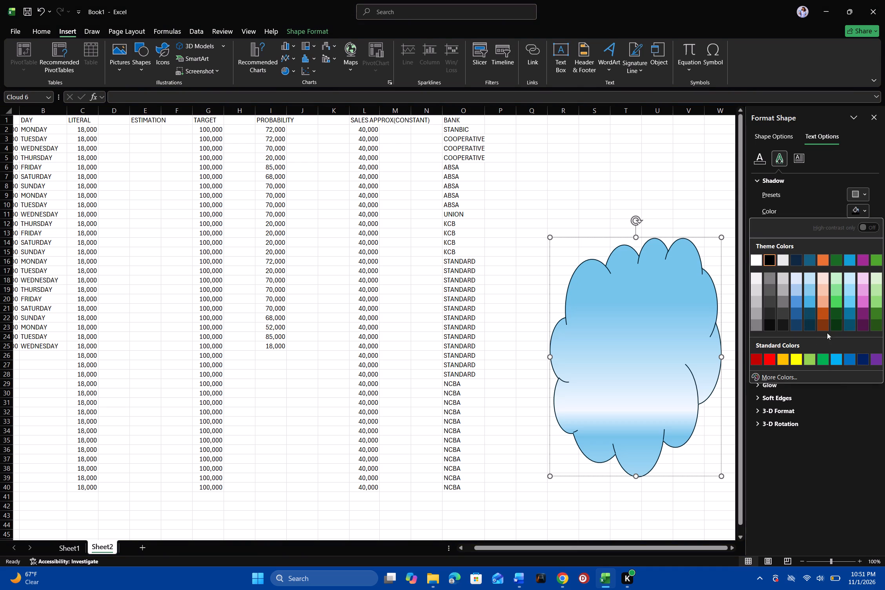
{"action": "left_click", "coordinate": [784, 328]}
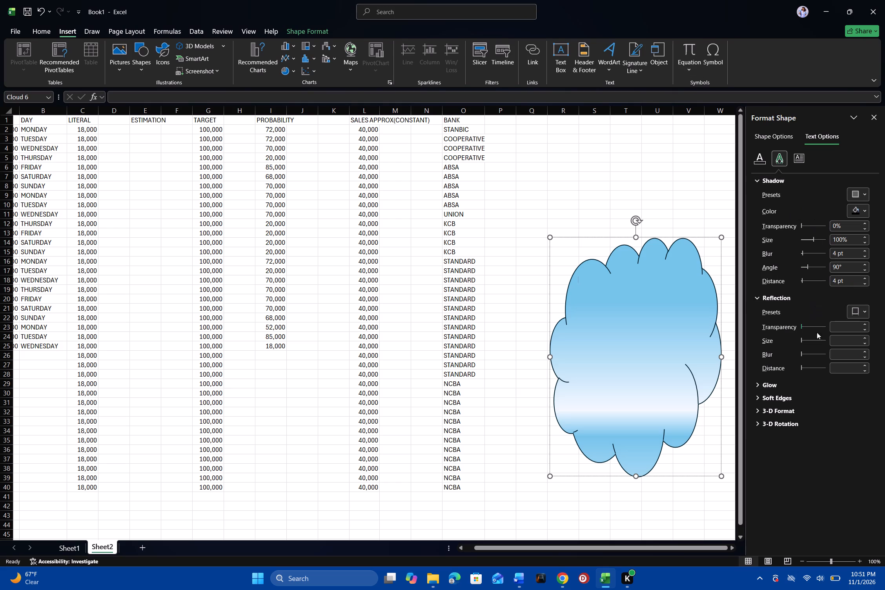
Set the reflection size of the cloud's text to 2%.
{"action": "left_click", "coordinate": [835, 343]}
{"action": "key", "text": "1"}
{"action": "key", "text": "1"}
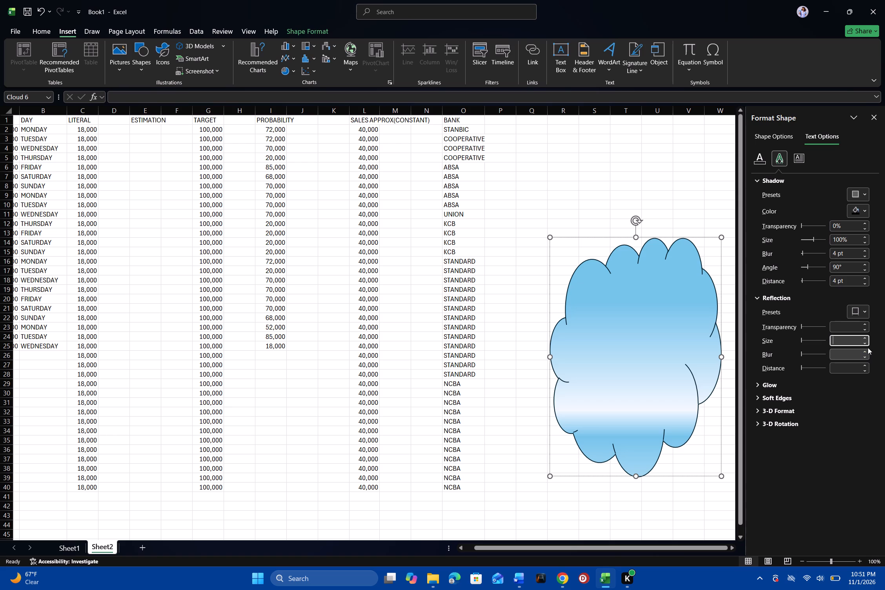
{"action": "left_click", "coordinate": [868, 339]}
{"action": "left_click", "coordinate": [868, 339]}
{"action": "left_click", "coordinate": [868, 339]}
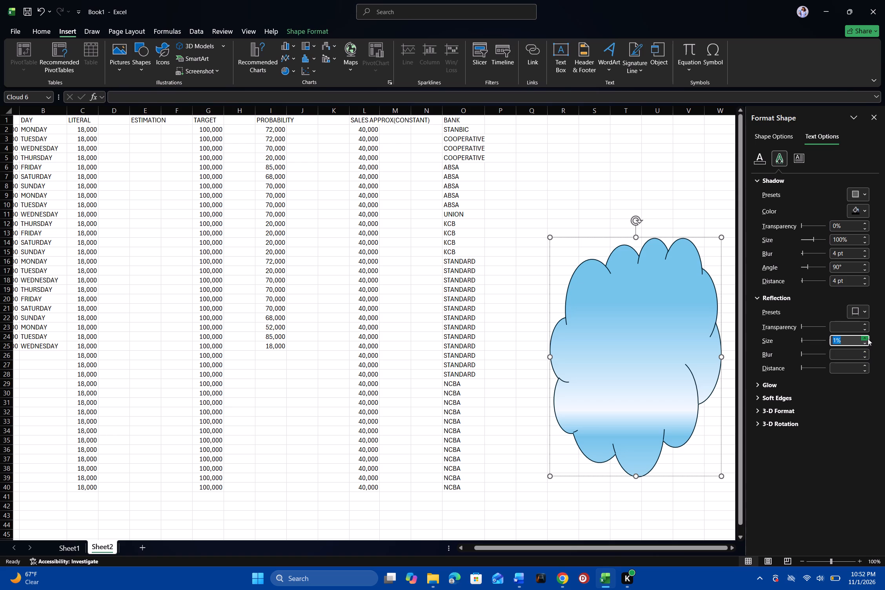
{"action": "left_click", "coordinate": [868, 338]}
{"action": "left_click", "coordinate": [868, 338]}
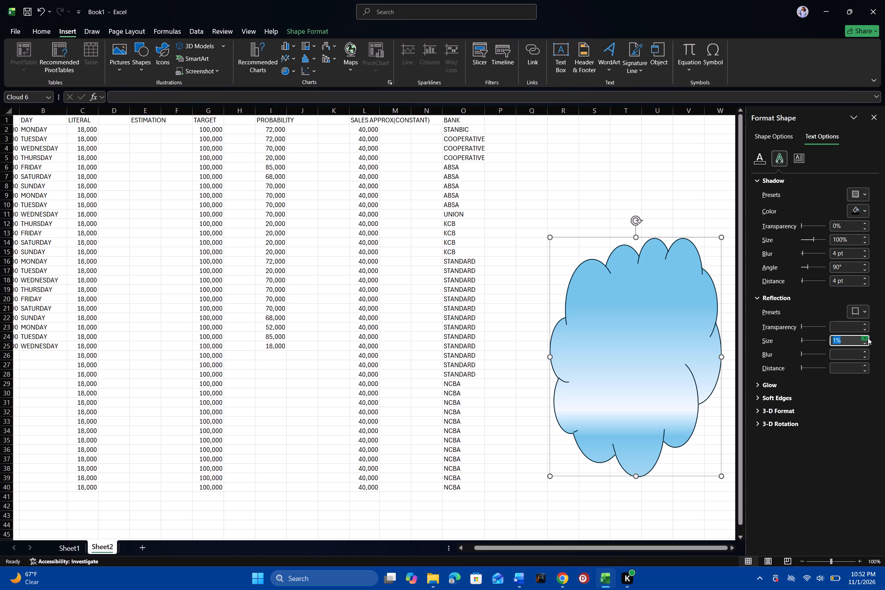
{"action": "left_click", "coordinate": [868, 338]}
{"action": "type", "text": "1888"}
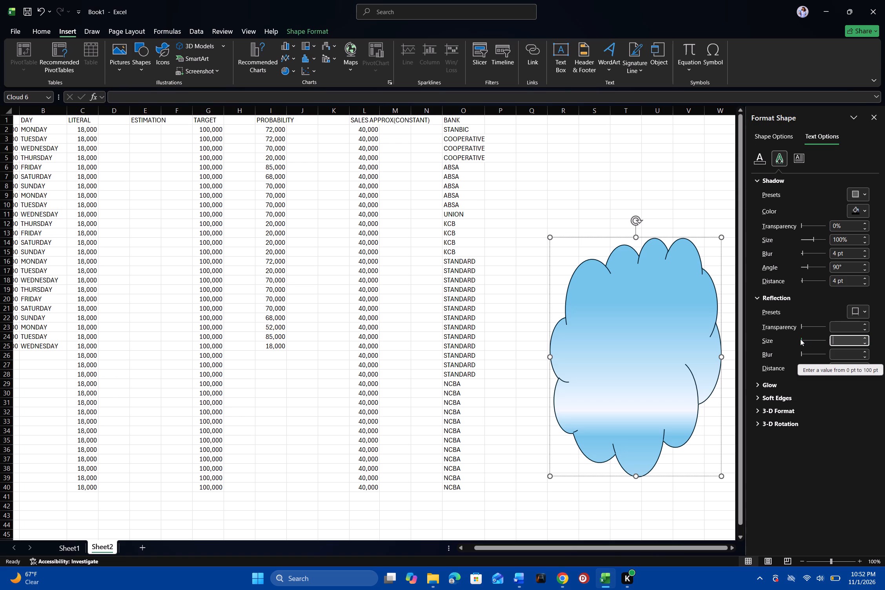
{"action": "left_click_drag", "start_coordinate": [800, 339], "coordinate": [803, 339]}
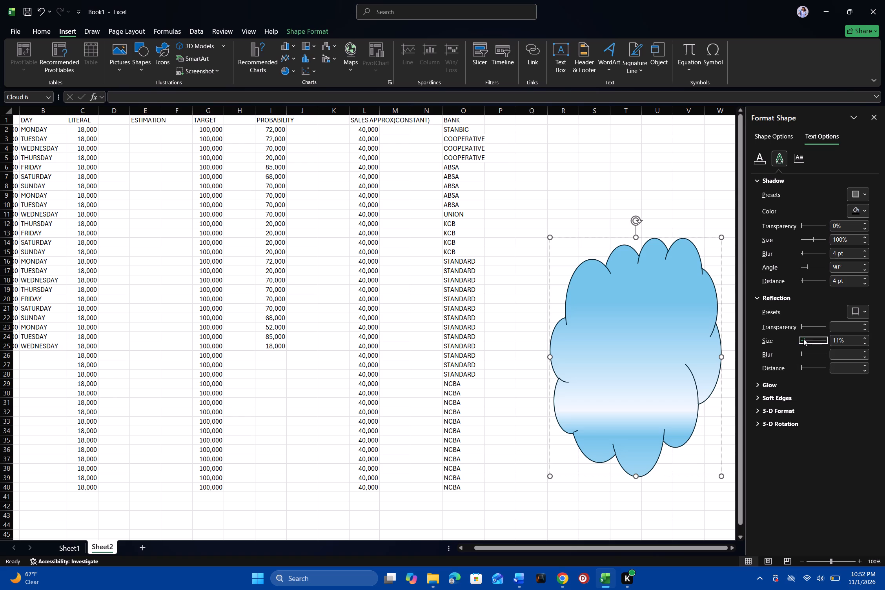
{"action": "left_click_drag", "start_coordinate": [803, 339], "coordinate": [806, 339]}
{"action": "left_click_drag", "start_coordinate": [806, 339], "coordinate": [807, 339]}
{"action": "left_click_drag", "start_coordinate": [807, 339], "coordinate": [809, 339]}
{"action": "left_click_drag", "start_coordinate": [809, 339], "coordinate": [812, 339]}
Check the cloud's text box settings for alignment and margins, and return to its text effects settings.
{"action": "left_click_drag", "start_coordinate": [802, 149], "coordinate": [801, 154]}
{"action": "left_click", "coordinate": [801, 159]}
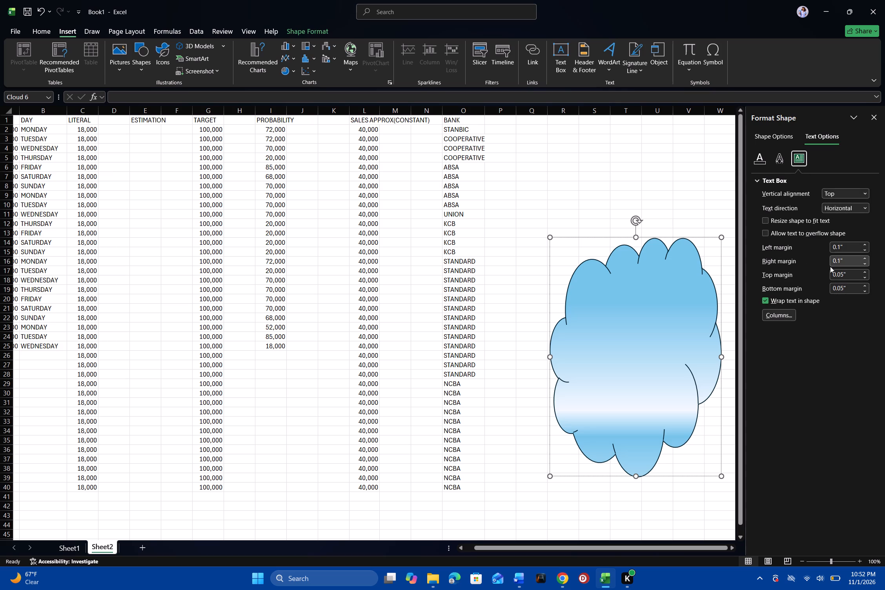
{"action": "left_click", "coordinate": [602, 295]}
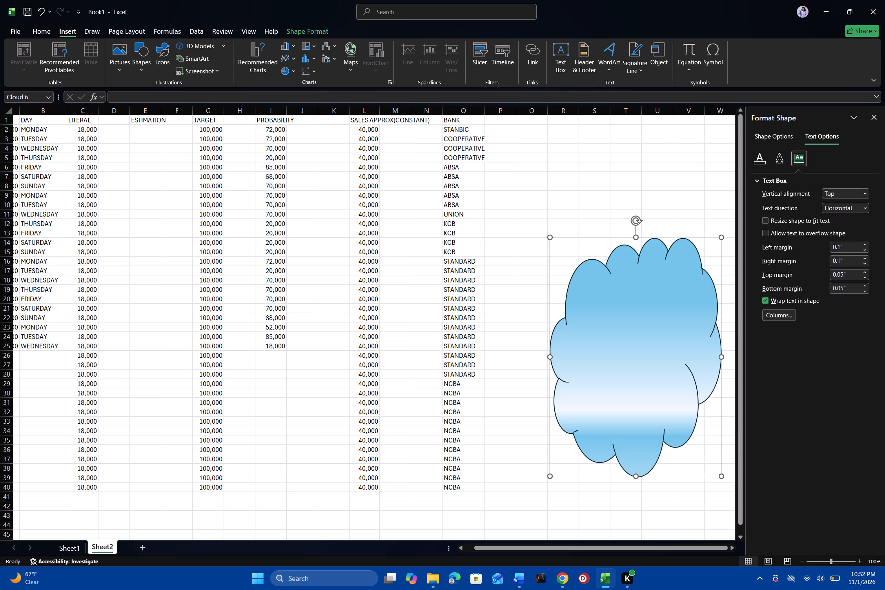
{"action": "left_click", "coordinate": [594, 296]}
{"action": "left_click", "coordinate": [775, 158]}
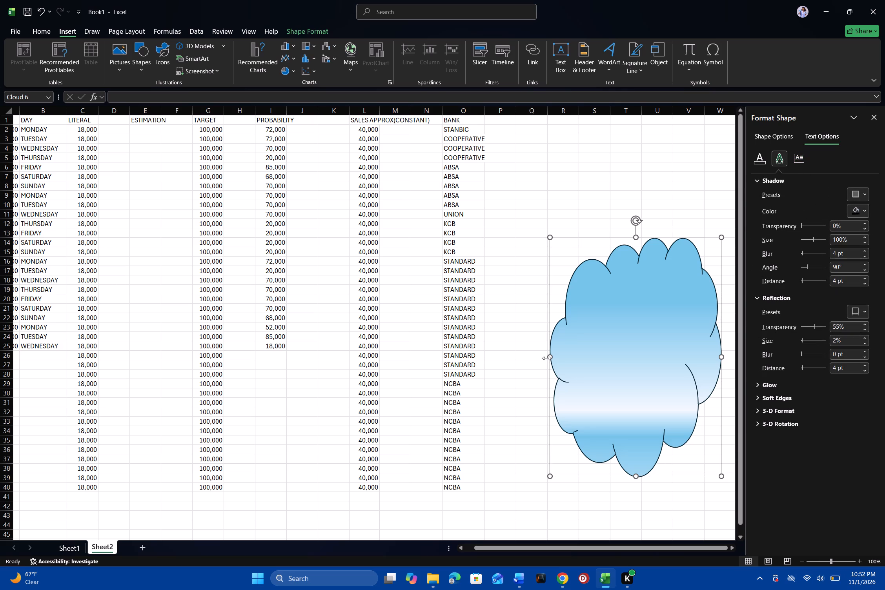
Insert a WordArt text in the black style with a magenta hard shadow, and reselect the cloud shape.
{"action": "left_click", "coordinate": [625, 302]}
{"action": "left_click", "coordinate": [601, 297]}
{"action": "left_click", "coordinate": [605, 70]}
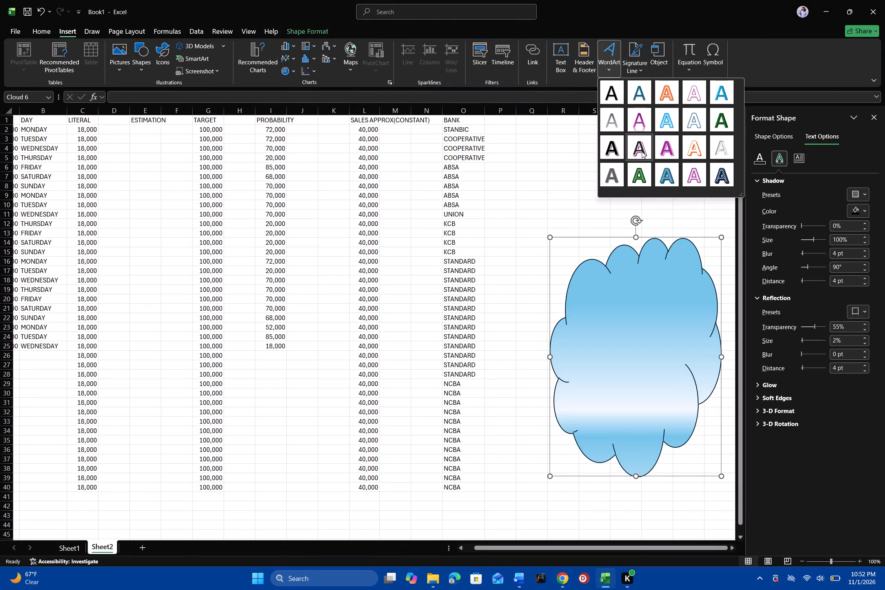
{"action": "left_click", "coordinate": [642, 151]}
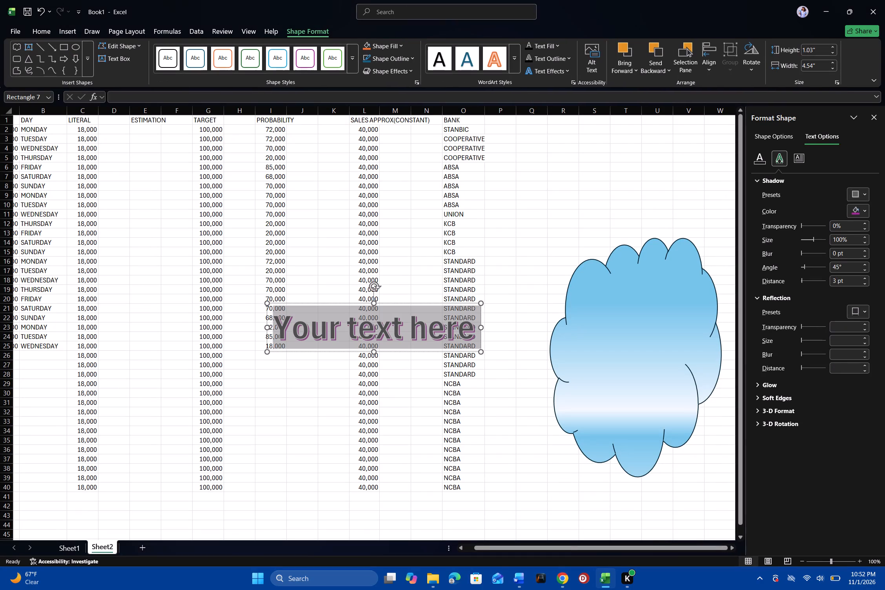
{"action": "left_click", "coordinate": [594, 320]}
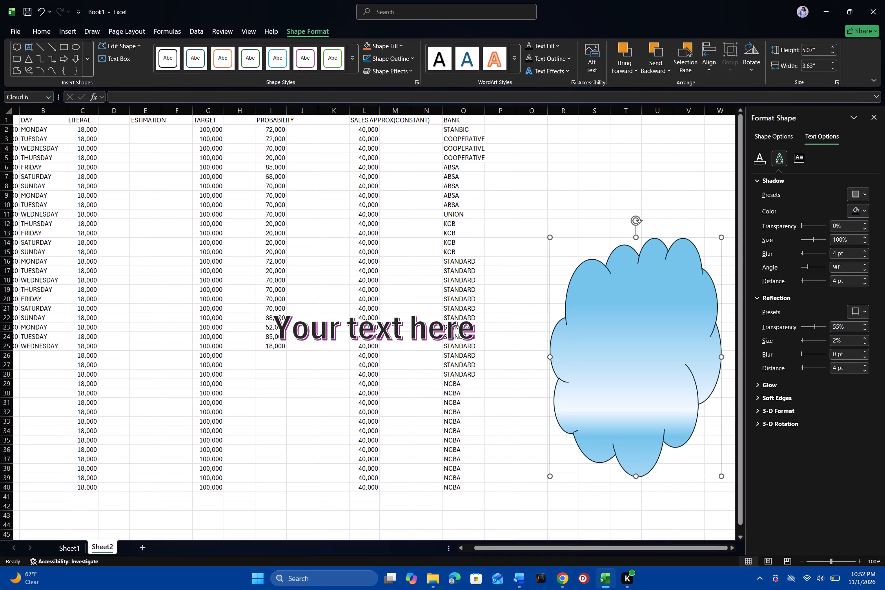
Delete all of the placeholder text from the WordArt lying over the sales data.
{"action": "left_click_drag", "start_coordinate": [374, 328], "coordinate": [374, 328]}
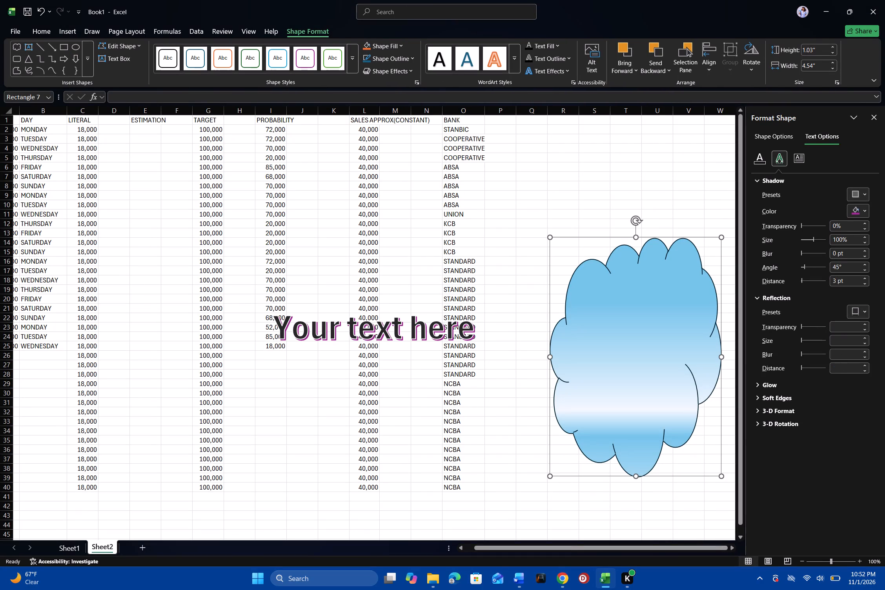
{"action": "left_click_drag", "start_coordinate": [374, 328], "coordinate": [439, 342]}
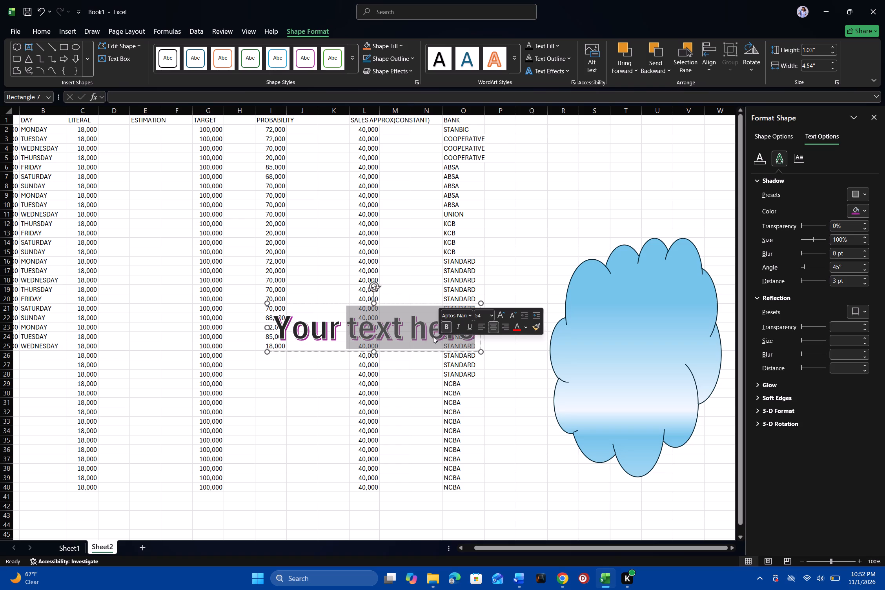
{"action": "key", "text": "BackSpace"}
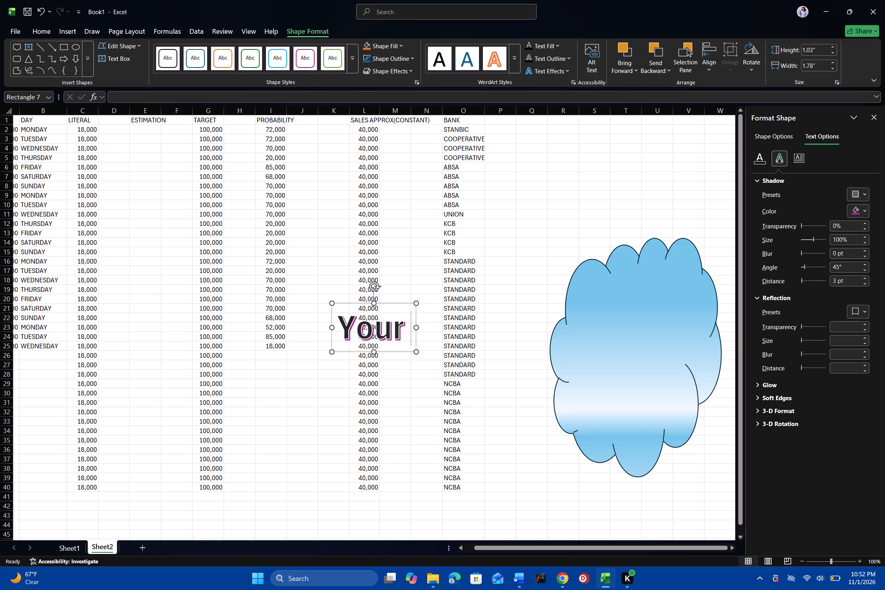
{"action": "key", "text": "BackSpace"}
{"action": "key", "text": "BackSpace"}
{"action": "key", "text": "BackSpace"}
{"action": "key", "text": "BackSpace"}
{"action": "key", "text": "BackSpace"}
{"action": "key", "text": "BackSpace"}
{"action": "key", "text": "BackSpace"}
{"action": "key", "text": "BackSpace"}
{"action": "key", "text": "BackSpace"}
{"action": "key", "text": "BackSpace"}
{"action": "key", "text": "BackSpace"}
{"action": "key", "text": "BackSpace"}
{"action": "key", "text": "BackSpace"}
{"action": "key", "text": "BackSpace"}
{"action": "key", "text": "BackSpace"}
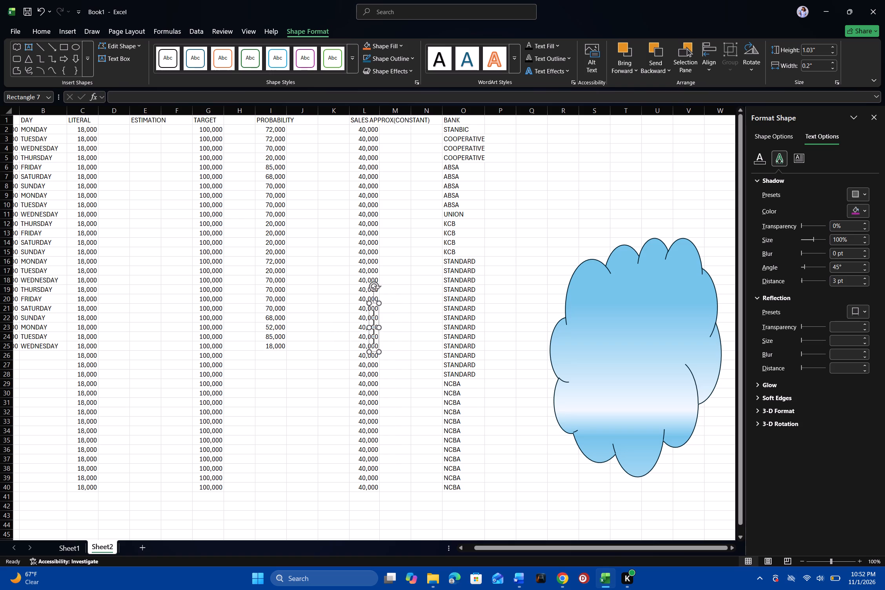
{"action": "double_click", "coordinate": [376, 333]}
{"action": "right_click", "coordinate": [374, 333]}
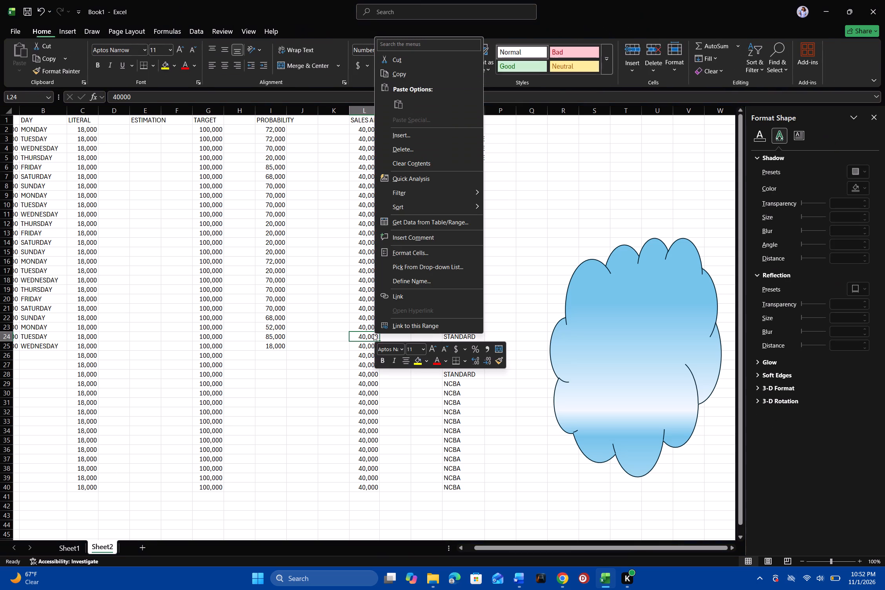
{"action": "key", "text": "ctrl+z"}
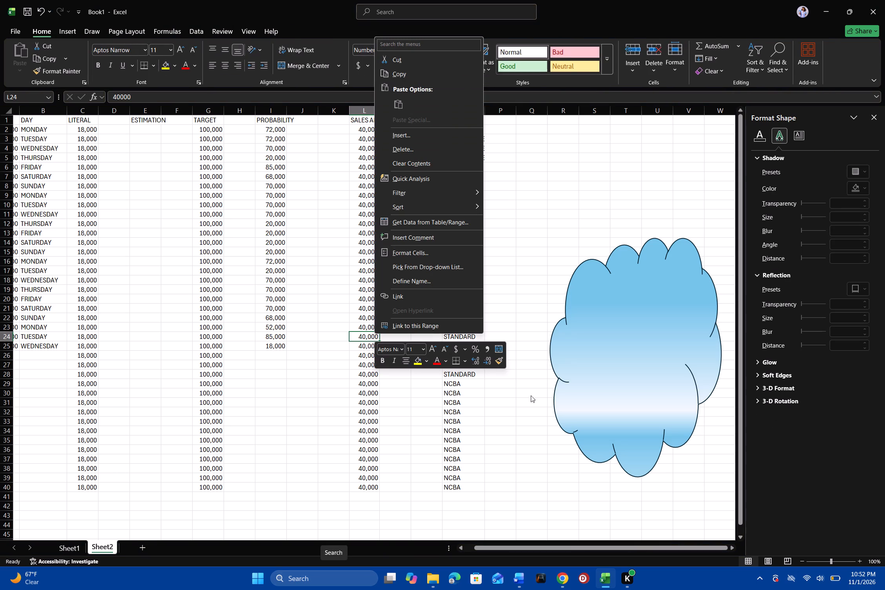
{"action": "left_click", "coordinate": [648, 228]}
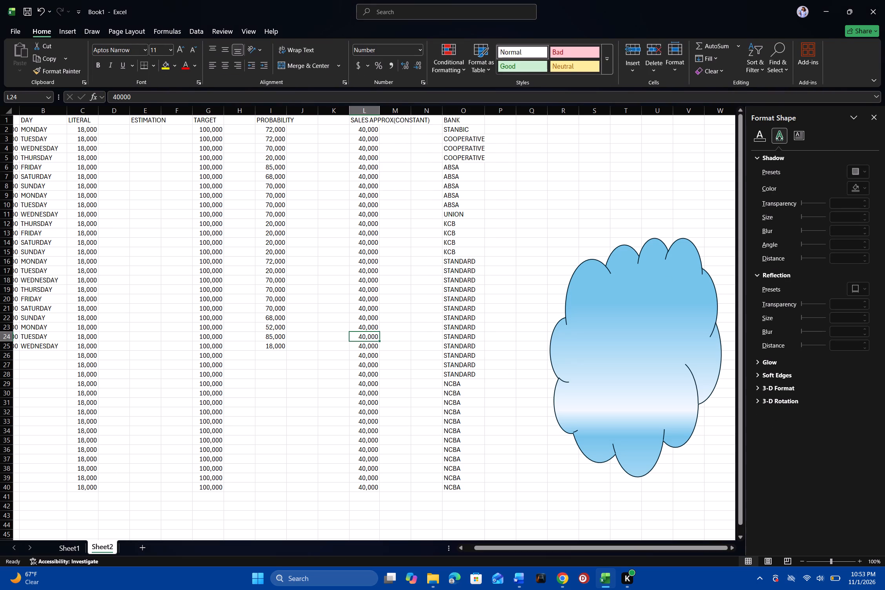
Enter the text "THIS IS AS PER THE YEAR 202" inside the cloud shape.
{"action": "left_click", "coordinate": [604, 317]}
{"action": "triple_click", "coordinate": [601, 316]}
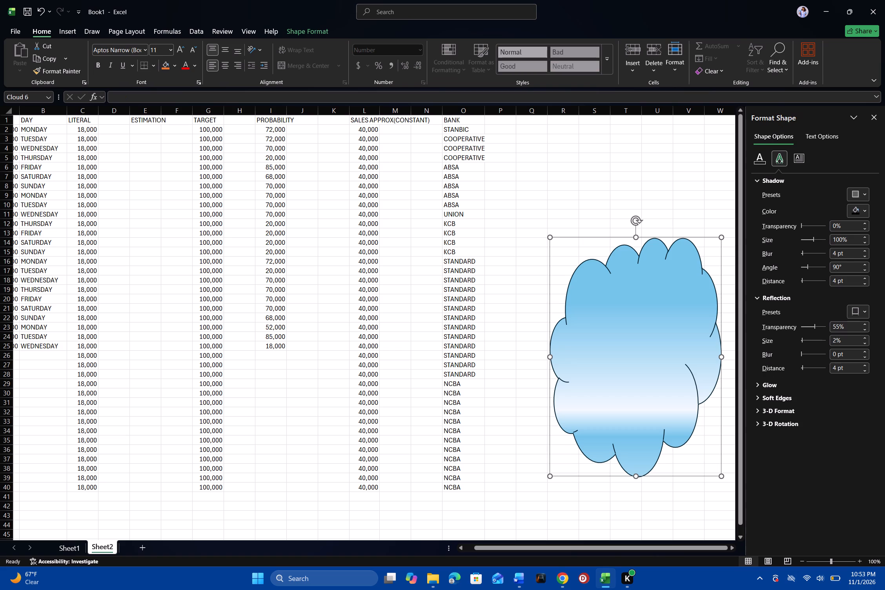
{"action": "left_click", "coordinate": [601, 315]}
{"action": "left_click", "coordinate": [600, 314]}
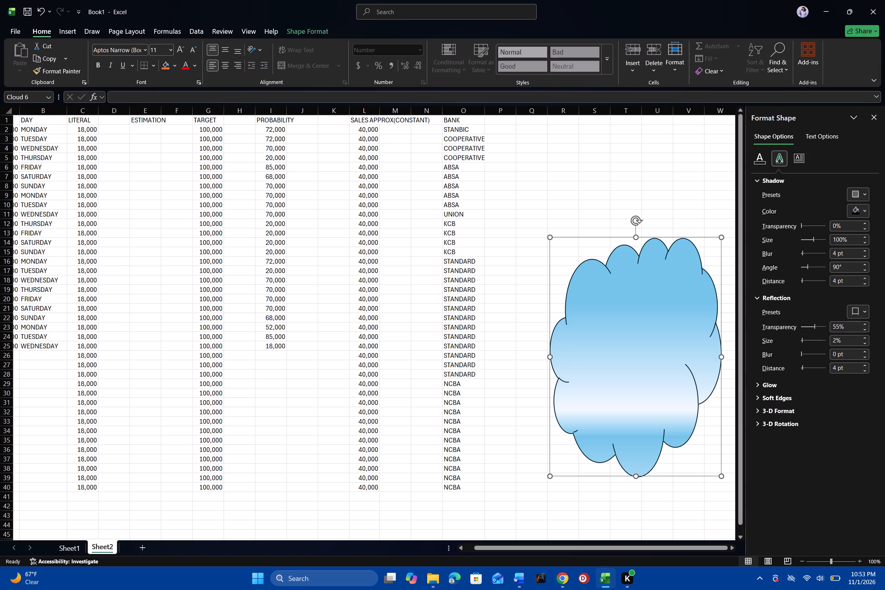
{"action": "double_click", "coordinate": [599, 313]}
{"action": "type", "text": "TH"}
{"action": "type", "text": "I SA"}
{"action": "key", "text": "BackSpace"}
{"action": "key", "text": "BackSpace"}
{"action": "key", "text": "BackSpace"}
{"action": "type", "text": "S"}
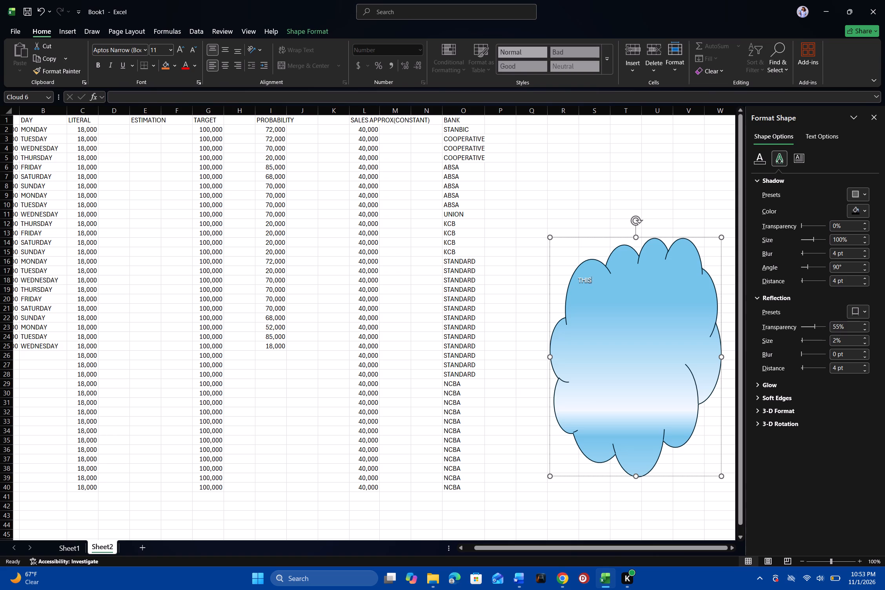
{"action": "key", "text": "space"}
{"action": "type", "text": "IS AS PER THE YEAR 20"}
{"action": "key", "text": "2"}
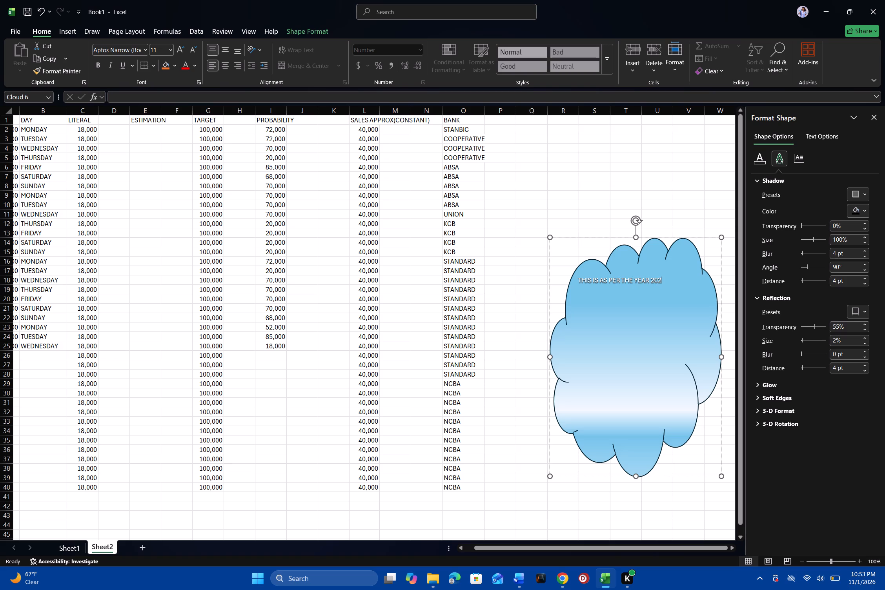
Replace "YEAR 202" at the end of the cloud's text with "FINANCIAL".
{"action": "key", "text": "BackSpace"}
{"action": "key", "text": "BackSpace"}
{"action": "key", "text": "BackSpace"}
{"action": "key", "text": "BackSpace"}
{"action": "key", "text": "BackSpace"}
{"action": "key", "text": "BackSpace"}
{"action": "key", "text": "BackSpace"}
{"action": "key", "text": "BackSpace"}
{"action": "key", "text": "BackSpace"}
{"action": "type", "text": "FINANCIAL"}
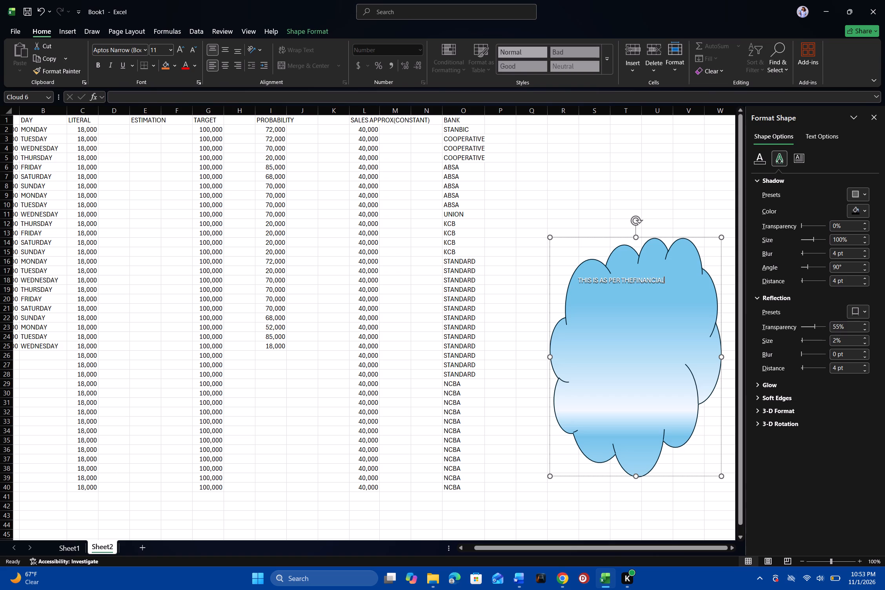
{"action": "key", "text": "space"}
Insert the missing space between "THE" and "FINANCIAL" in the cloud's text.
{"action": "key", "text": "Left"}
{"action": "key", "text": "Left"}
{"action": "key", "text": "Left"}
{"action": "key", "text": "Left"}
{"action": "key", "text": "Left"}
{"action": "key", "text": "Left"}
{"action": "key", "text": "Left"}
{"action": "key", "text": "Left"}
{"action": "key", "text": "Left"}
{"action": "key", "text": "Left"}
{"action": "key", "text": "Left"}
{"action": "key", "text": "Left"}
{"action": "key", "text": "Right"}
{"action": "key", "text": "space"}
Add the word "YEAR" after "FINANCIAL" at the end of the cloud's text.
{"action": "key", "text": "Right"}
{"action": "key", "text": "Right"}
{"action": "key", "text": "Right"}
{"action": "key", "text": "Right"}
{"action": "key", "text": "Right"}
{"action": "key", "text": "Right"}
{"action": "key", "text": "Right"}
{"action": "key", "text": "Right"}
{"action": "key", "text": "Right"}
{"action": "key", "text": "space"}
{"action": "type", "text": "YEAR"}
{"action": "key", "text": "space"}
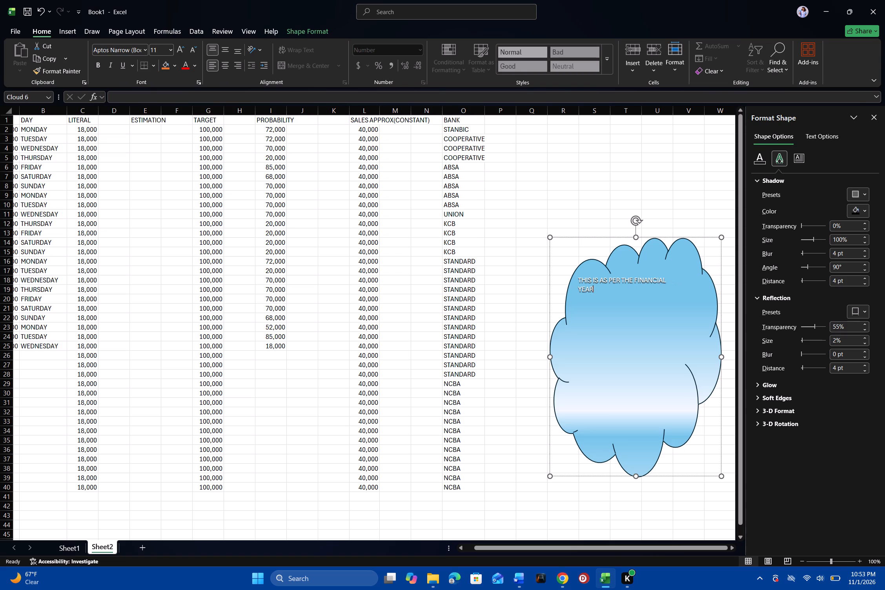
Add the month "JULY" after "YEAR" in the cloud's text, correcting its first letter to J.
{"action": "type", "text": "02"}
{"action": "key", "text": "BackSpace"}
{"action": "key", "text": "BackSpace"}
{"action": "key", "text": "t"}
{"action": "type", "text": "ULY"}
{"action": "key", "text": "Left"}
{"action": "key", "text": "Left"}
{"action": "key", "text": "Left"}
{"action": "key", "text": "BackSpace"}
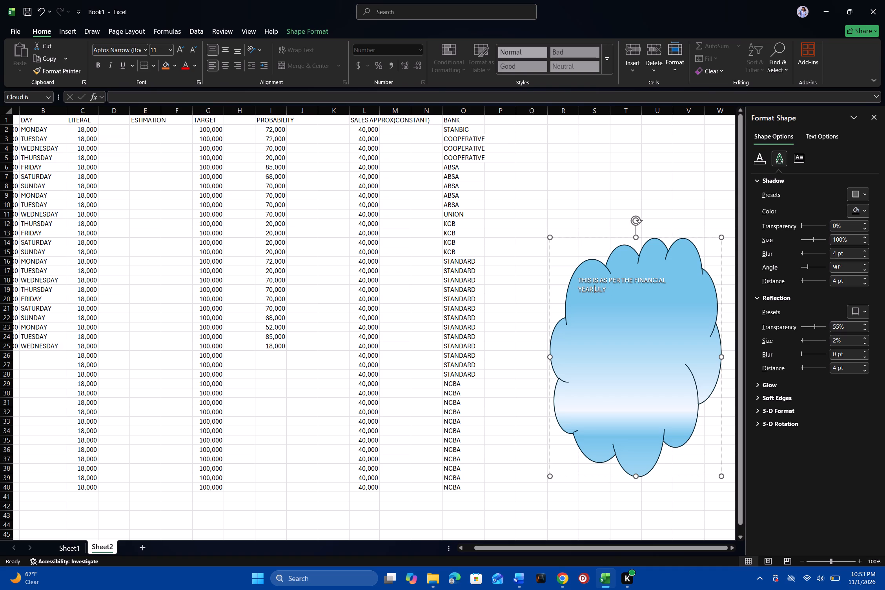
{"action": "key", "text": "j"}
{"action": "key", "text": "Right"}
Continue the cloud's text directly after "JULY" with "2025 TO".
{"action": "key", "text": "Right"}
{"action": "key", "text": "Right"}
{"action": "type", "text": "2025"}
{"action": "key", "text": "space"}
{"action": "type", "text": "TO"}
{"action": "key", "text": "space"}
Insert the missing space between "JULY" and "2025" in the cloud's text.
{"action": "key", "text": "Left"}
{"action": "key", "text": "Left"}
{"action": "key", "text": "Left"}
{"action": "key", "text": "Left"}
{"action": "key", "text": "Left"}
{"action": "key", "text": "Left"}
{"action": "key", "text": "Left"}
{"action": "key", "text": "Left"}
{"action": "key", "text": "Left"}
{"action": "key", "text": "Left"}
{"action": "key", "text": "Left"}
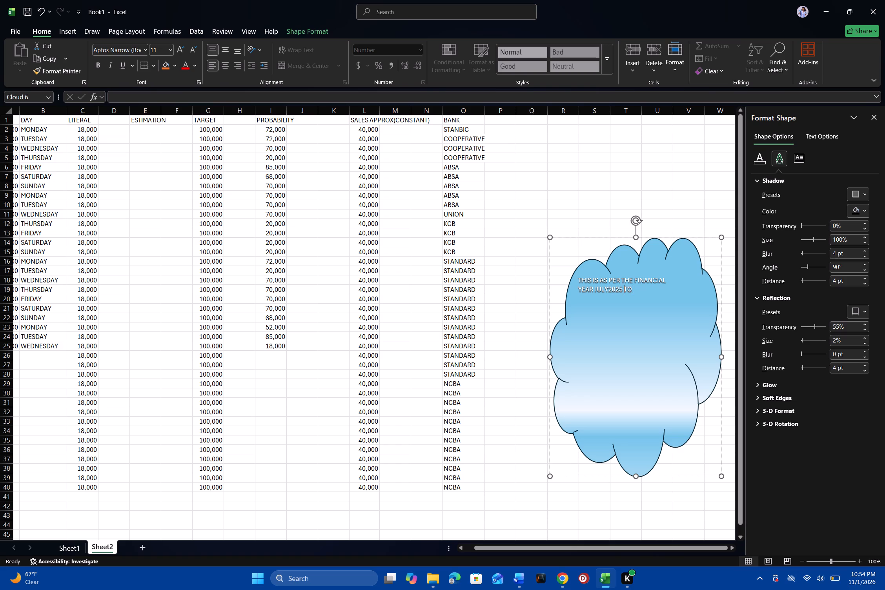
{"action": "key", "text": "Right"}
{"action": "key", "text": "Right"}
{"action": "key", "text": "space"}
Format "2025" in the cloud's text in the Bahnschrift SemiBold font and make it bold.
{"action": "left_click_drag", "start_coordinate": [610, 289], "coordinate": [612, 289]}
{"action": "left_click_drag", "start_coordinate": [612, 289], "coordinate": [624, 290]}
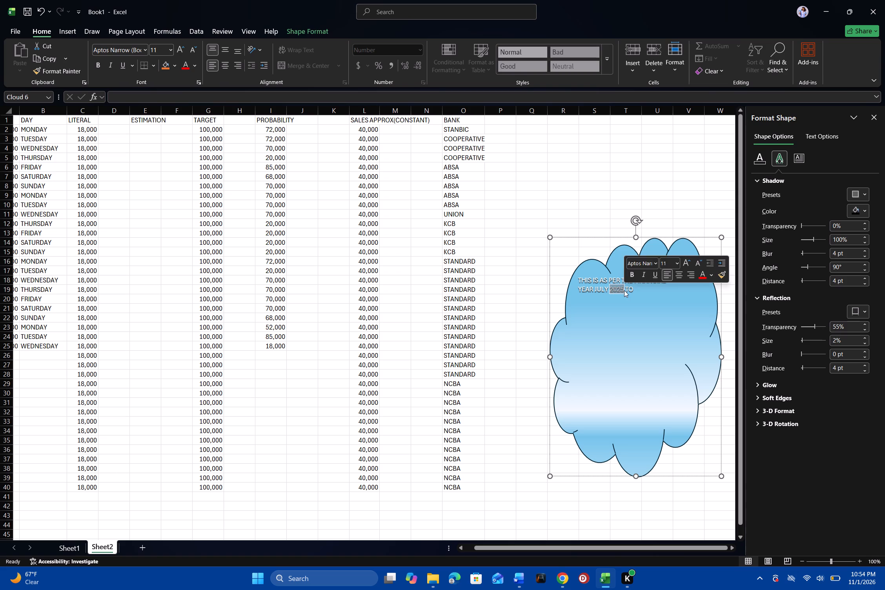
{"action": "right_click", "coordinate": [655, 265]}
{"action": "left_click", "coordinate": [656, 265]}
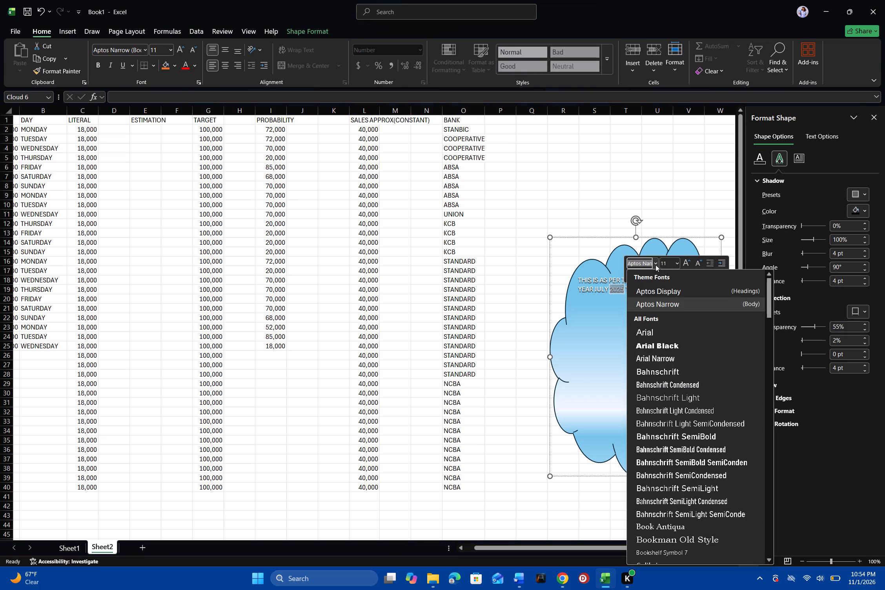
{"action": "left_click", "coordinate": [693, 437]}
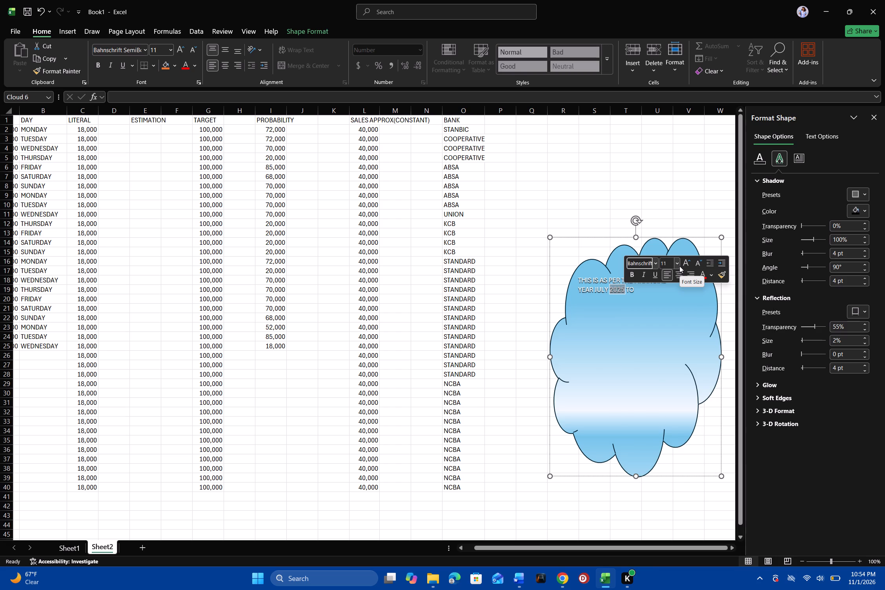
{"action": "left_click", "coordinate": [632, 278]}
Continue the cloud's text after "TO" with "JULY 2026".
{"action": "left_click", "coordinate": [636, 293]}
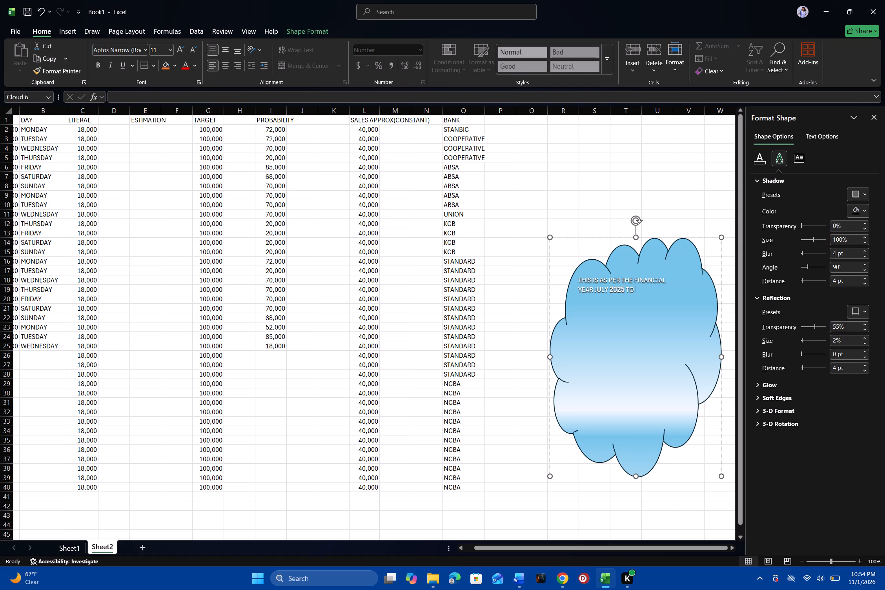
{"action": "type", "text": "JU"}
{"action": "type", "text": "LY"}
{"action": "key", "text": "space"}
{"action": "left_click", "coordinate": [612, 289]}
{"action": "left_click_drag", "start_coordinate": [609, 291], "coordinate": [620, 289]}
{"action": "left_click_drag", "start_coordinate": [620, 289], "coordinate": [624, 289]}
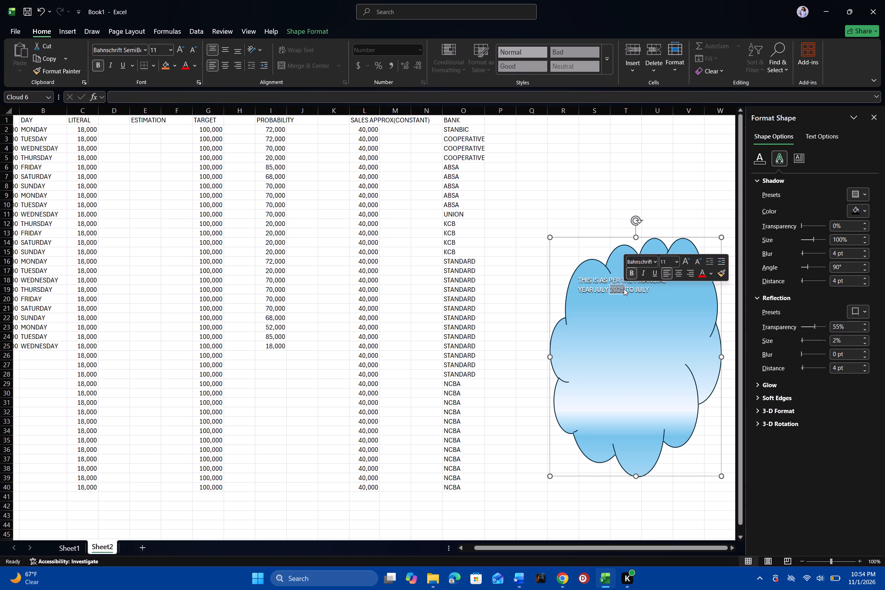
{"action": "left_click", "coordinate": [656, 290]}
{"action": "key", "text": "2"}
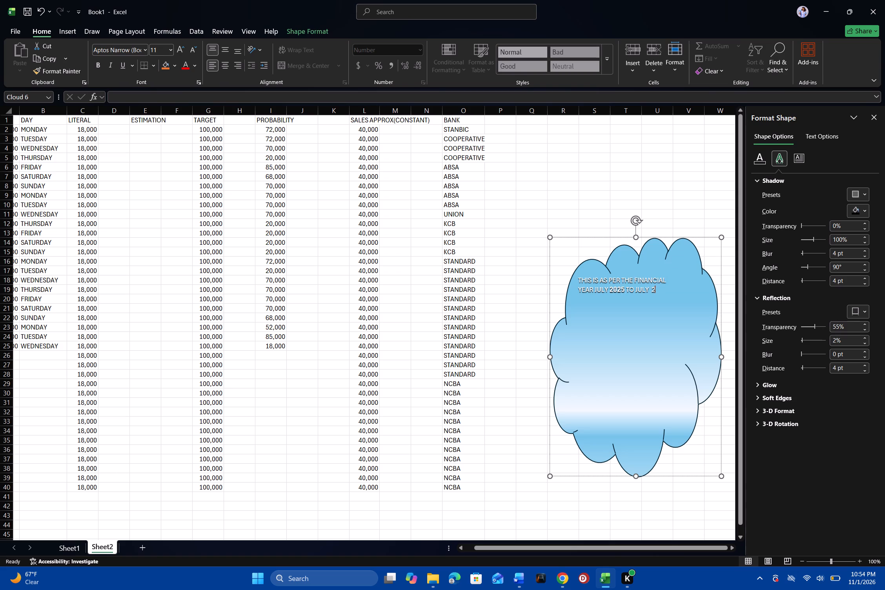
{"action": "key", "text": "0"}
{"action": "key", "text": "2"}
{"action": "key", "text": "6"}
Format "2026" in the cloud's text in the Bahnschrift font and make it bold.
{"action": "left_click_drag", "start_coordinate": [650, 290], "coordinate": [660, 288]}
{"action": "left_click", "coordinate": [659, 333]}
{"action": "left_click_drag", "start_coordinate": [650, 291], "coordinate": [653, 290]}
{"action": "left_click_drag", "start_coordinate": [653, 290], "coordinate": [661, 290]}
{"action": "left_click", "coordinate": [659, 307]}
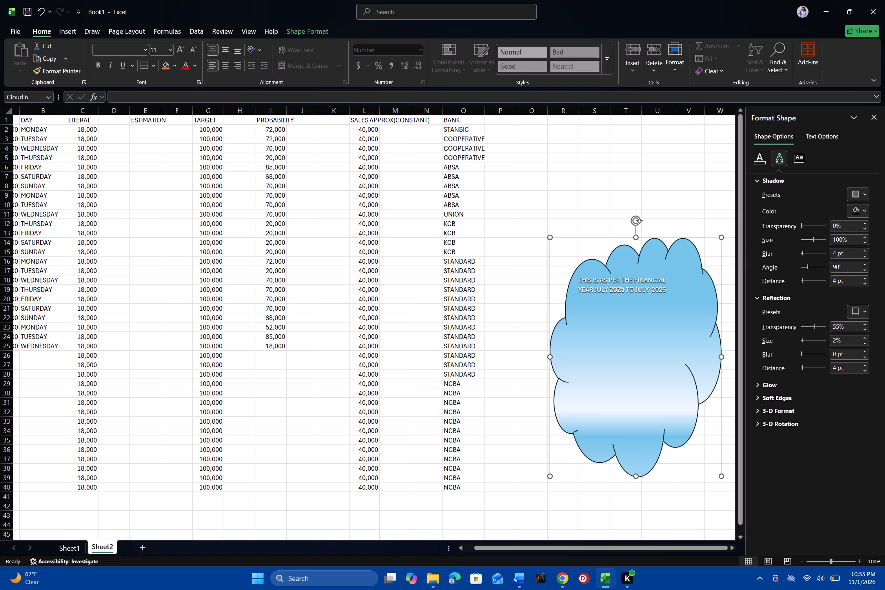
{"action": "left_click_drag", "start_coordinate": [653, 290], "coordinate": [667, 293]}
{"action": "left_click", "coordinate": [699, 267]}
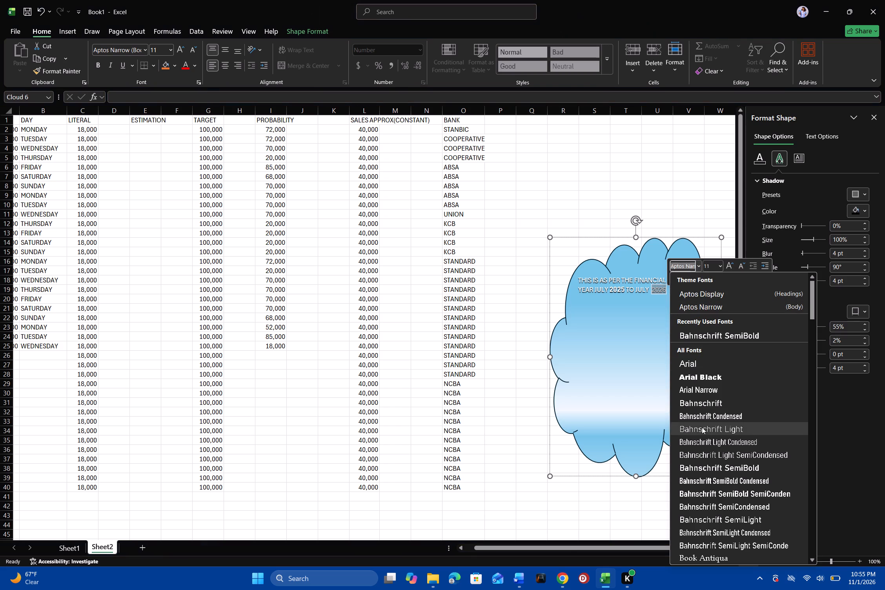
{"action": "left_click", "coordinate": [708, 404]}
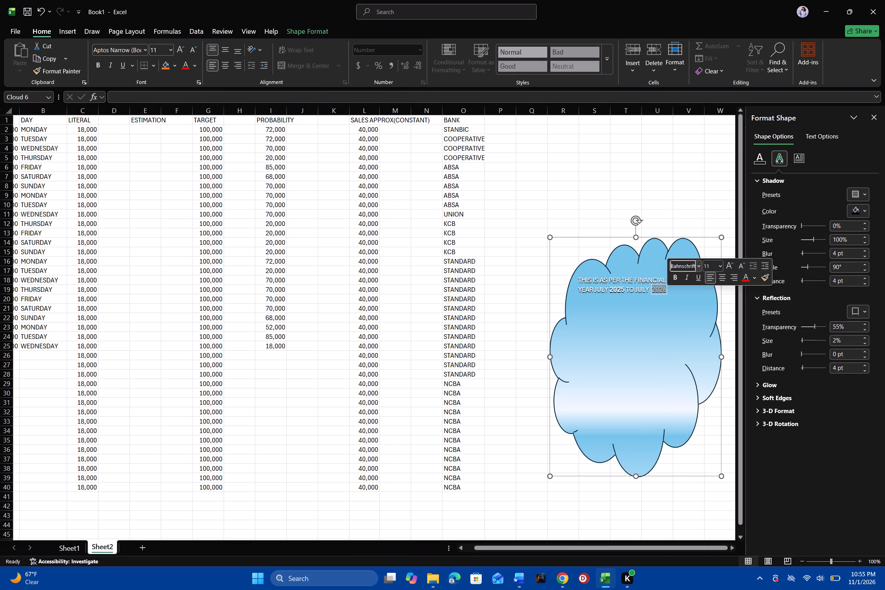
{"action": "left_click", "coordinate": [671, 279]}
{"action": "left_click", "coordinate": [673, 313]}
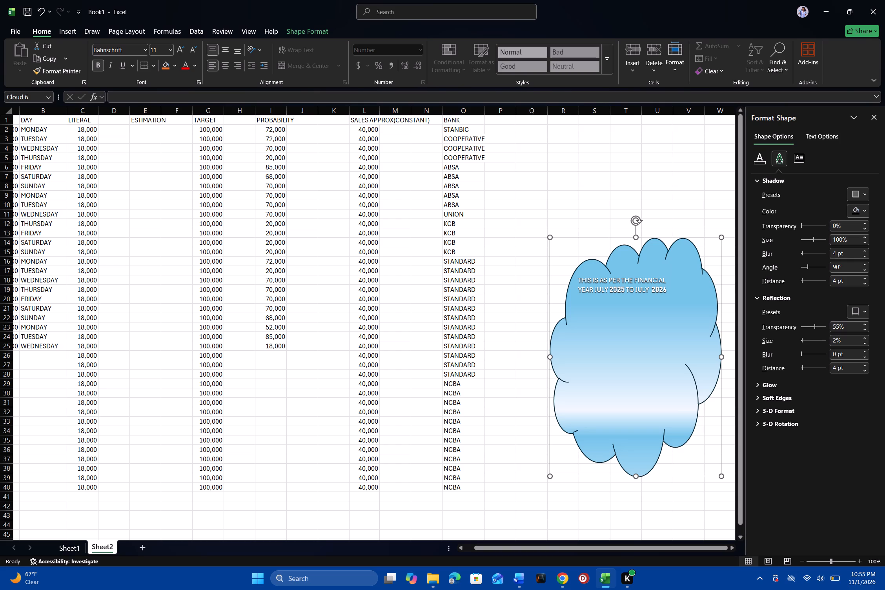
Centre the whole note horizontally inside the cloud shape.
{"action": "left_click", "coordinate": [576, 280]}
{"action": "left_click_drag", "start_coordinate": [578, 277], "coordinate": [659, 293]}
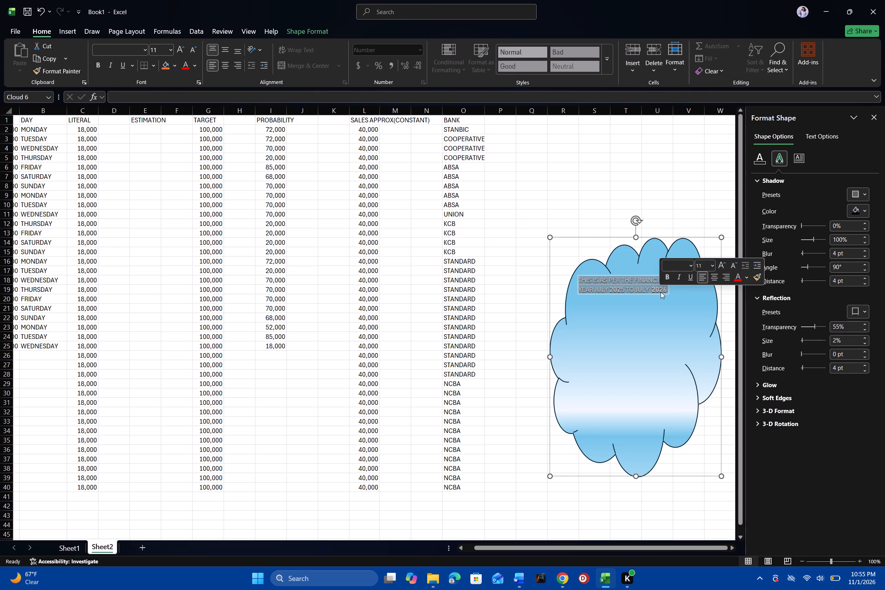
{"action": "left_click", "coordinate": [712, 282]}
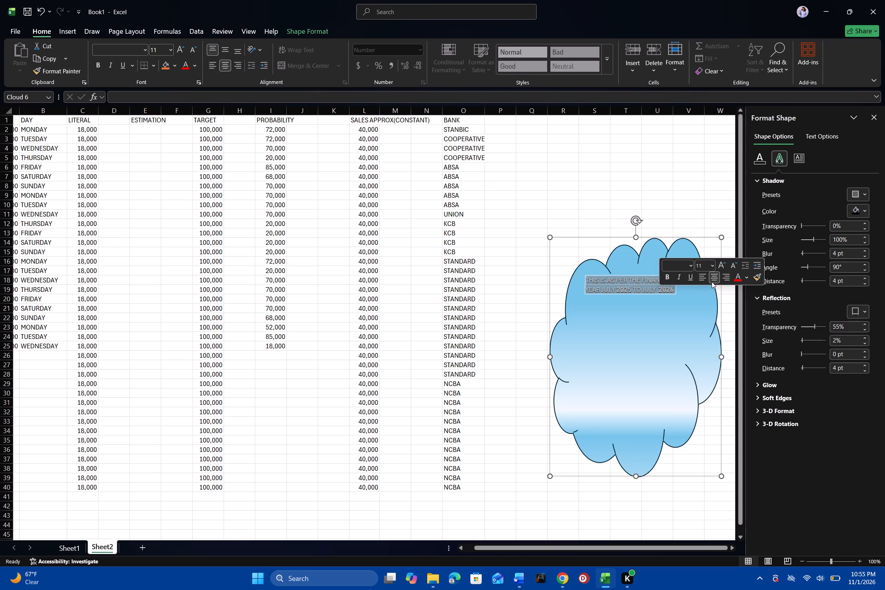
{"action": "left_click", "coordinate": [712, 282]}
Browse the available fonts for the whole cloud note and apply Bahnschrift SemiBold to it.
{"action": "left_click", "coordinate": [690, 269]}
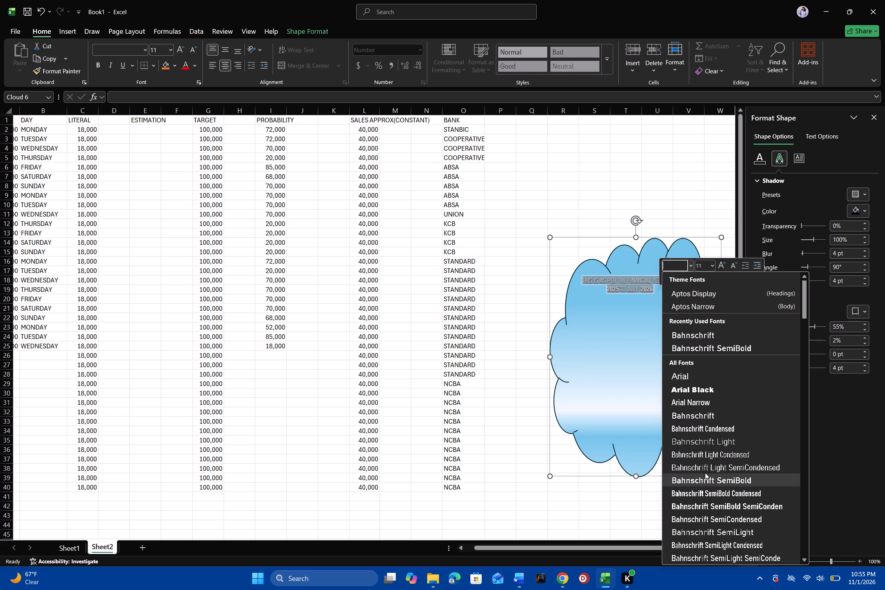
{"action": "scroll", "coordinate": [716, 374], "scroll_direction": "down", "scroll_amount": 7}
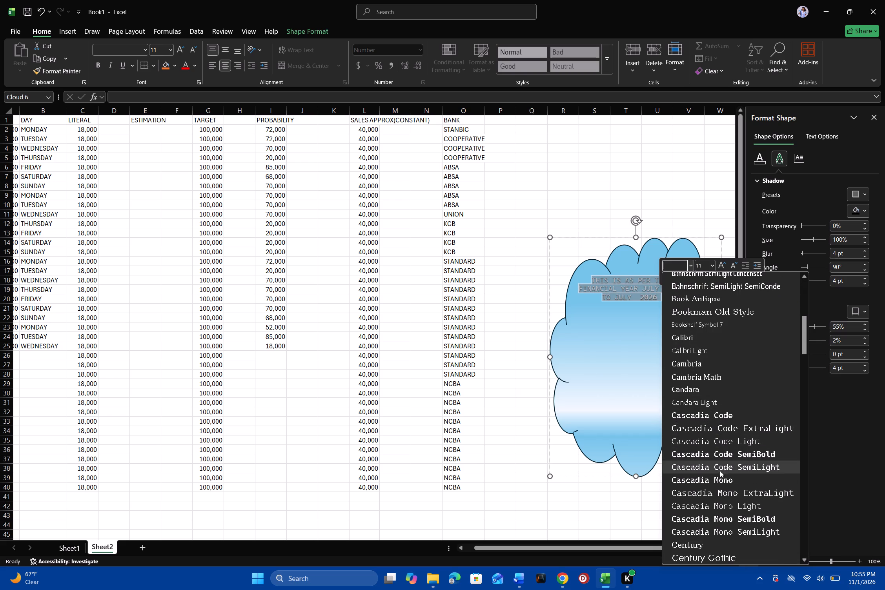
{"action": "scroll", "coordinate": [718, 499], "scroll_direction": "down", "scroll_amount": 6}
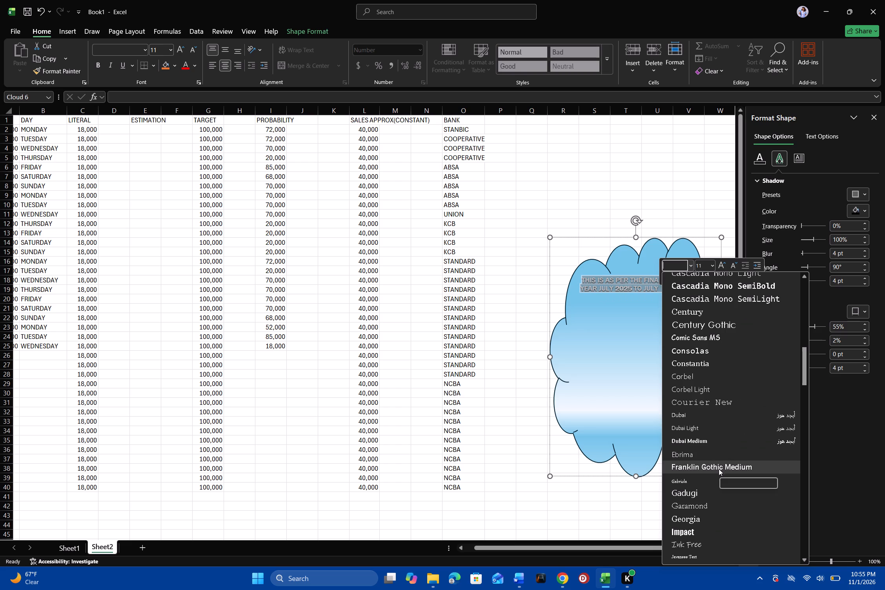
{"action": "scroll", "coordinate": [720, 476], "scroll_direction": "down", "scroll_amount": 11}
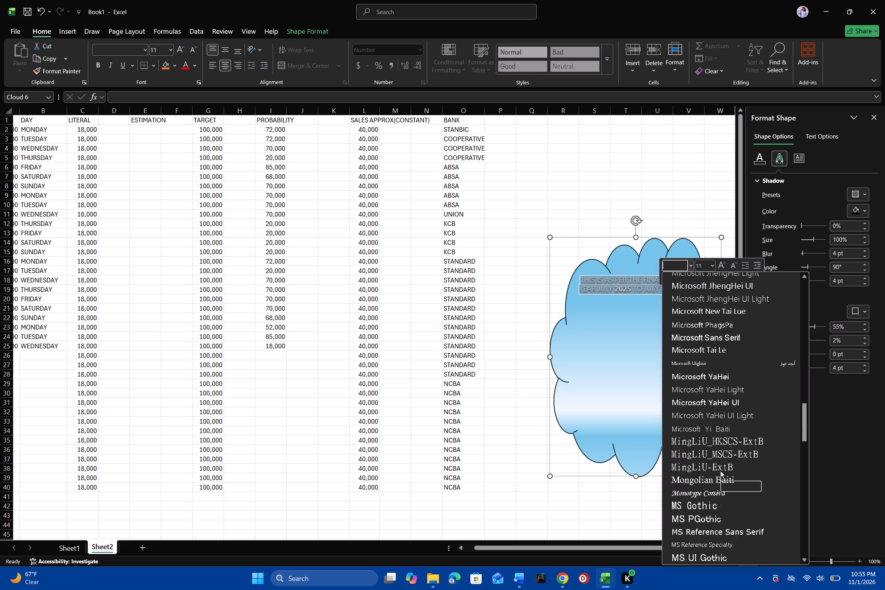
{"action": "scroll", "coordinate": [720, 470], "scroll_direction": "down", "scroll_amount": 8}
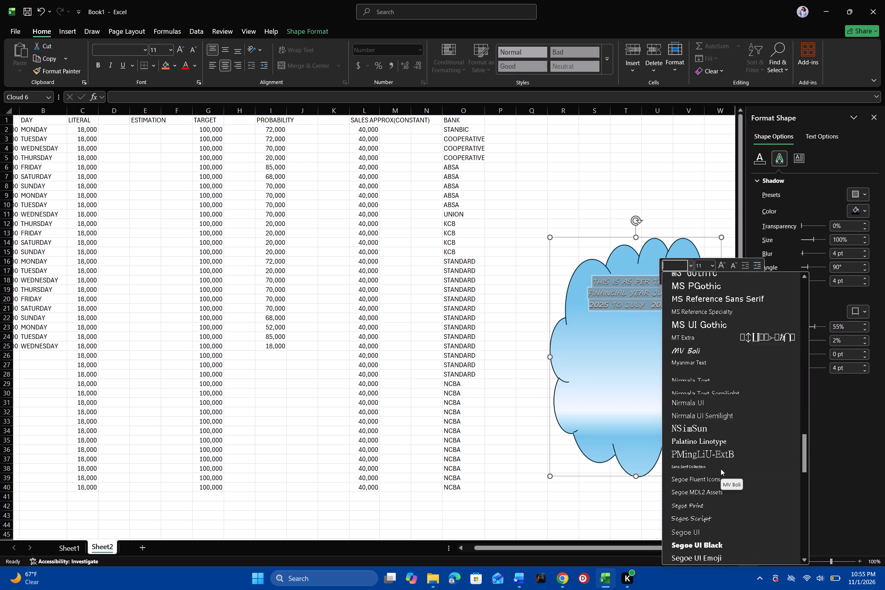
{"action": "scroll", "coordinate": [721, 469], "scroll_direction": "down", "scroll_amount": 13}
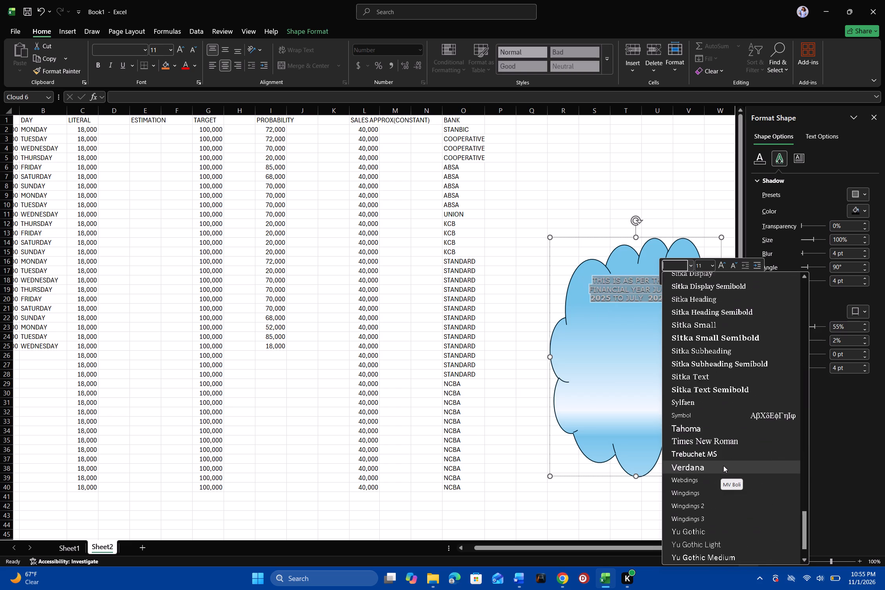
{"action": "scroll", "coordinate": [723, 464], "scroll_direction": "down", "scroll_amount": 9}
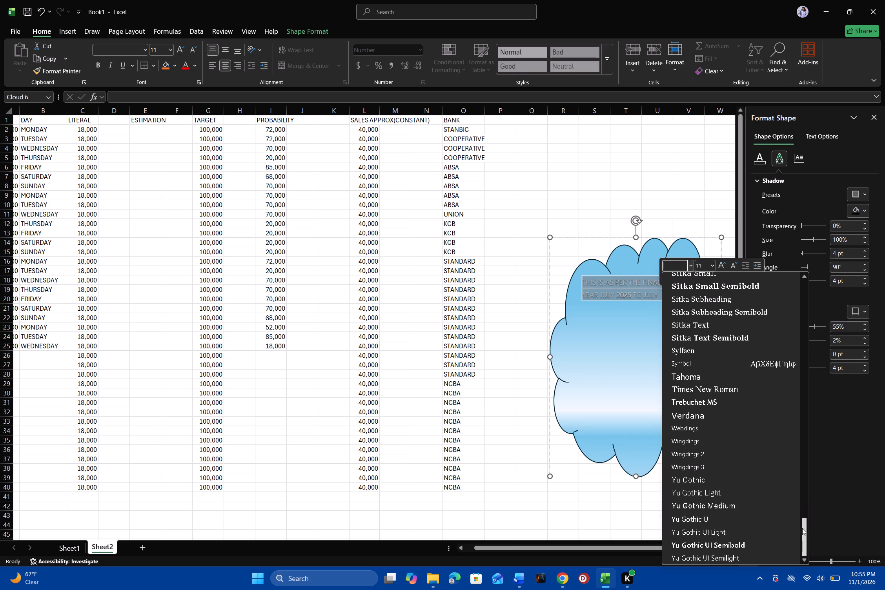
{"action": "left_click_drag", "start_coordinate": [803, 527], "coordinate": [796, 488]}
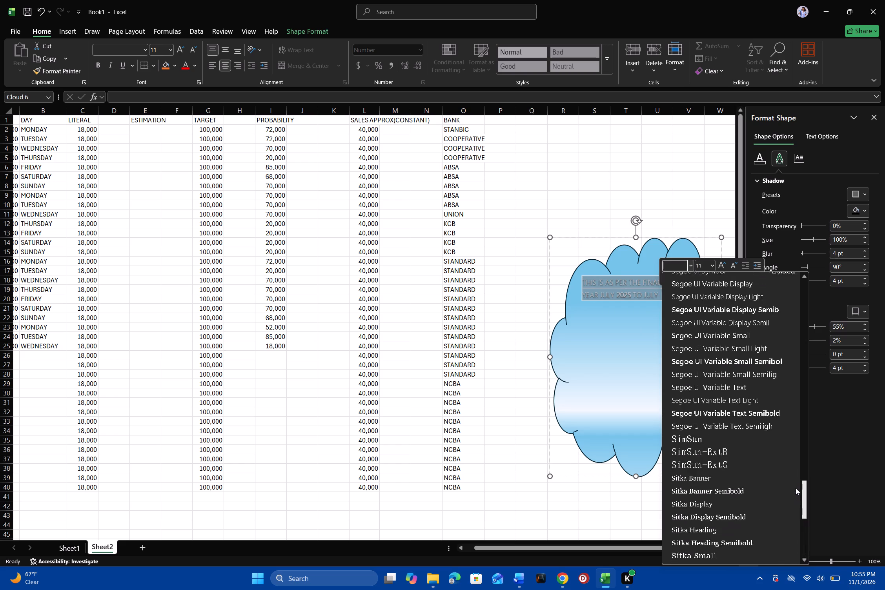
{"action": "left_click_drag", "start_coordinate": [796, 488], "coordinate": [794, 374]}
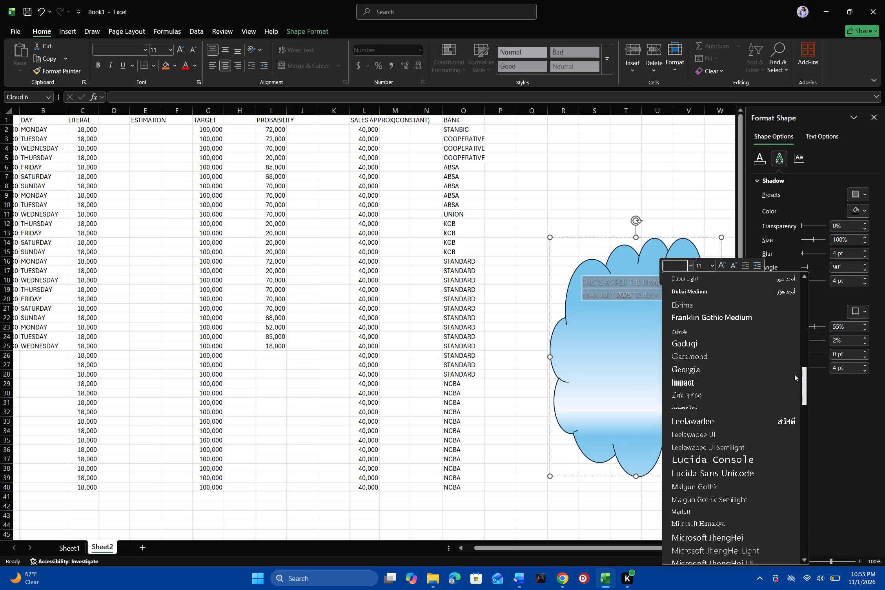
{"action": "left_click_drag", "start_coordinate": [794, 374], "coordinate": [770, 283]}
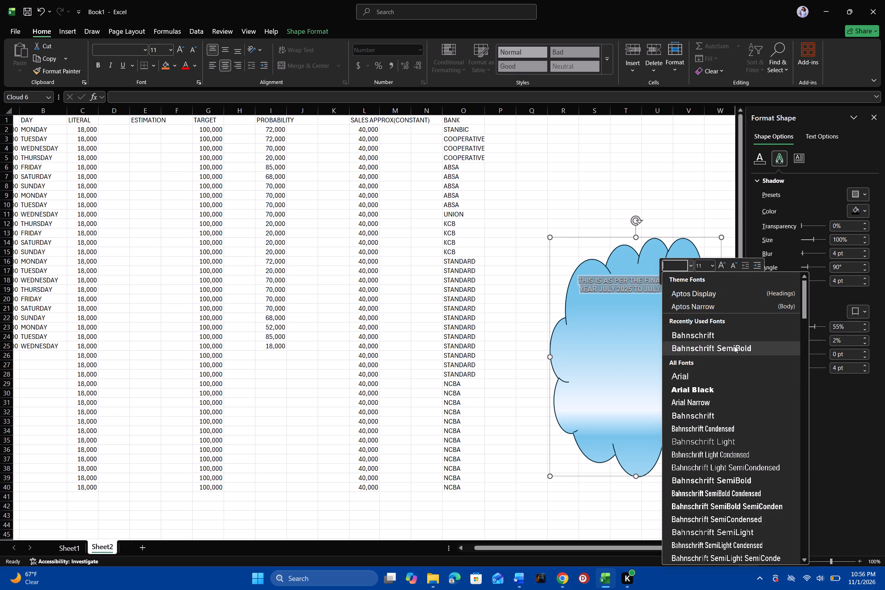
{"action": "left_click", "coordinate": [734, 346]}
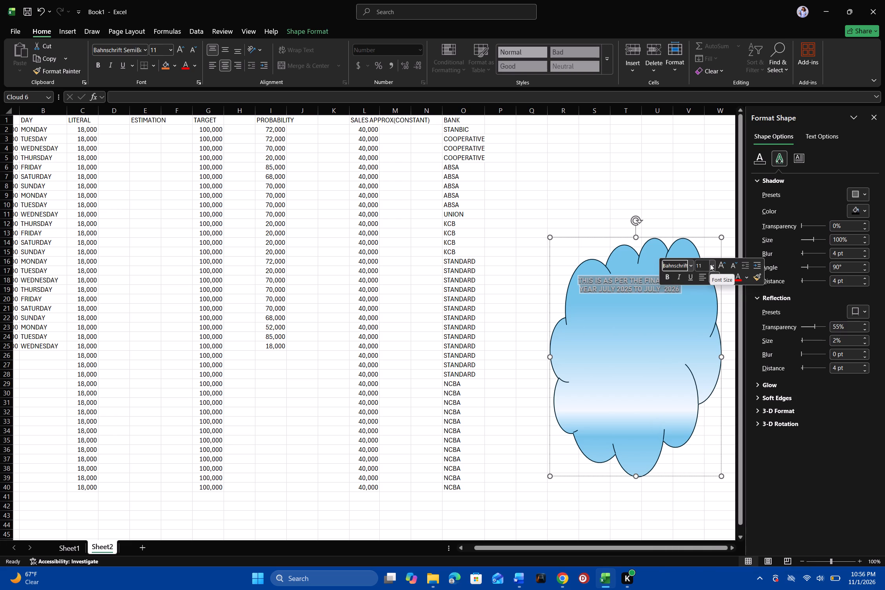
Set the font size of the whole cloud note to 32.
{"action": "left_click", "coordinate": [710, 264]}
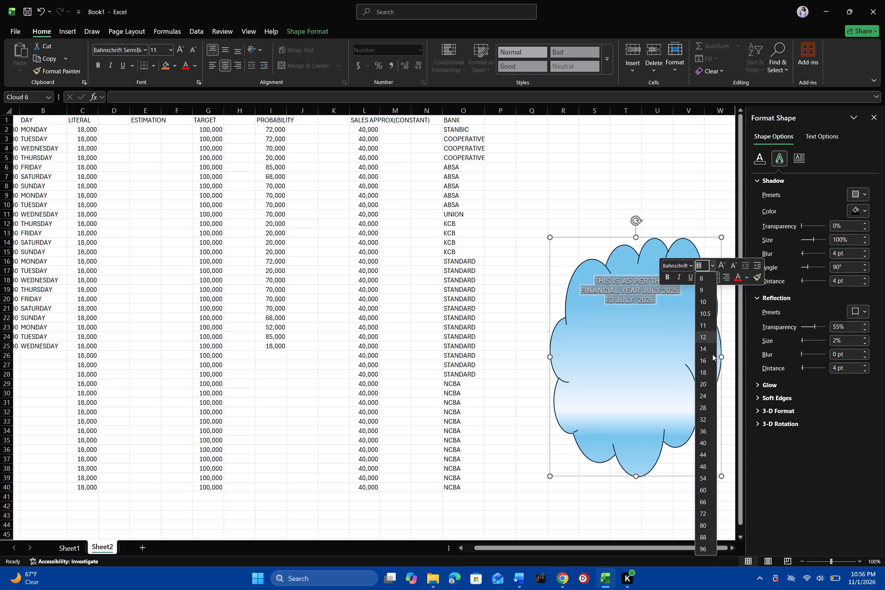
{"action": "left_click_drag", "start_coordinate": [713, 379], "coordinate": [710, 399]}
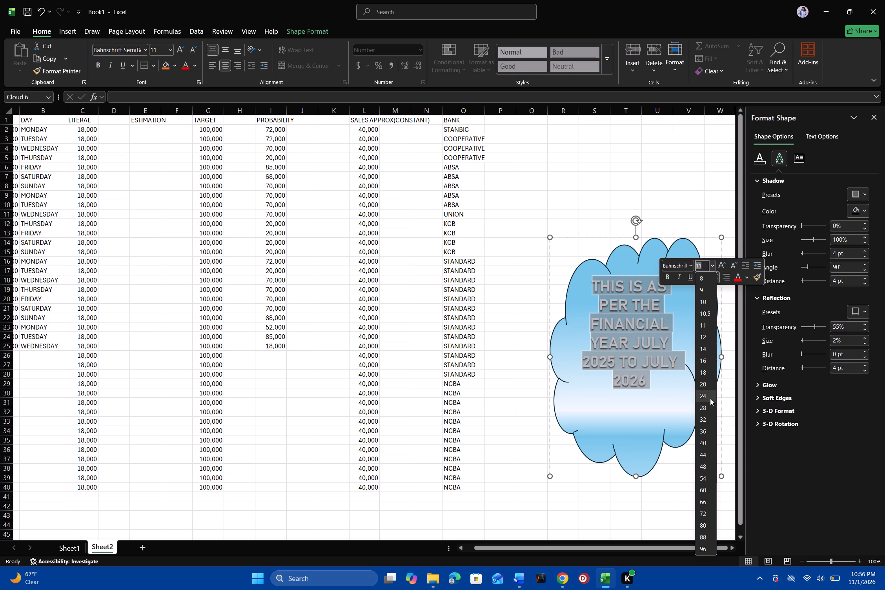
{"action": "left_click_drag", "start_coordinate": [710, 399], "coordinate": [708, 414]}
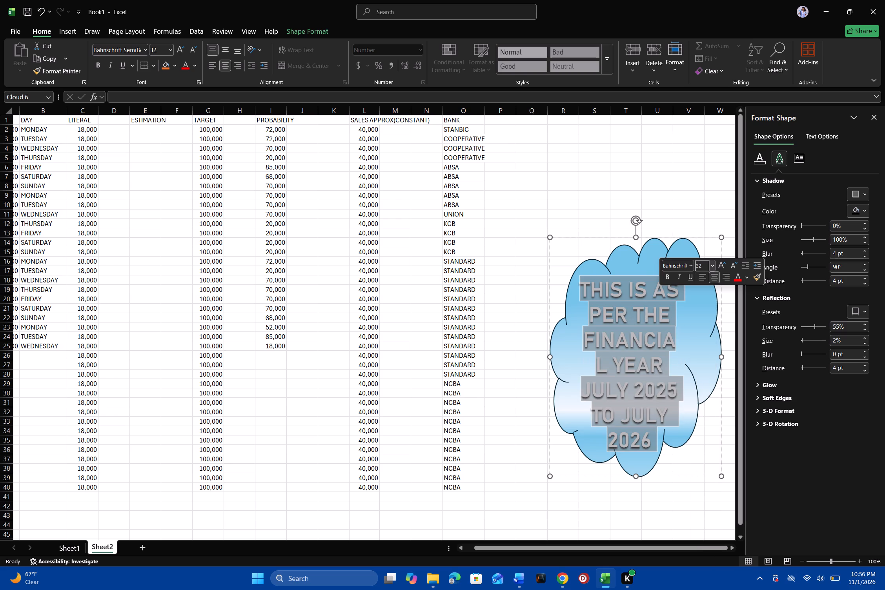
Change the font of the whole cloud note to Arial Narrow.
{"action": "left_click", "coordinate": [689, 267]}
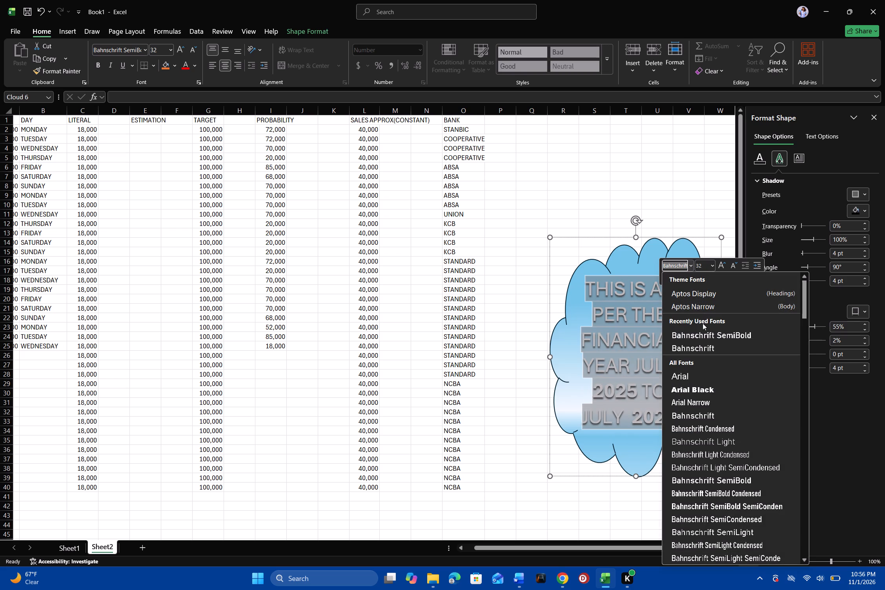
{"action": "left_click", "coordinate": [710, 398]}
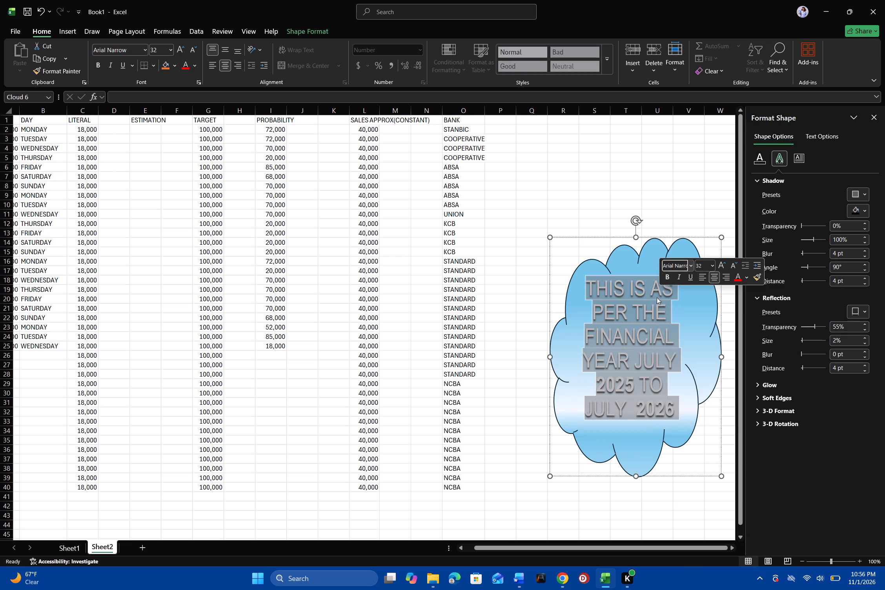
{"action": "left_click", "coordinate": [625, 215]}
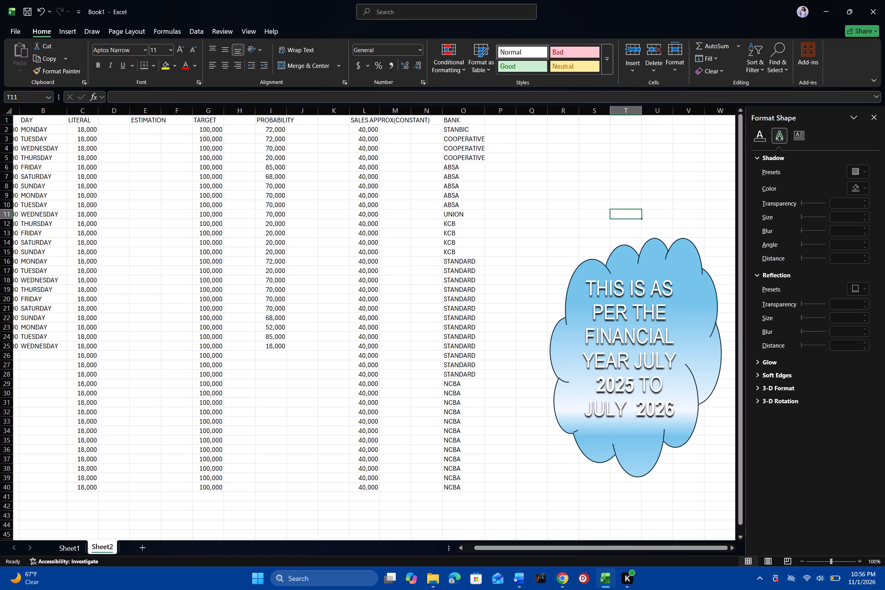
Resize the cloud horizontally so it starts at column P beside the BANK data and ends just inside column U.
{"action": "double_click", "coordinate": [645, 300]}
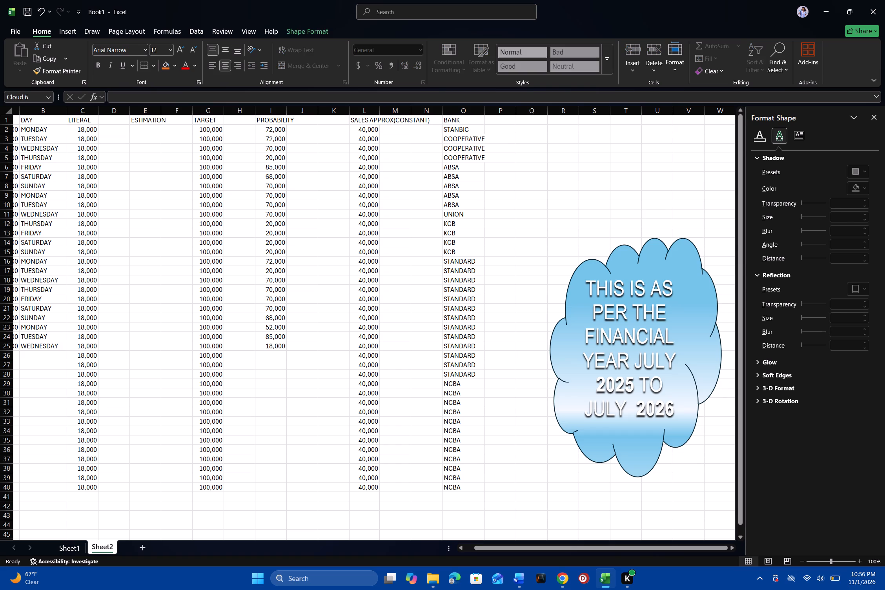
{"action": "left_click_drag", "start_coordinate": [546, 358], "coordinate": [539, 359]}
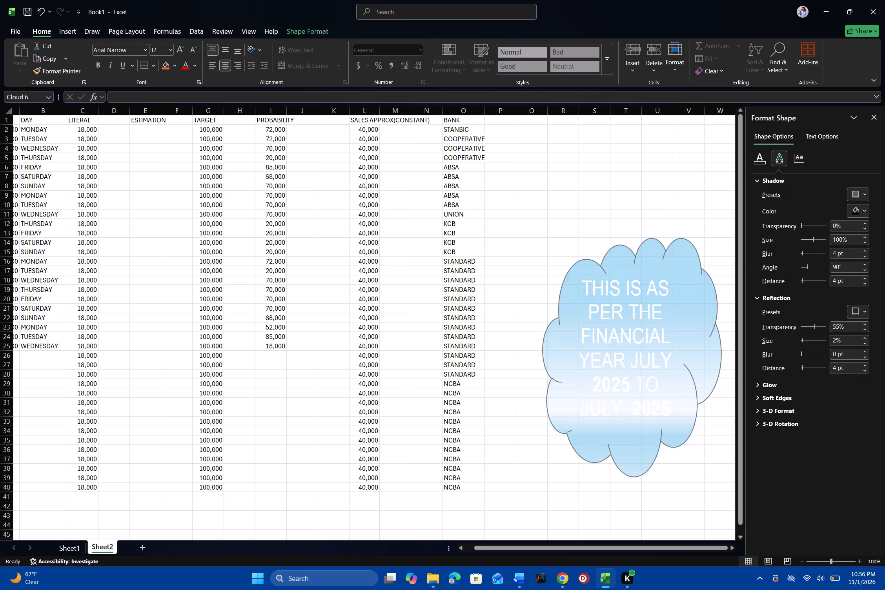
{"action": "left_click_drag", "start_coordinate": [539, 359], "coordinate": [486, 363]}
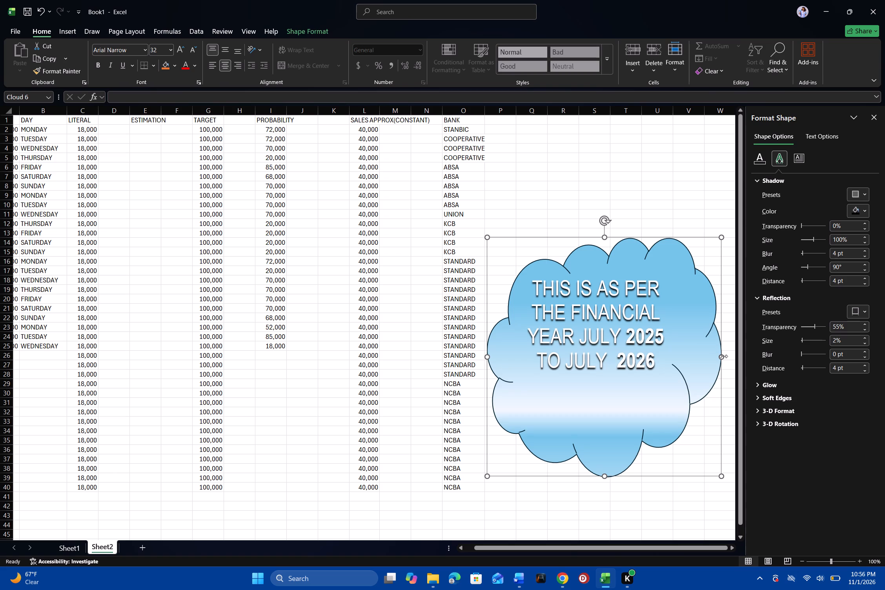
{"action": "left_click_drag", "start_coordinate": [723, 357], "coordinate": [681, 368]}
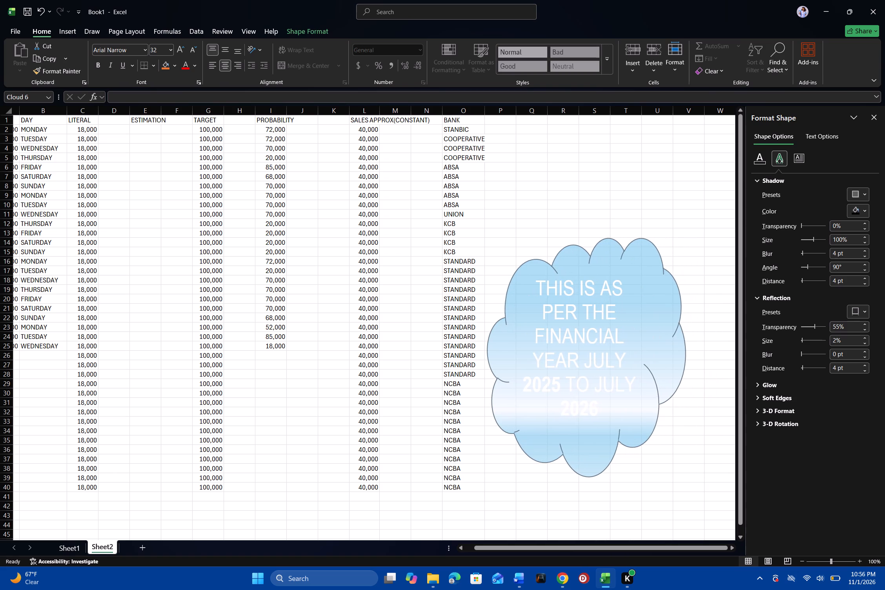
{"action": "left_click_drag", "start_coordinate": [681, 368], "coordinate": [658, 372]}
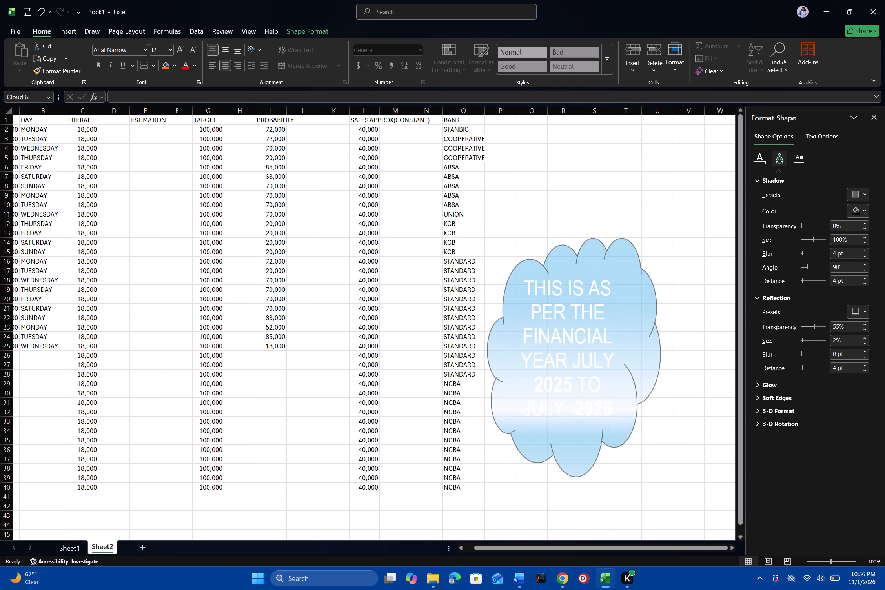
{"action": "left_click_drag", "start_coordinate": [658, 372], "coordinate": [648, 376]}
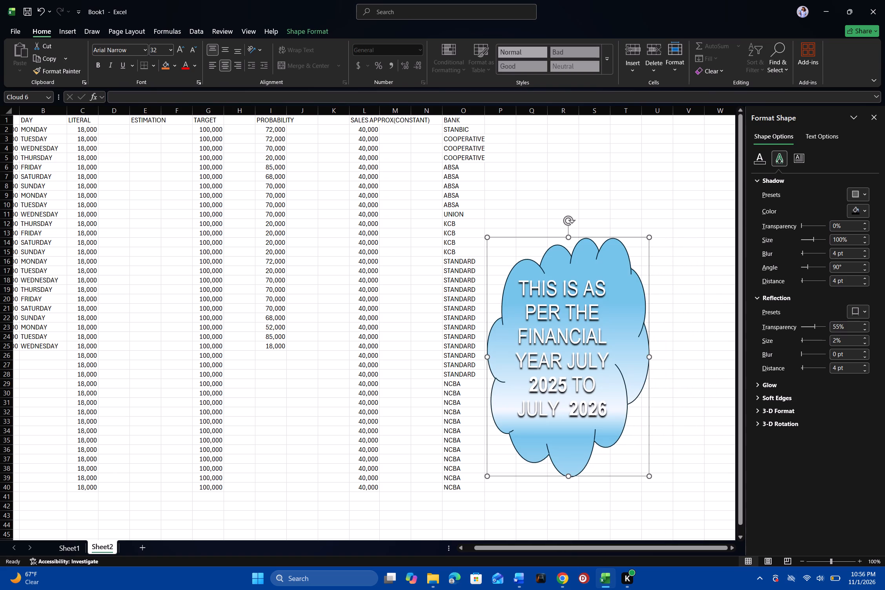
Continue the DAY column in B26:B29 with THURSDAY, FRIDAY, SATURDAY and SUNDAY.
{"action": "left_click", "coordinate": [57, 152]}
{"action": "scroll", "coordinate": [57, 152], "scroll_direction": "right", "scroll_amount": 3}
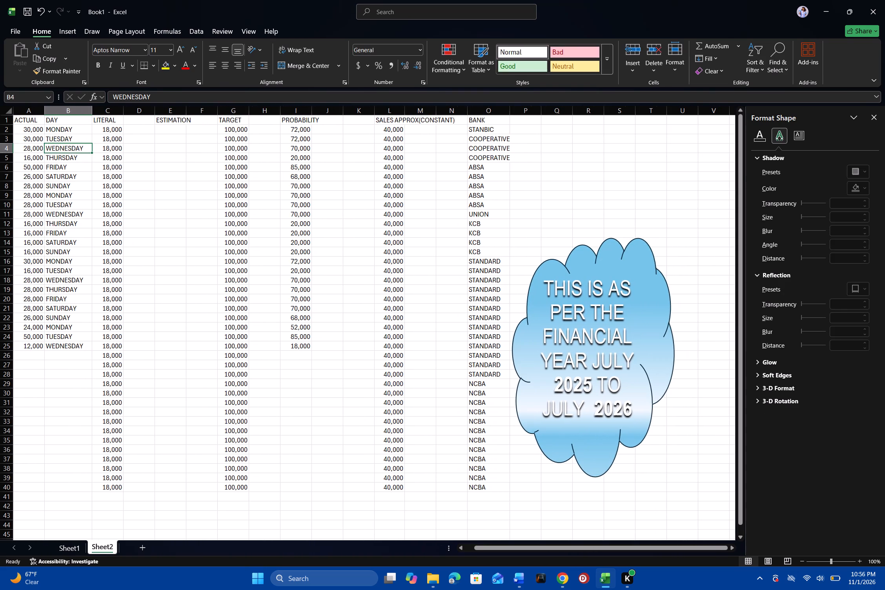
{"action": "left_click", "coordinate": [29, 350]}
{"action": "left_click", "coordinate": [31, 355]}
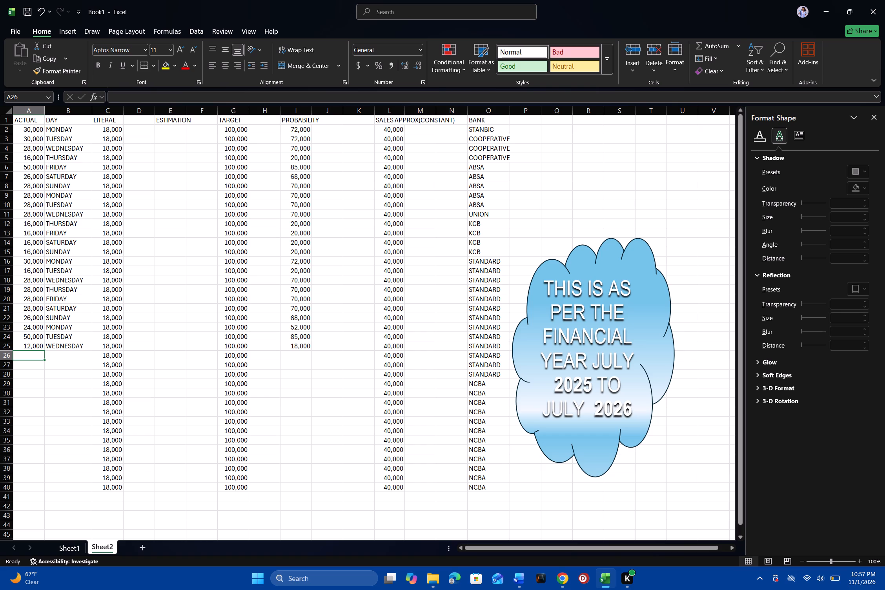
{"action": "left_click", "coordinate": [54, 355]}
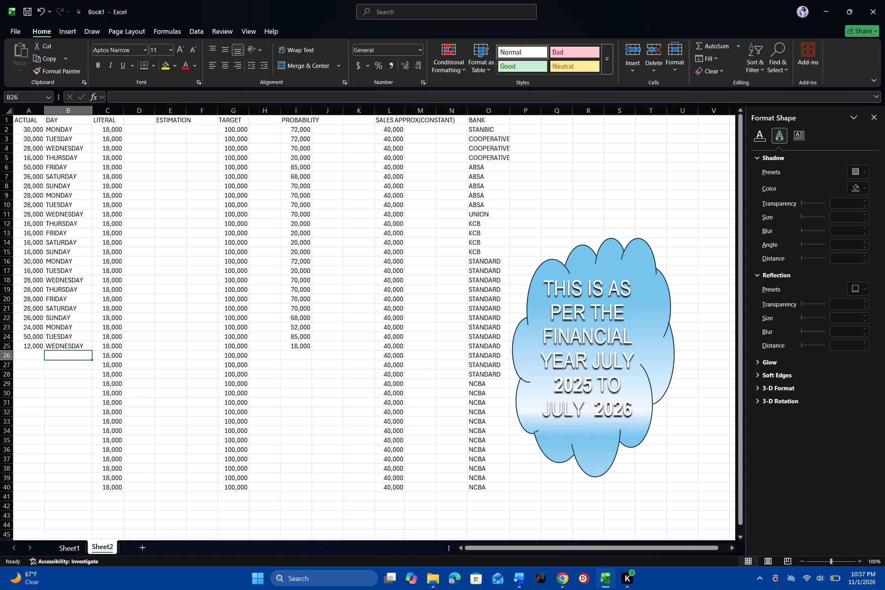
{"action": "key", "text": "t"}
{"action": "type", "text": "HURSDAY"}
{"action": "key", "text": "Down"}
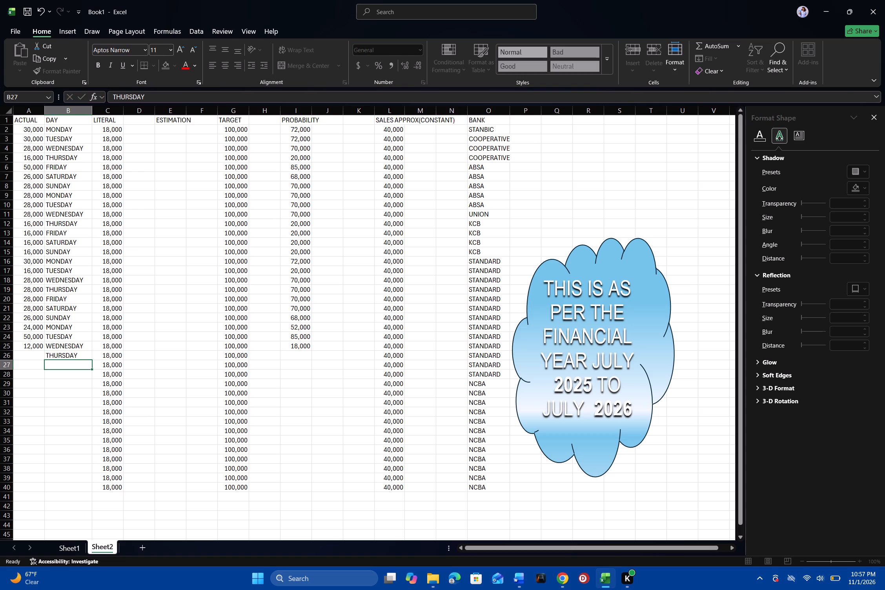
{"action": "type", "text": "FRIS"}
{"action": "key", "text": "BackSpace"}
{"action": "type", "text": "DAY"}
{"action": "key", "text": "Down"}
{"action": "type", "text": "SATURDAY"}
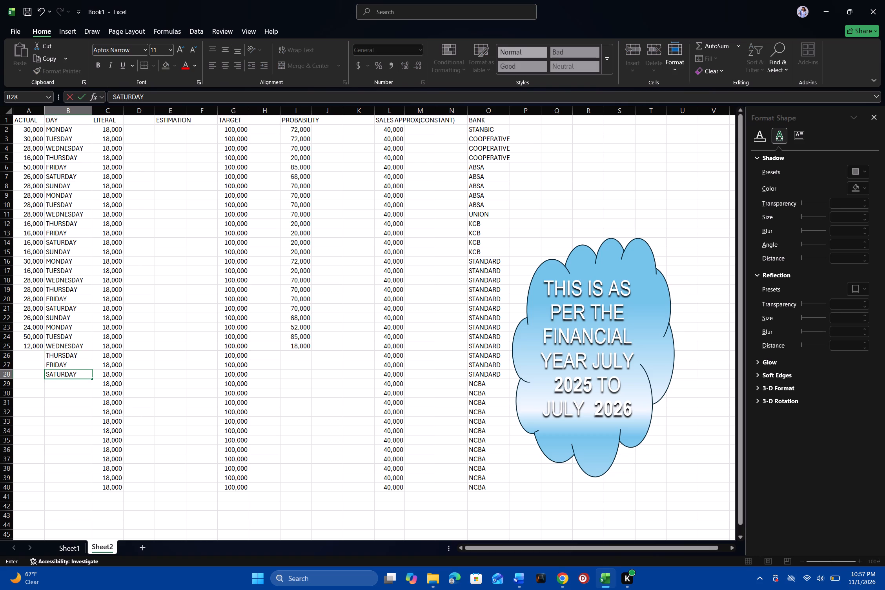
{"action": "key", "text": "Down"}
{"action": "type", "text": "SUNDAY"}
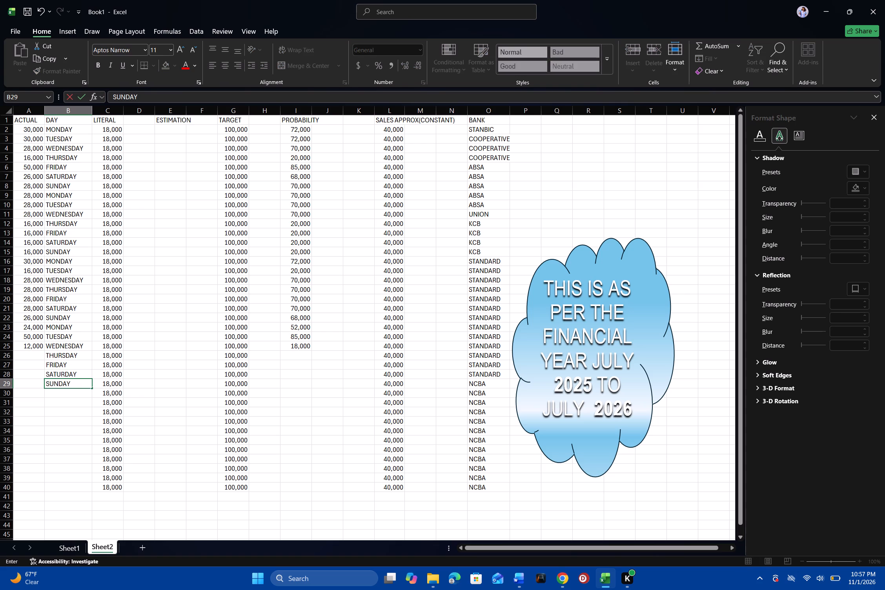
Continue the DAY column with MONDAY in B30 and TUESDAY in B31.
{"action": "key", "text": "Down"}
{"action": "type", "text": "MOM"}
{"action": "key", "text": "BackSpace"}
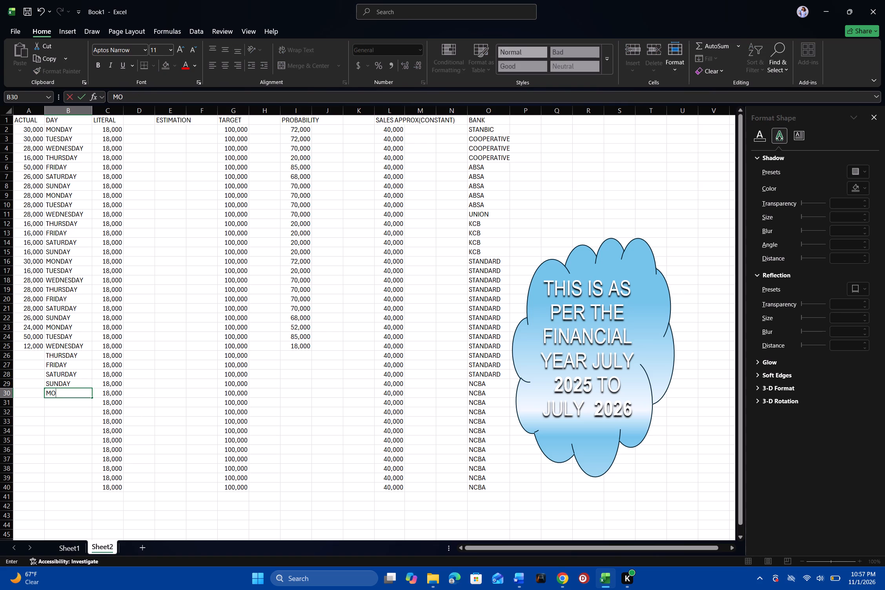
{"action": "type", "text": "NDAY"}
{"action": "key", "text": "Down"}
{"action": "key", "text": "t"}
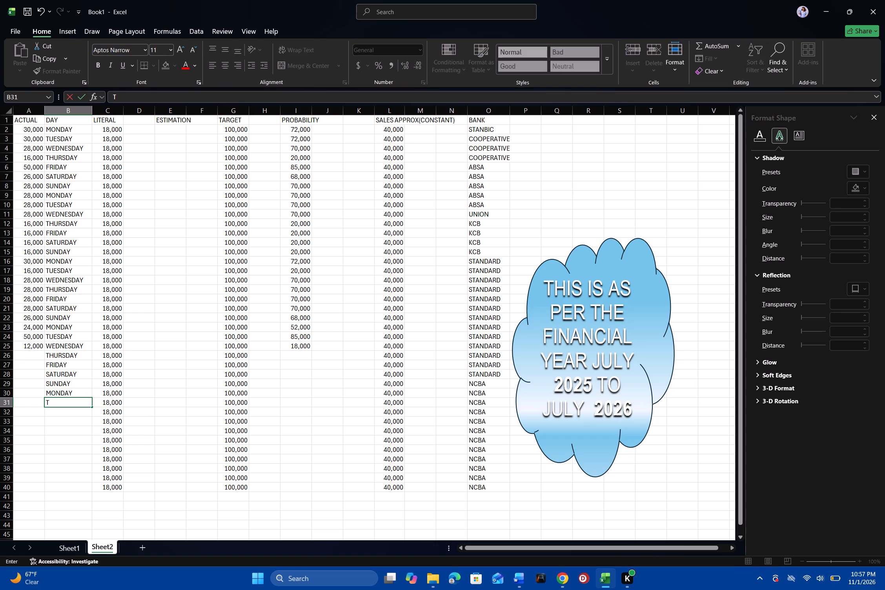
{"action": "type", "text": "ES"}
{"action": "key", "text": "BackSpace"}
{"action": "key", "text": "BackSpace"}
{"action": "key", "text": "BackSpace"}
{"action": "type", "text": "TU"}
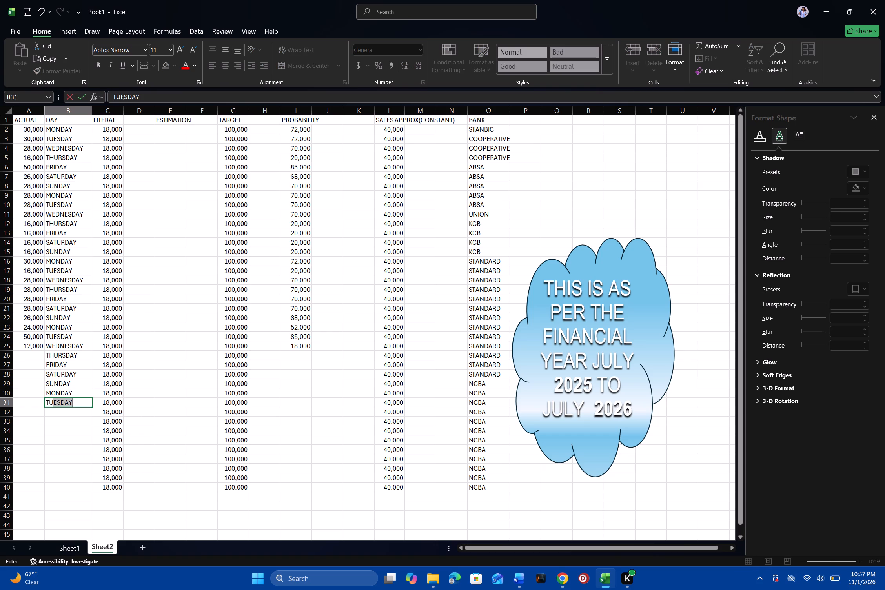
{"action": "type", "text": "ES"}
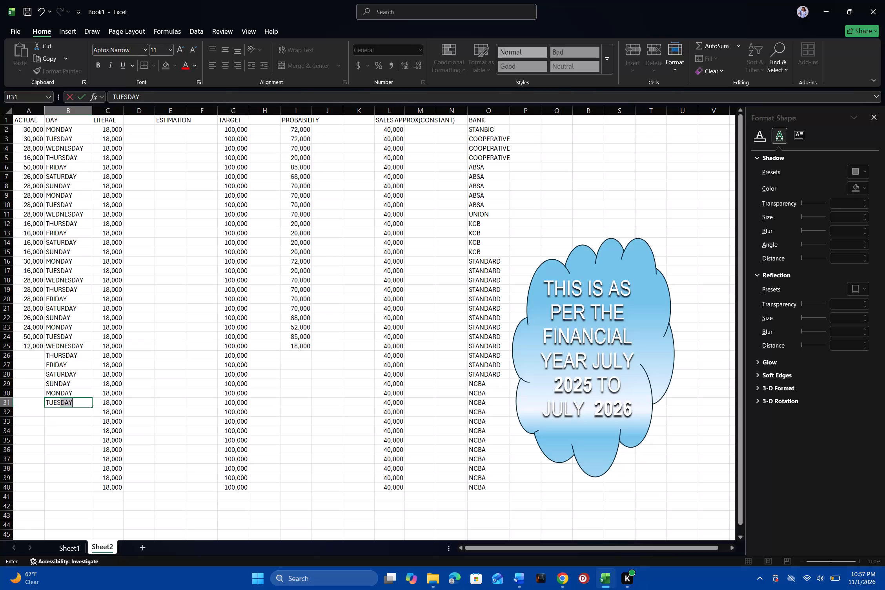
{"action": "type", "text": "DA"}
{"action": "key", "text": "y"}
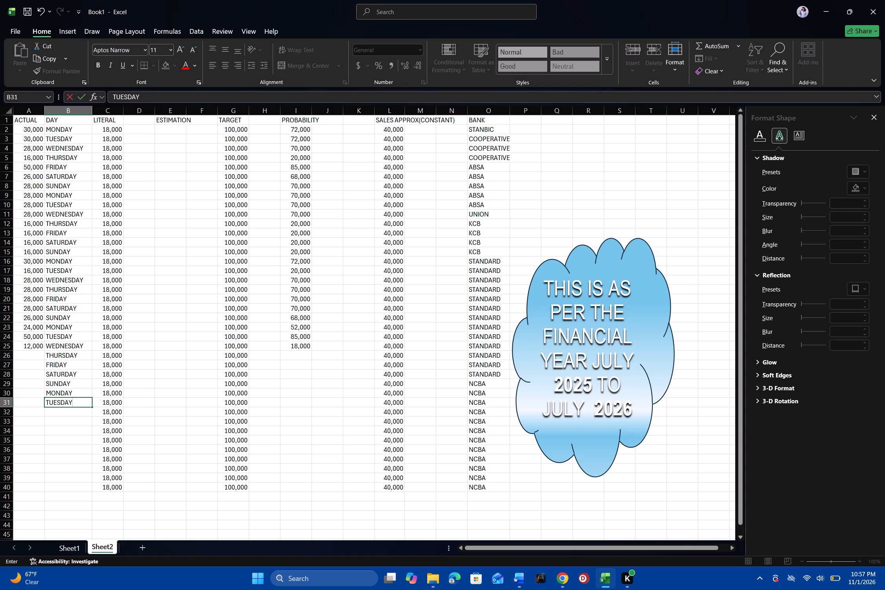
Enter 16,000 in the ACTUAL column at A26 and fill it down to A31.
{"action": "left_click", "coordinate": [32, 359]}
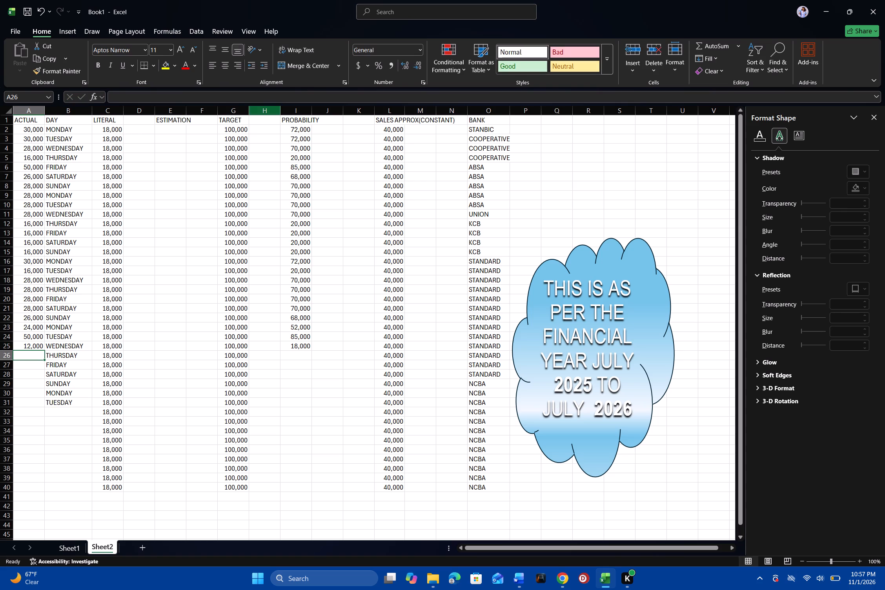
{"action": "type", "text": "16,000"}
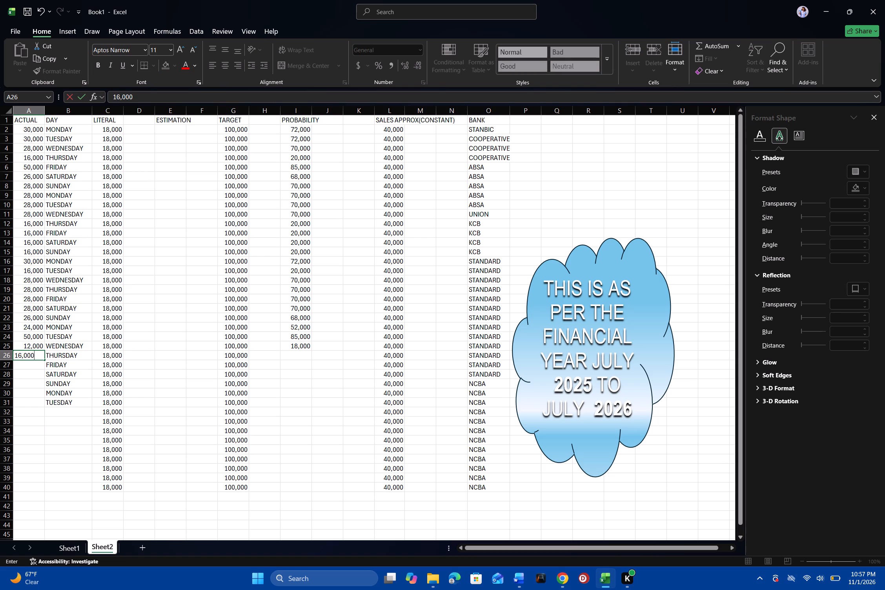
{"action": "left_click", "coordinate": [36, 364]}
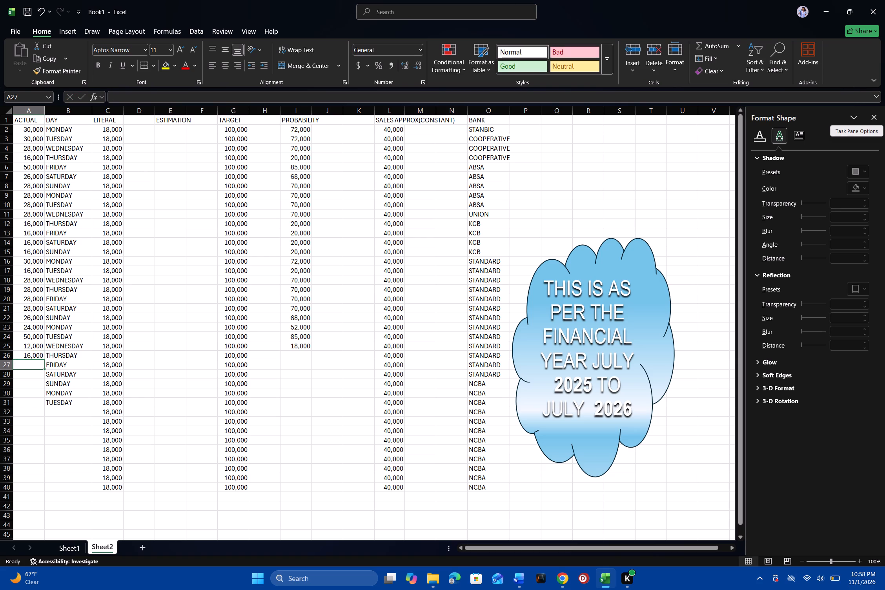
{"action": "left_click_drag", "start_coordinate": [43, 368], "coordinate": [46, 382]}
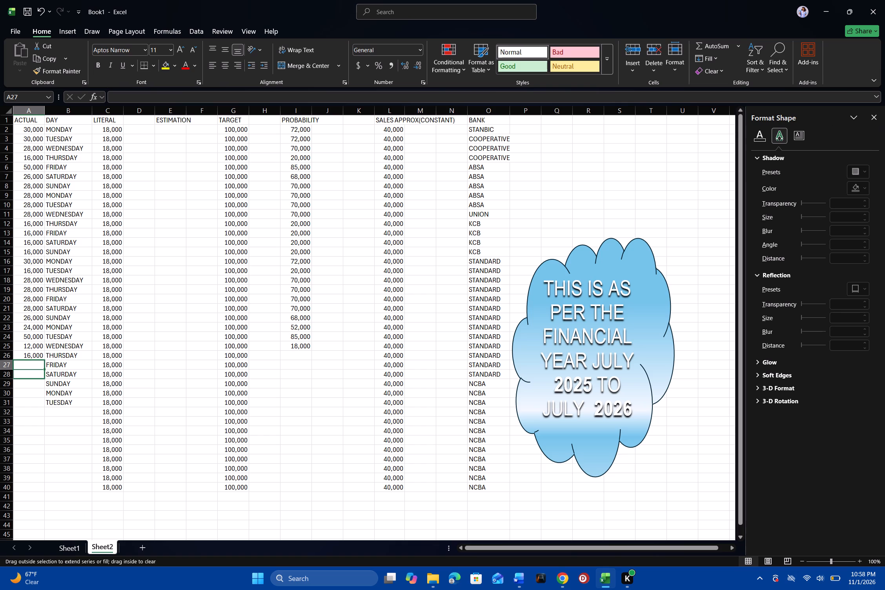
{"action": "left_click_drag", "start_coordinate": [46, 382], "coordinate": [46, 403]}
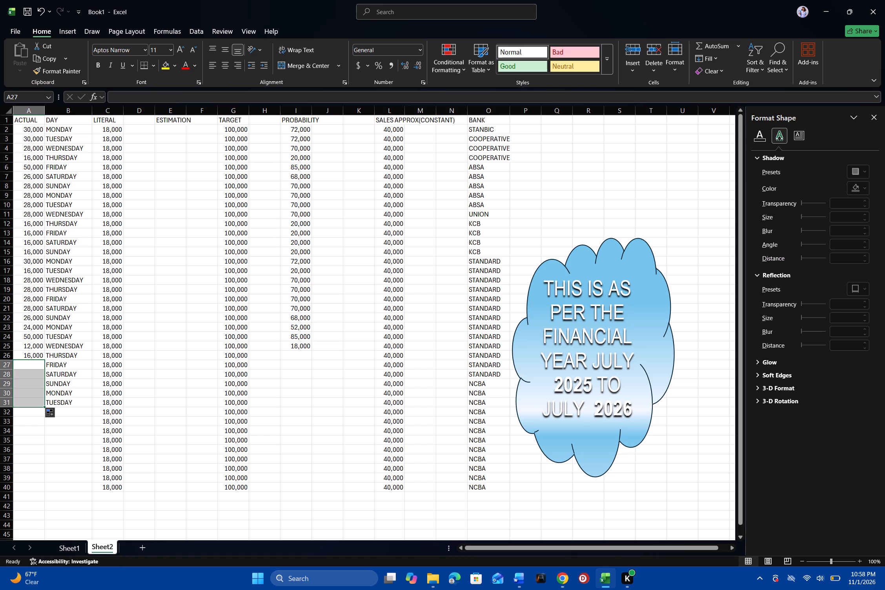
{"action": "left_click", "coordinate": [33, 356]}
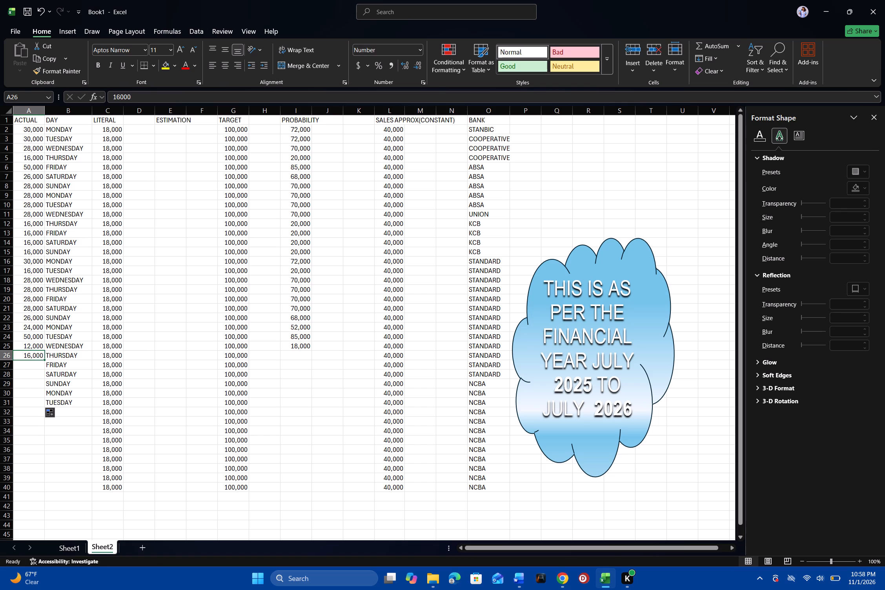
{"action": "left_click_drag", "start_coordinate": [43, 359], "coordinate": [42, 375]}
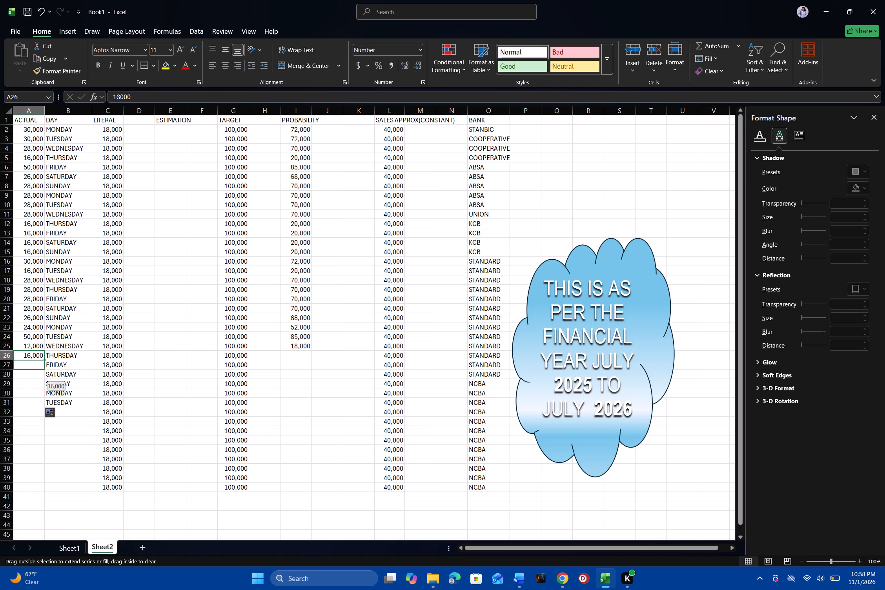
{"action": "left_click_drag", "start_coordinate": [42, 375], "coordinate": [40, 402]}
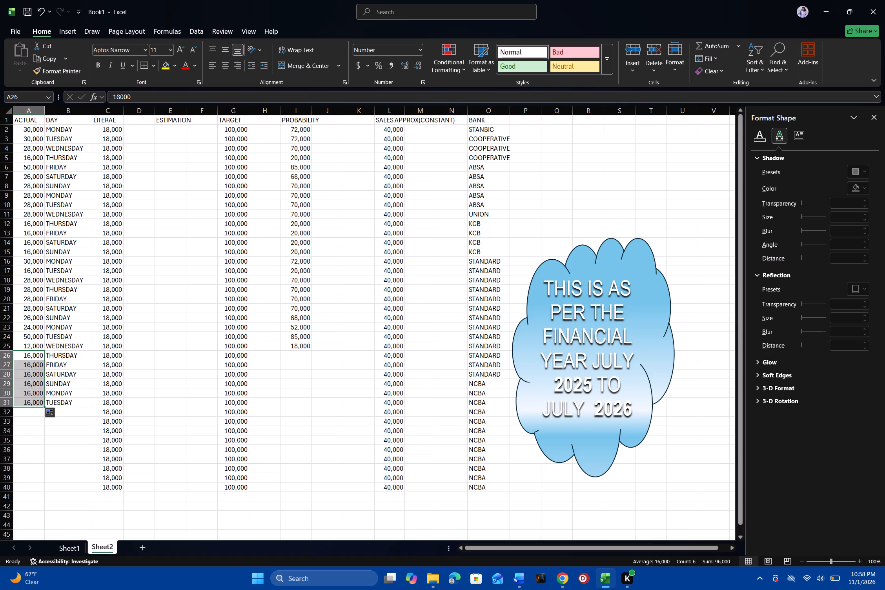
{"action": "left_click", "coordinate": [158, 436]}
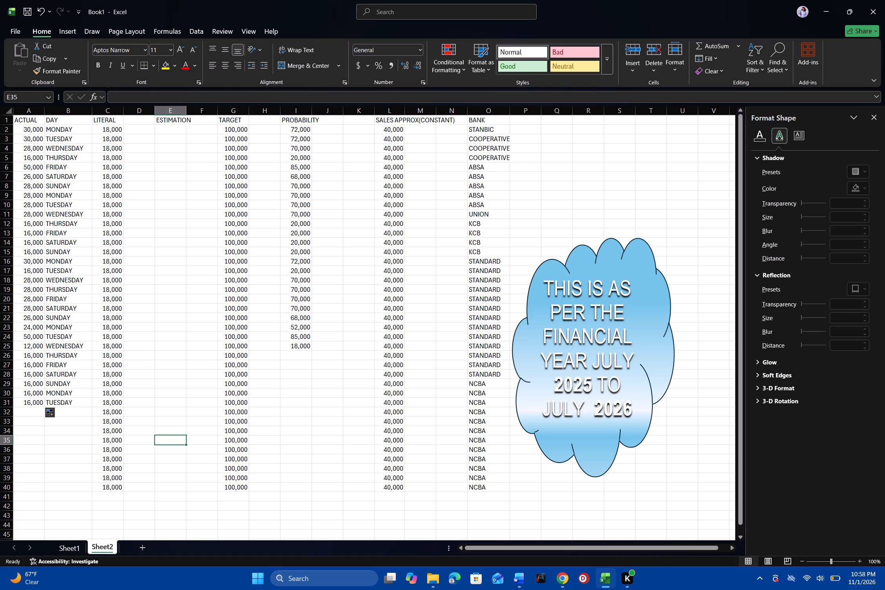
Enter 20,000 in the PROBABILITY column at I26 and fill it down to I31.
{"action": "left_click", "coordinate": [290, 357]}
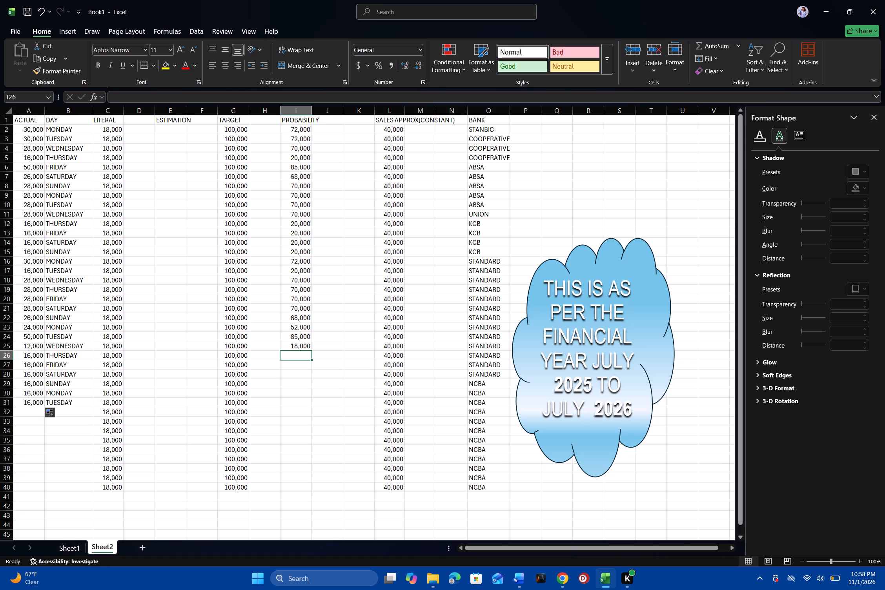
{"action": "left_click", "coordinate": [32, 158]}
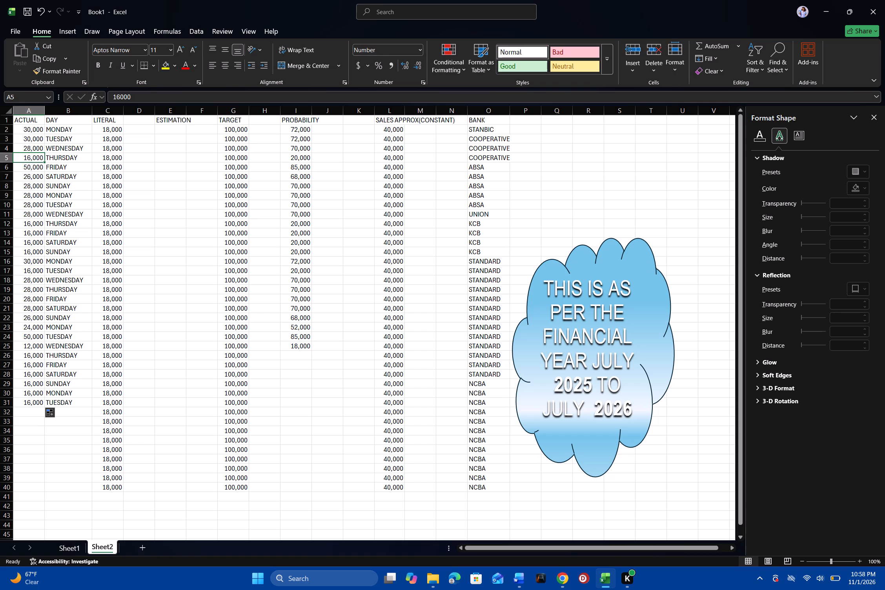
{"action": "left_click", "coordinate": [300, 358]}
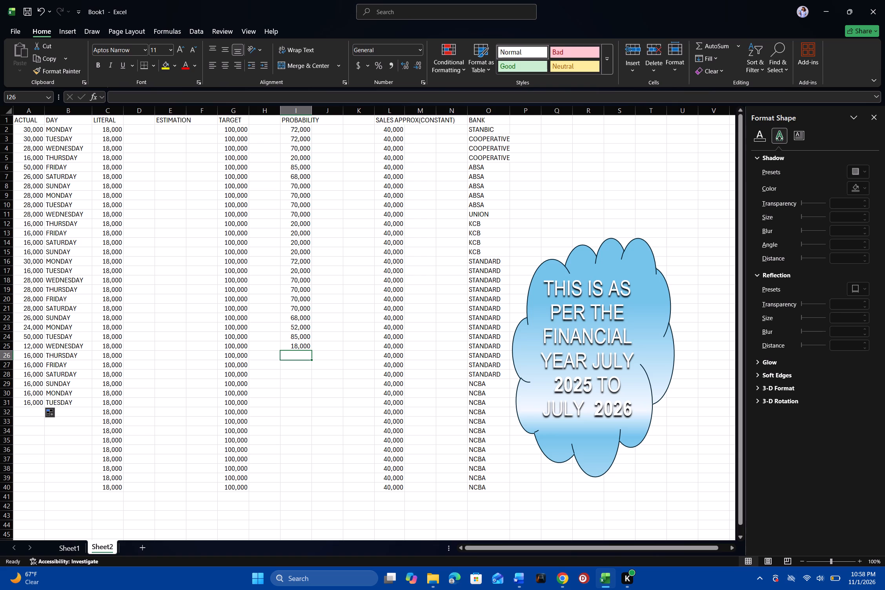
{"action": "key", "text": "2"}
{"action": "key", "text": "0"}
{"action": "type", "text": ",000"}
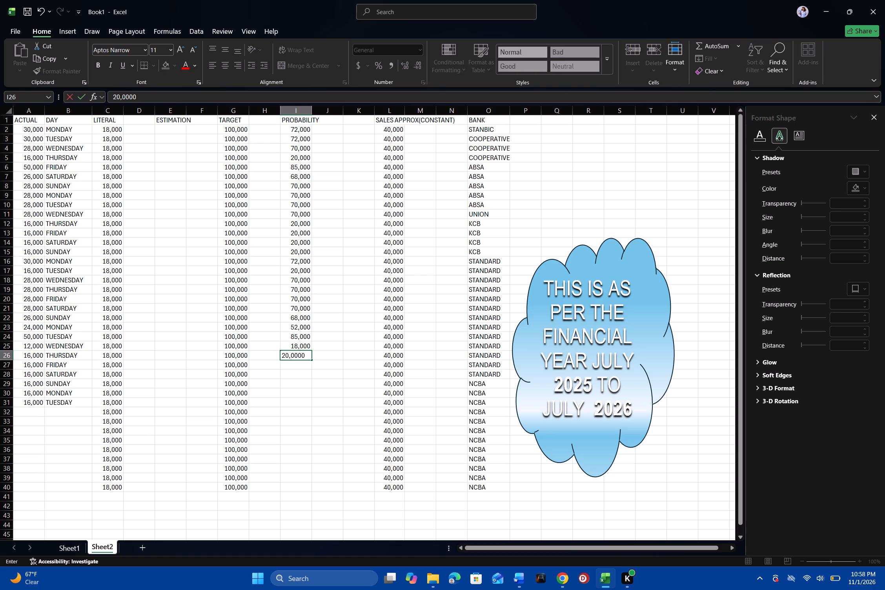
{"action": "key", "text": "BackSpace"}
{"action": "left_click_drag", "start_coordinate": [310, 361], "coordinate": [303, 378]}
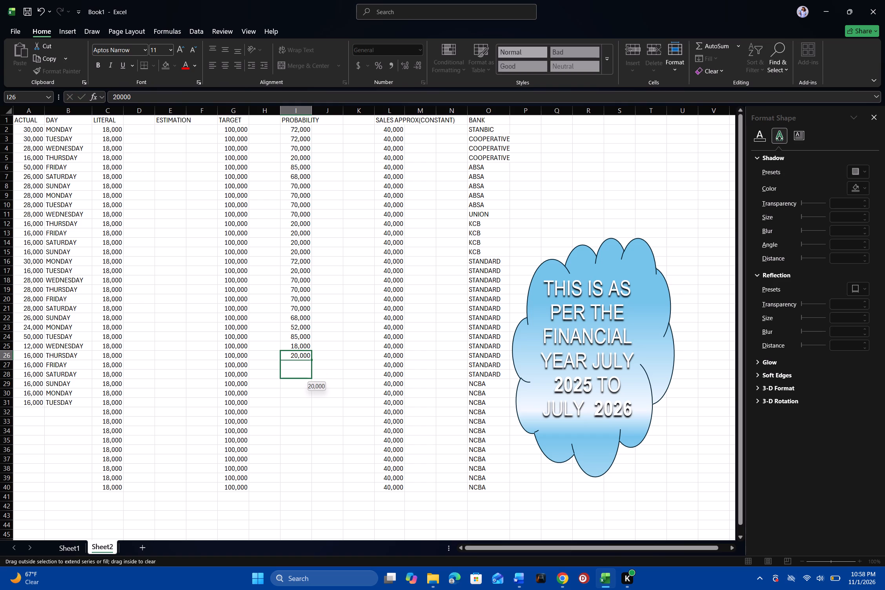
{"action": "left_click_drag", "start_coordinate": [303, 378], "coordinate": [295, 399]}
{"action": "left_click_drag", "start_coordinate": [295, 399], "coordinate": [295, 401]}
{"action": "left_click_drag", "start_coordinate": [295, 401], "coordinate": [295, 402]}
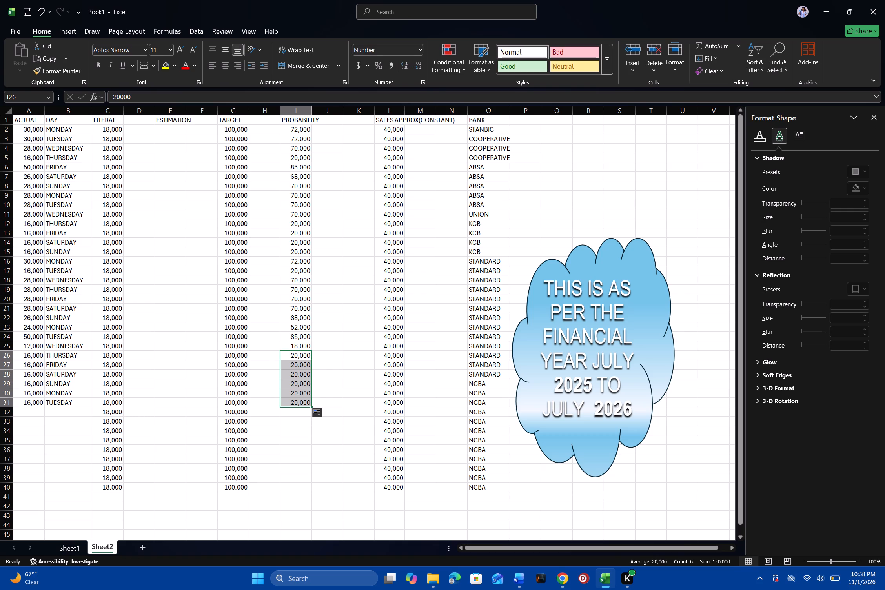
{"action": "left_click", "coordinate": [272, 435]}
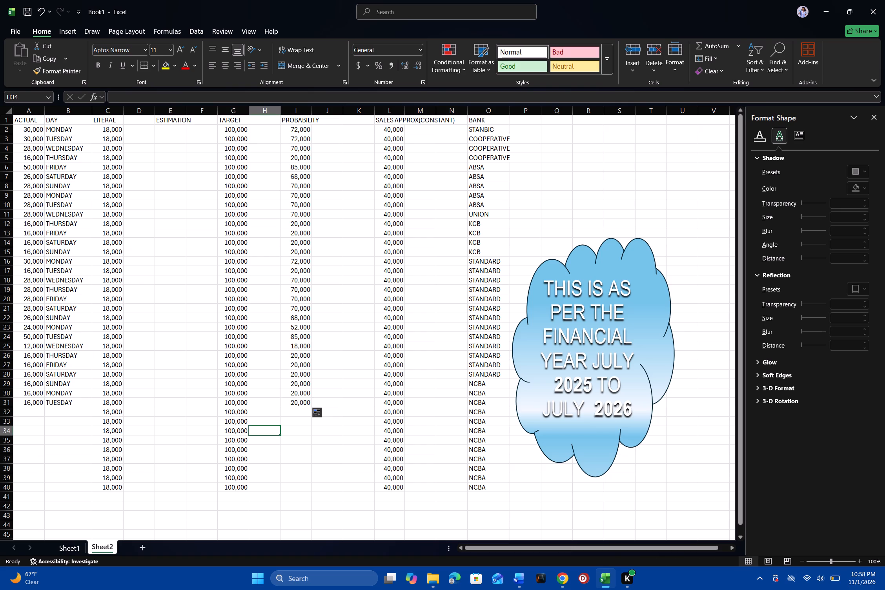
{"action": "left_click", "coordinate": [24, 410]}
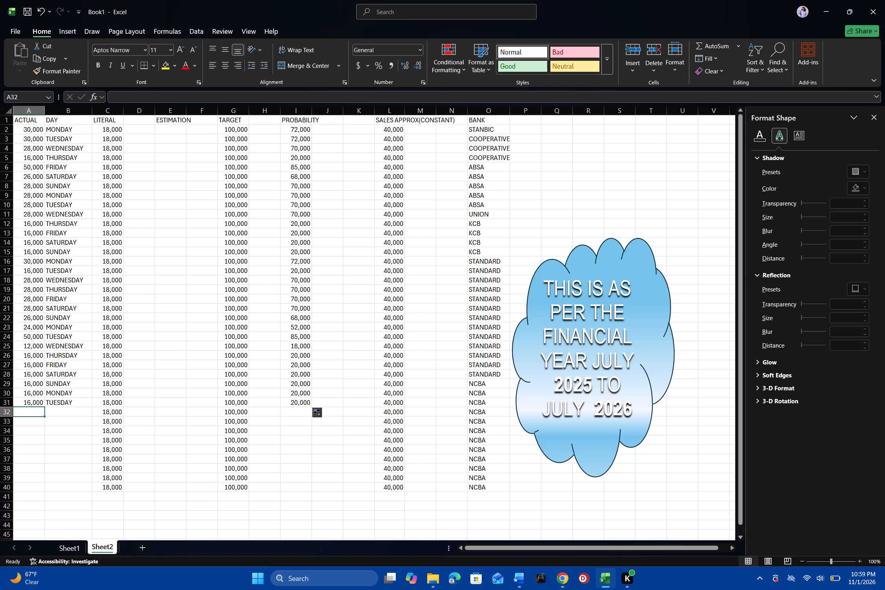
Replace the second JULY in the cloud's note with DECEMBER so the period reads July 2025 to December 2026.
{"action": "left_click", "coordinate": [576, 412]}
{"action": "left_click", "coordinate": [580, 407]}
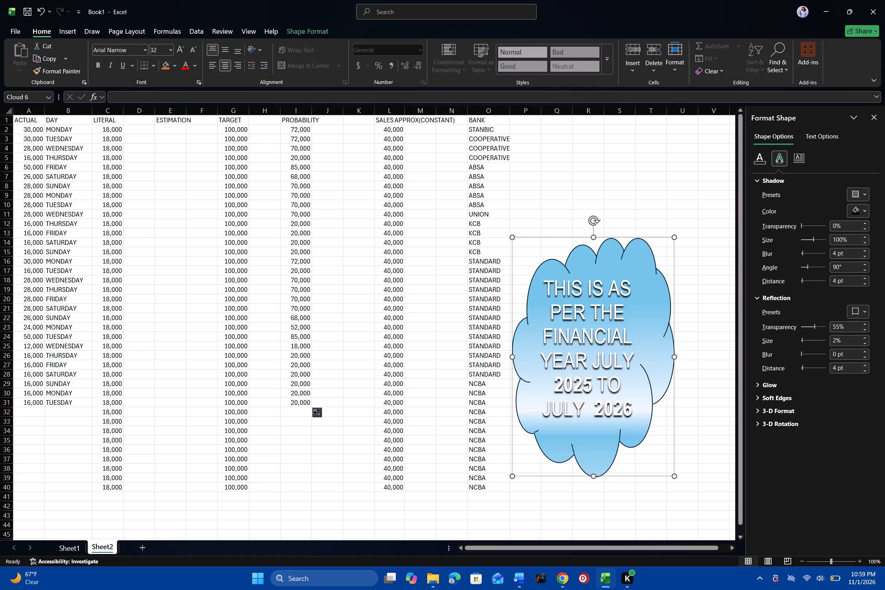
{"action": "key", "text": "BackSpace"}
{"action": "key", "text": "BackSpace"}
{"action": "key", "text": "BackSpace"}
{"action": "key", "text": "BackSpace"}
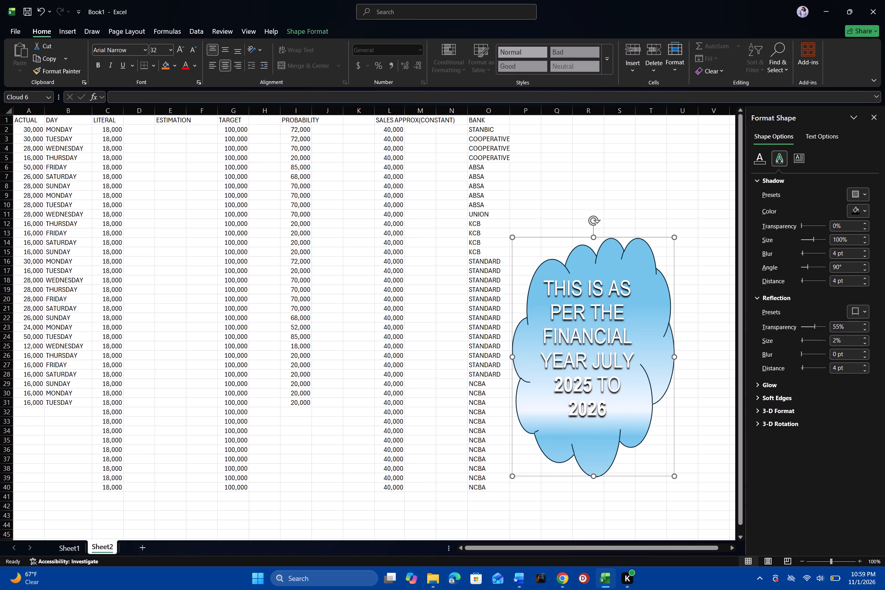
{"action": "type", "text": "DECEMBER"}
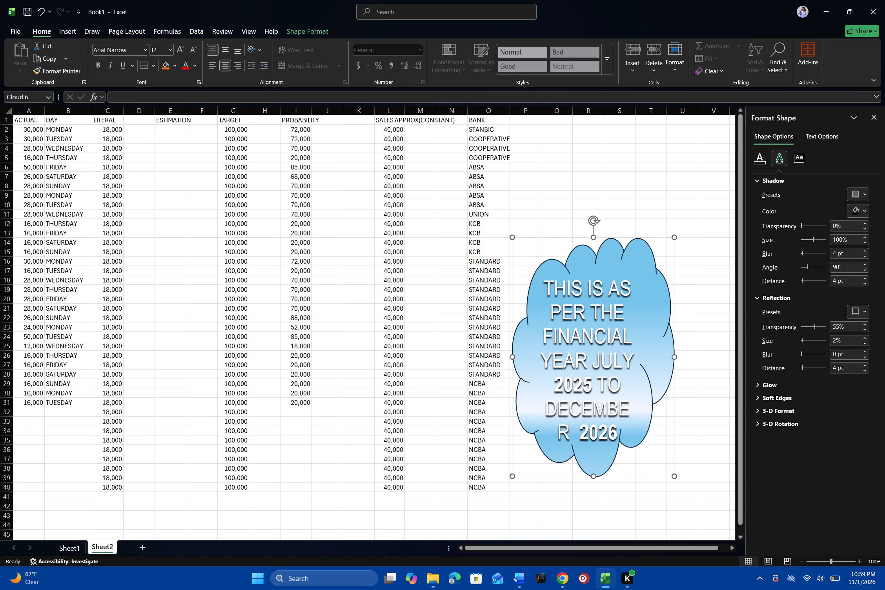
{"action": "key", "text": "BackSpace"}
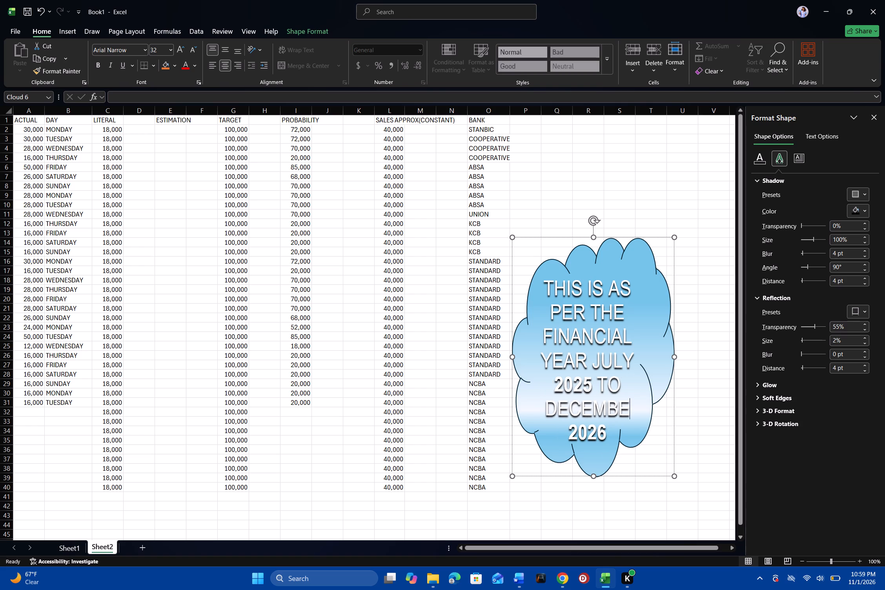
{"action": "key", "text": "r"}
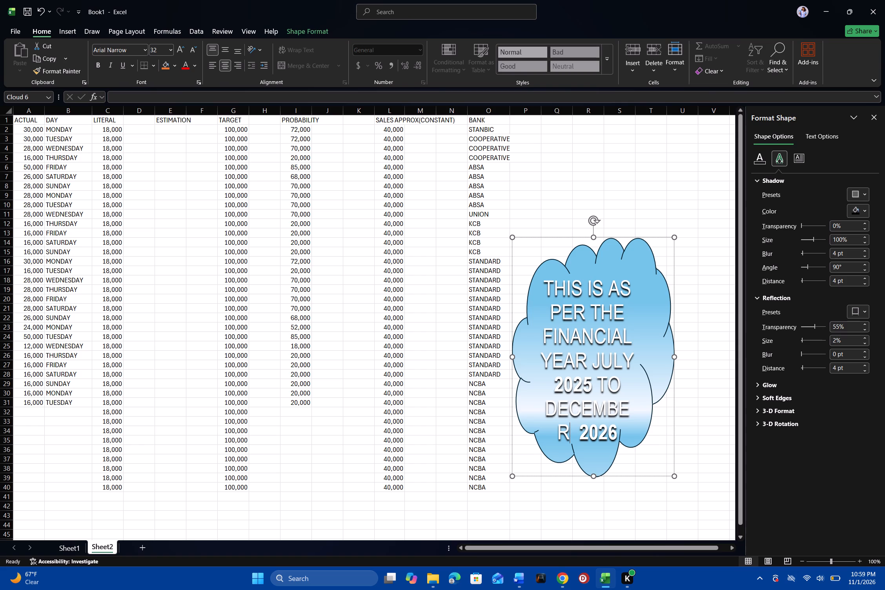
Enlarge the cloud to the middle of column U and down to about row 44 so the whole note fits.
{"action": "left_click", "coordinate": [675, 408]}
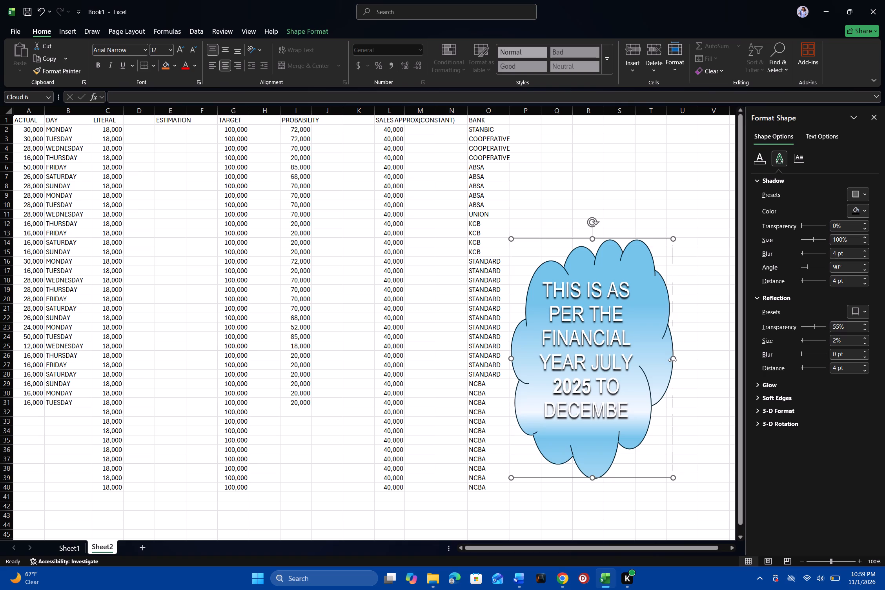
{"action": "left_click_drag", "start_coordinate": [673, 360], "coordinate": [683, 364]}
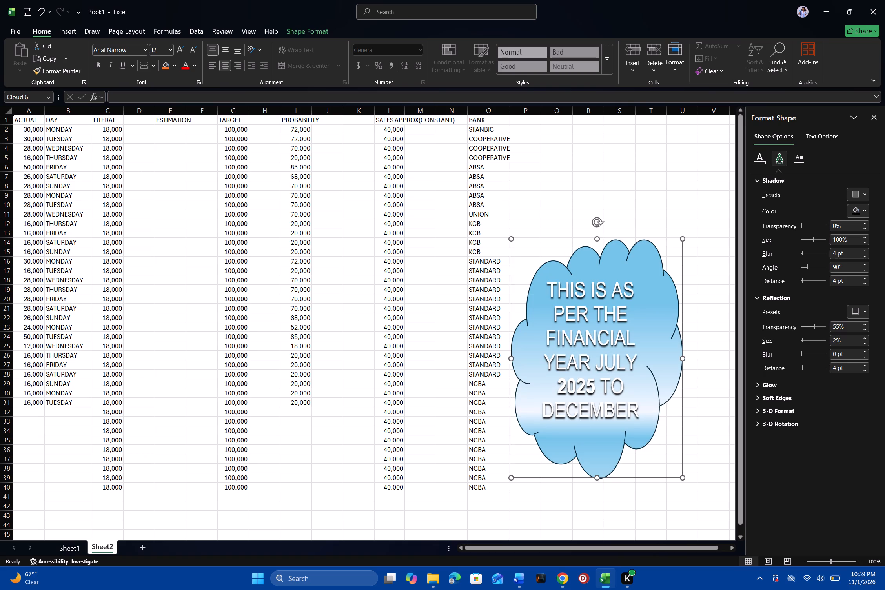
{"action": "left_click", "coordinate": [614, 425]}
{"action": "left_click_drag", "start_coordinate": [597, 478], "coordinate": [599, 493]}
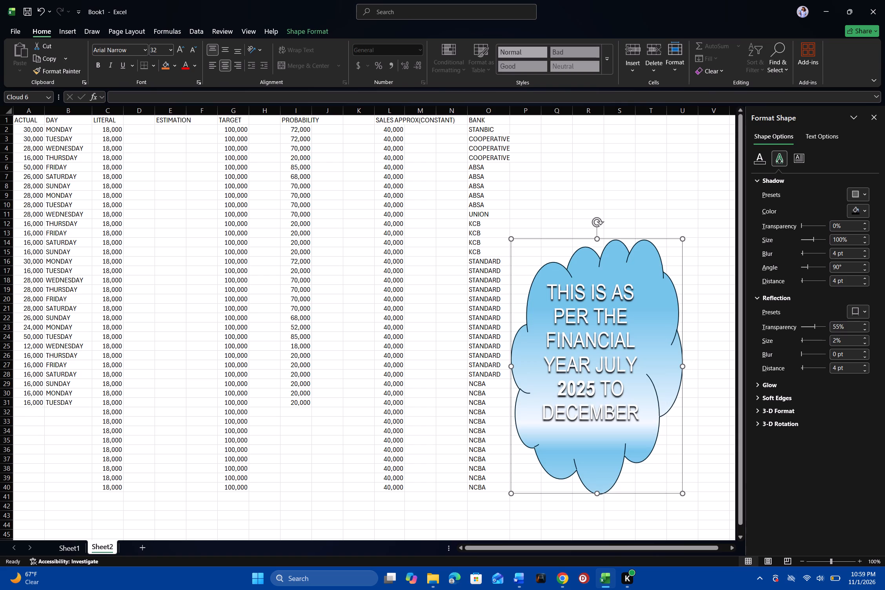
{"action": "left_click", "coordinate": [573, 211]}
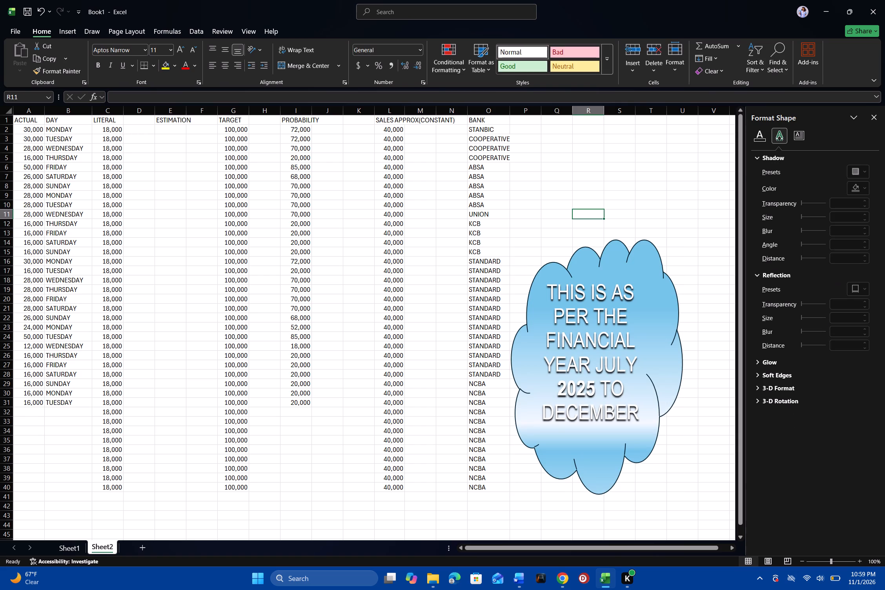
{"action": "left_click", "coordinate": [595, 444]}
{"action": "left_click_drag", "start_coordinate": [599, 493], "coordinate": [599, 530]}
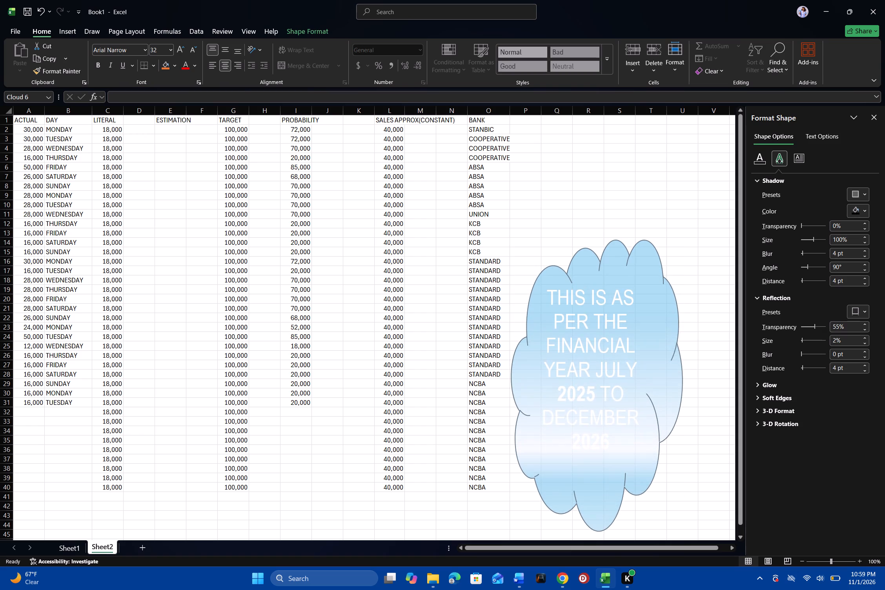
{"action": "left_click_drag", "start_coordinate": [599, 530], "coordinate": [599, 531]}
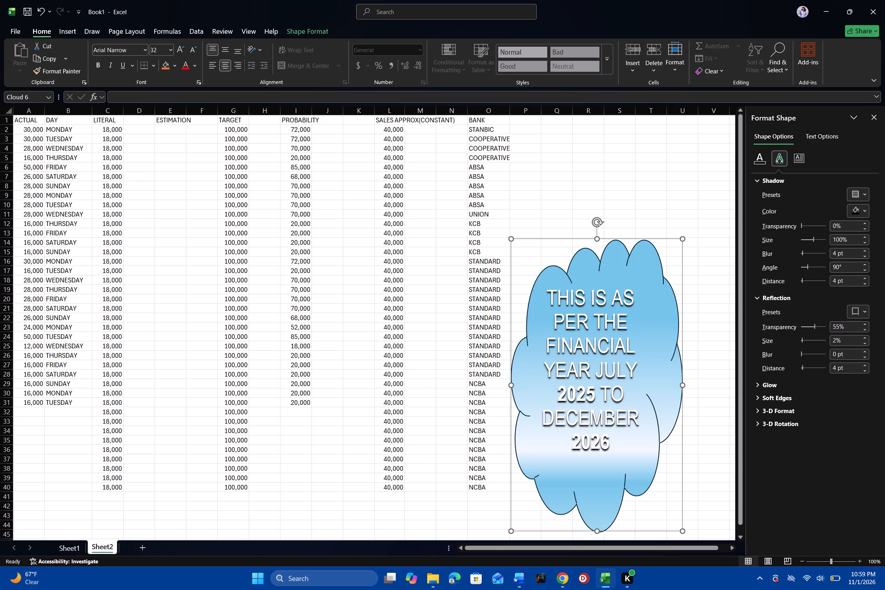
Move the cloud up beside the BANK data so its top sits at about row 6, starting in column P.
{"action": "left_click_drag", "start_coordinate": [559, 240], "coordinate": [555, 226]}
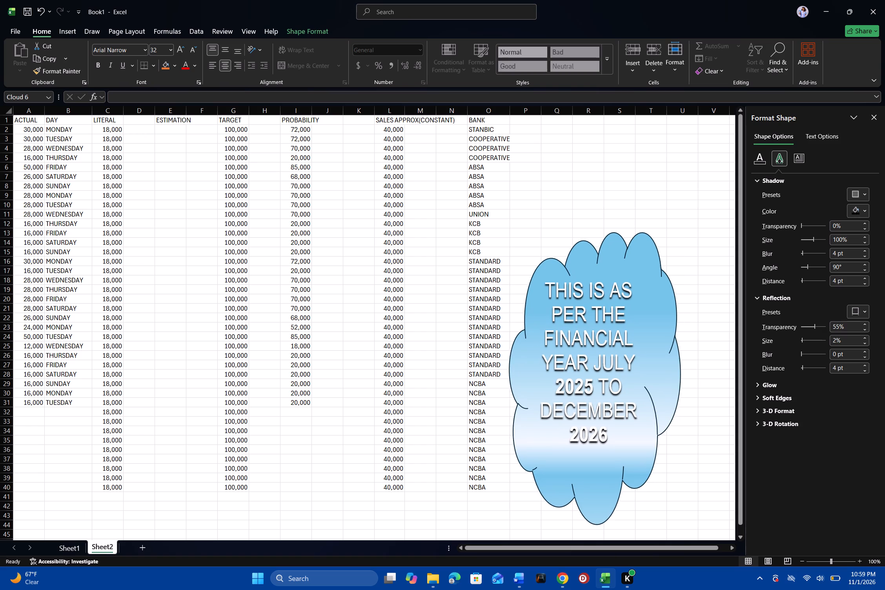
{"action": "left_click_drag", "start_coordinate": [555, 226], "coordinate": [563, 166]}
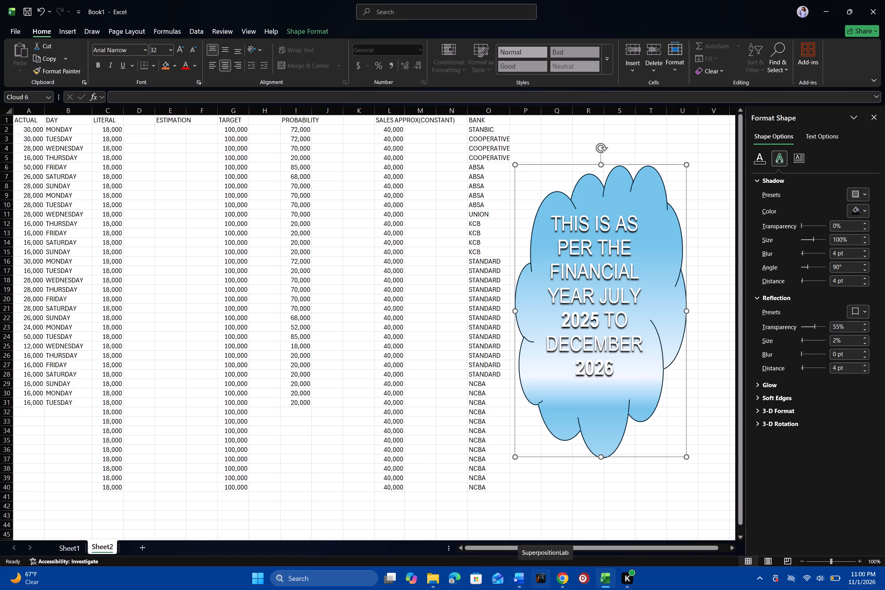
Enter 27,000 in the ACTUAL column at A32.
{"action": "left_click", "coordinate": [33, 413]}
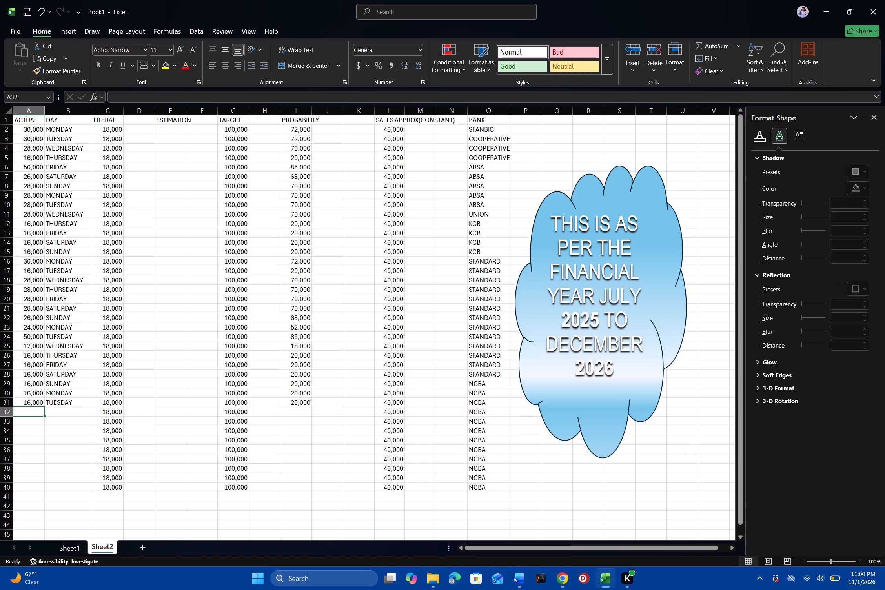
{"action": "key", "text": "2"}
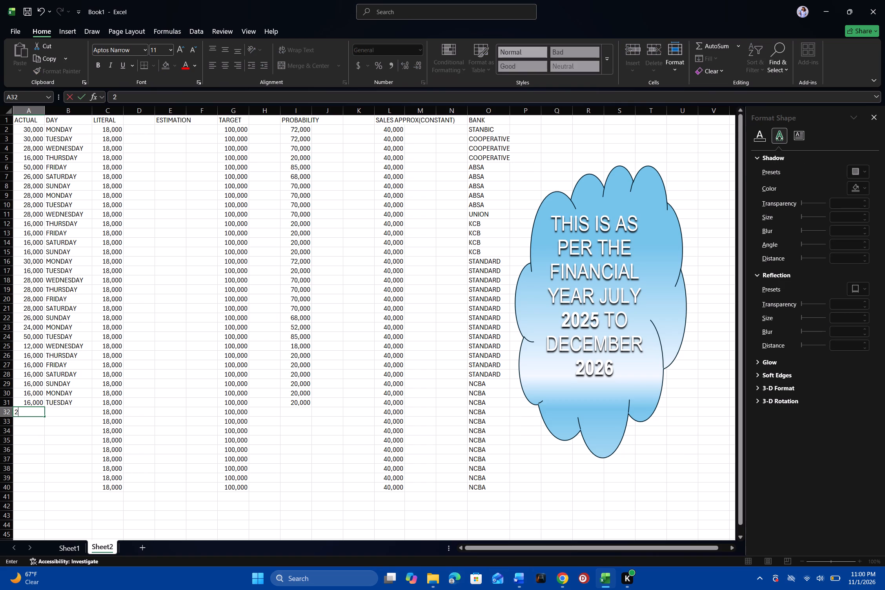
{"action": "key", "text": "7"}
{"action": "key", "text": "period"}
{"action": "key", "text": "BackSpace"}
{"action": "type", "text": ",00"}
{"action": "key", "text": "0"}
Enter 69,000 in the PROBABILITY column at I32 and fill it down to I33.
{"action": "left_click", "coordinate": [297, 412]}
{"action": "type", "text": "69"}
{"action": "type", "text": ",0000"}
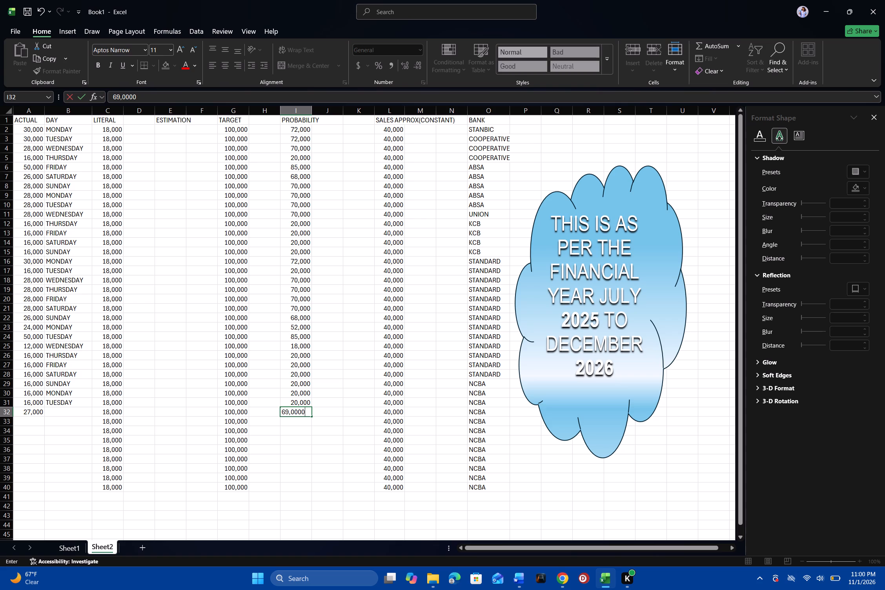
{"action": "key", "text": "BackSpace"}
{"action": "key", "text": "BackSpace"}
{"action": "key", "text": "0"}
{"action": "left_click_drag", "start_coordinate": [311, 418], "coordinate": [312, 425]}
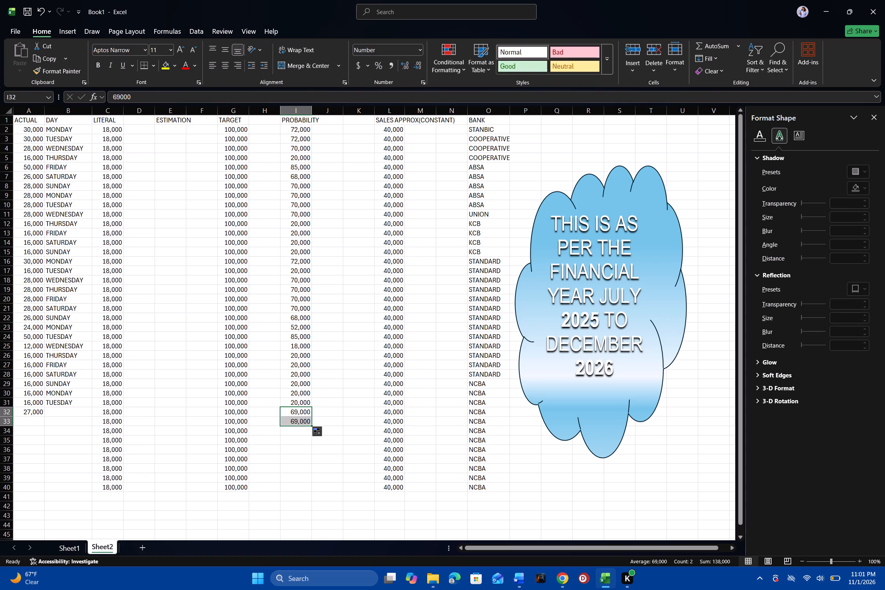
Fill the 27,000 ACTUAL value from A32 down to A33.
{"action": "left_click", "coordinate": [62, 410]}
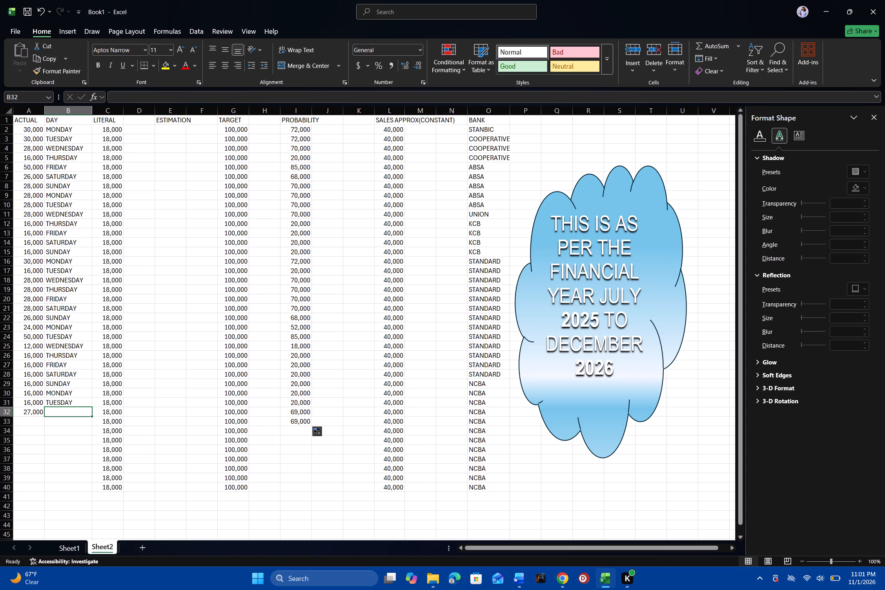
{"action": "left_click", "coordinate": [35, 413]}
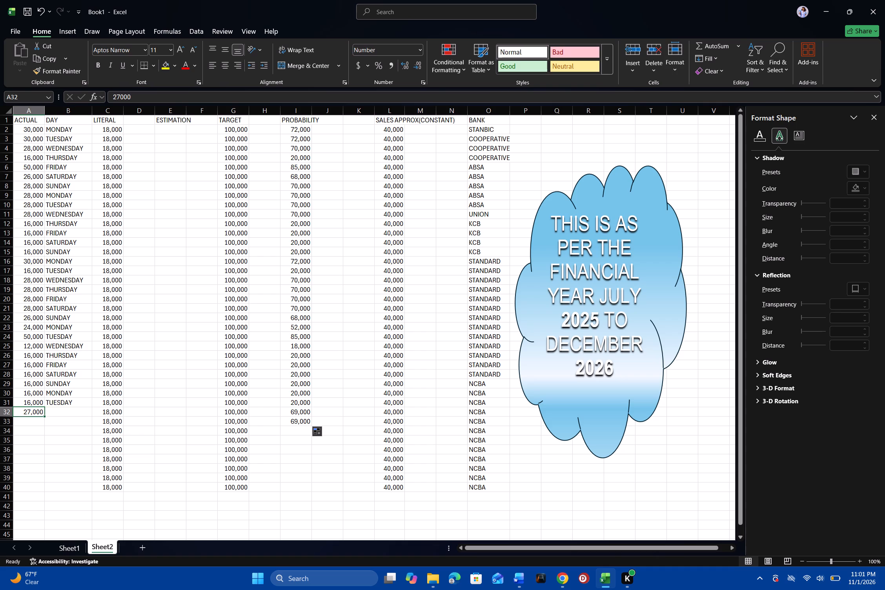
{"action": "left_click_drag", "start_coordinate": [44, 416], "coordinate": [46, 424]}
Enter WEDNESDAY in B32 and THURSDAY in B33 of the DAY column.
{"action": "left_click", "coordinate": [49, 411]}
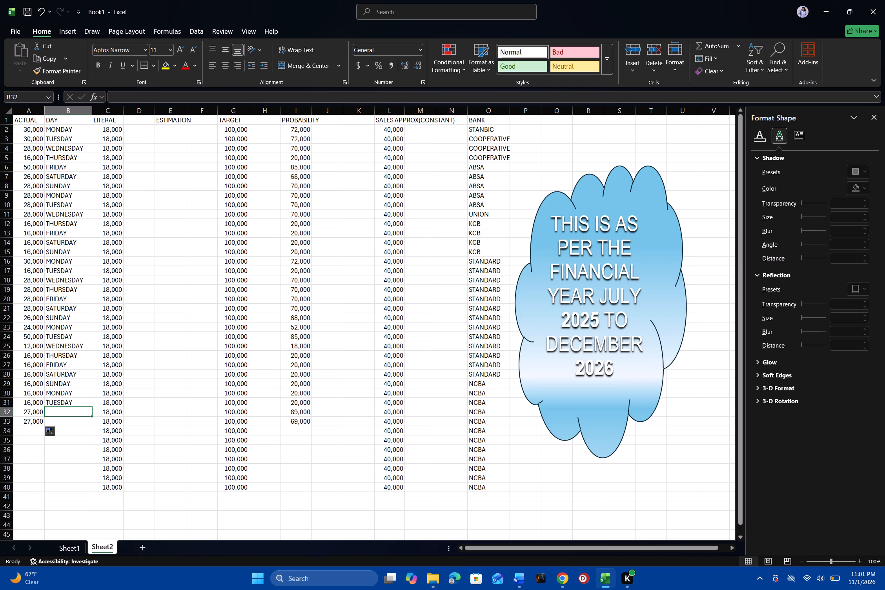
{"action": "left_click", "coordinate": [69, 414]}
{"action": "left_click", "coordinate": [67, 412]}
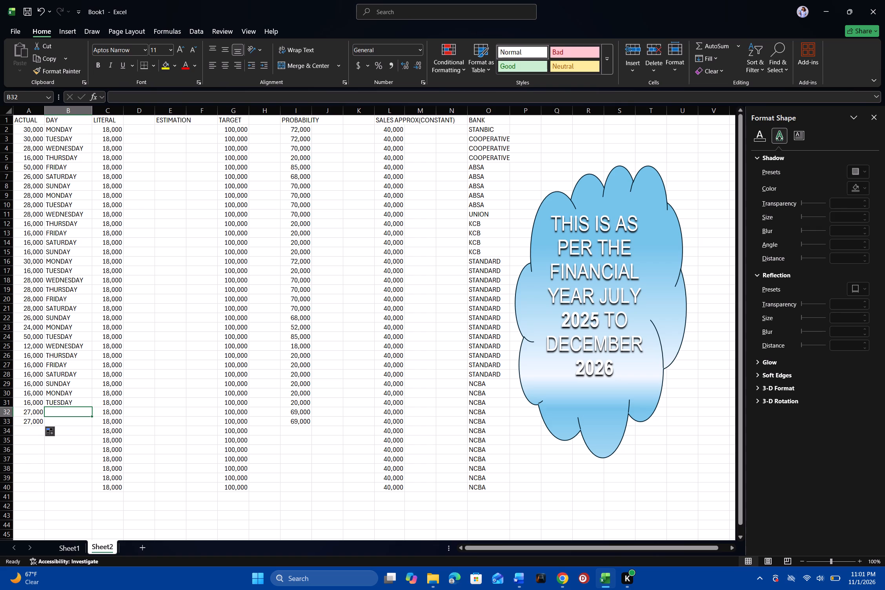
{"action": "left_click", "coordinate": [67, 412]}
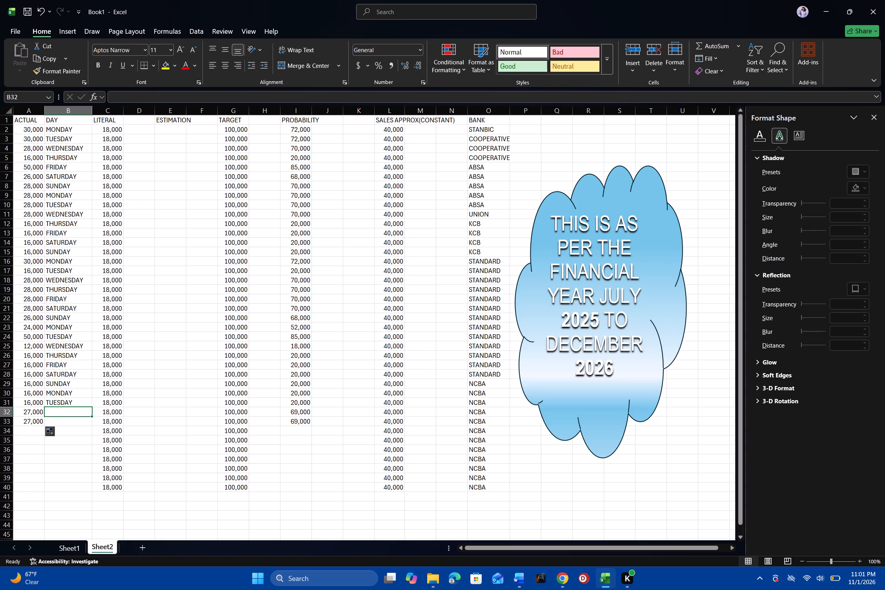
{"action": "left_click", "coordinate": [57, 410]}
{"action": "type", "text": "WED"}
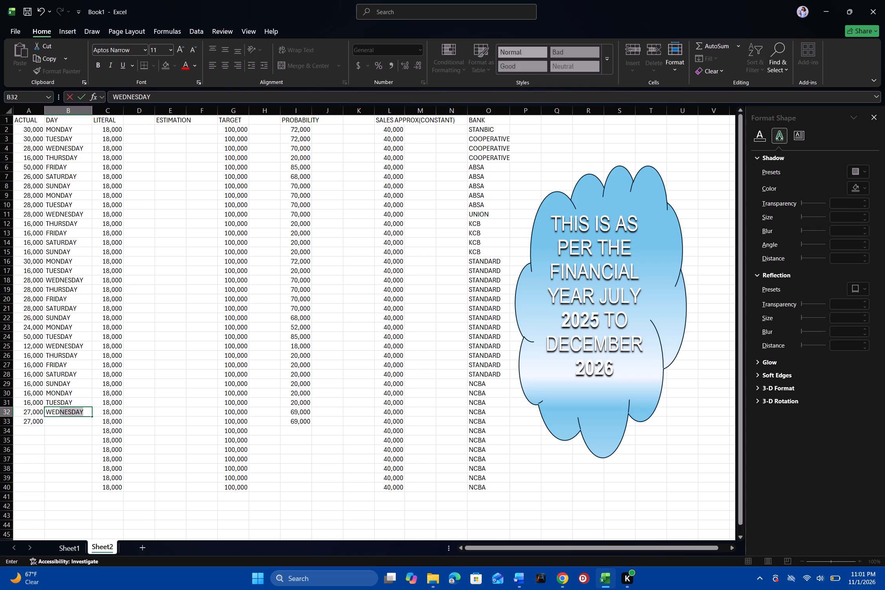
{"action": "key", "text": "n"}
{"action": "type", "text": "ESDA"}
{"action": "key", "text": "y"}
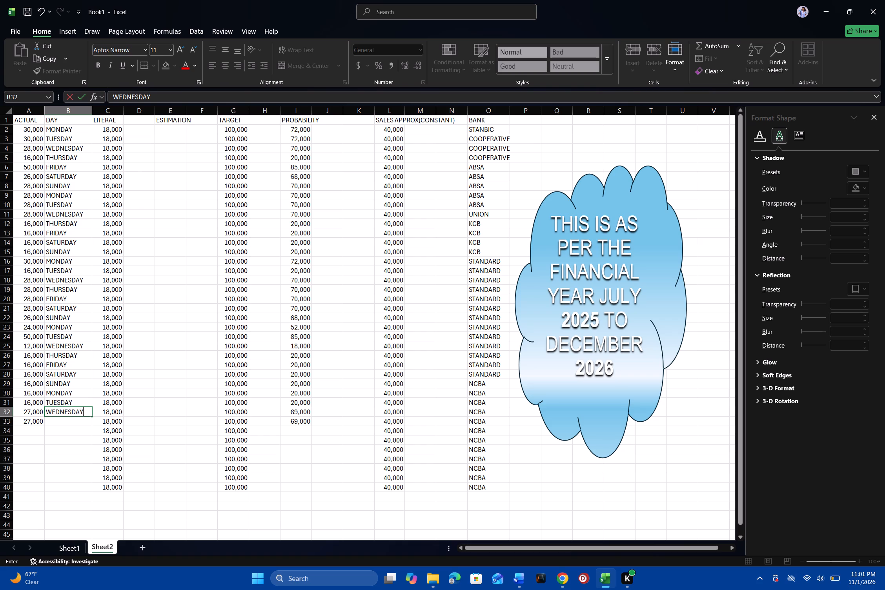
{"action": "left_click", "coordinate": [57, 419]}
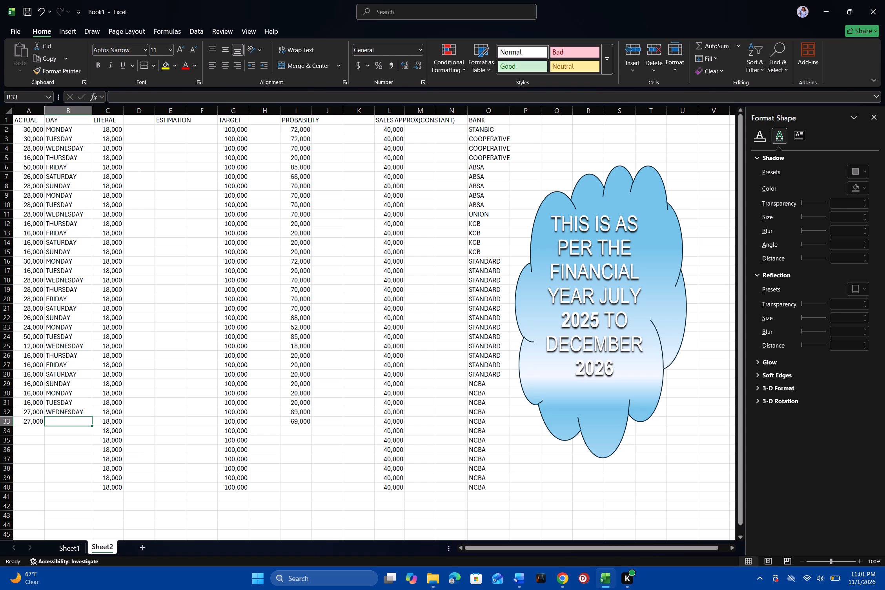
{"action": "type", "text": "THU"}
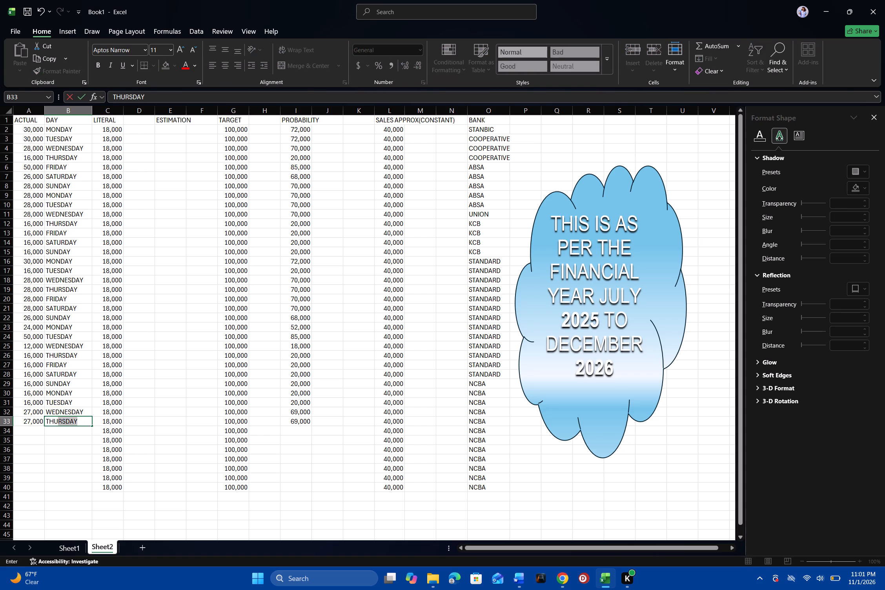
{"action": "key", "text": "r"}
{"action": "type", "text": "SDAY"}
Enter 37,000 in the ACTUAL column at A34 and fill it down to A36.
{"action": "left_click", "coordinate": [29, 429]}
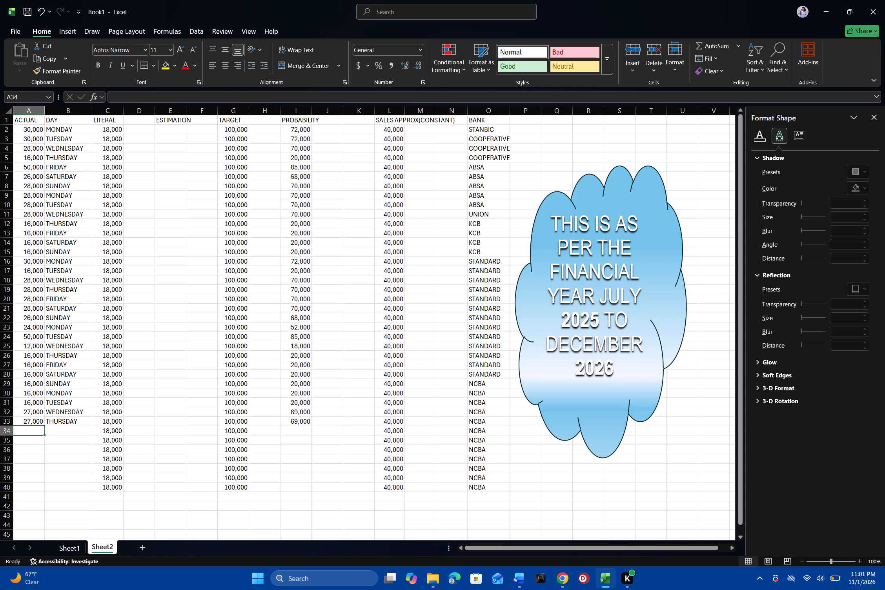
{"action": "type", "text": "37,00"}
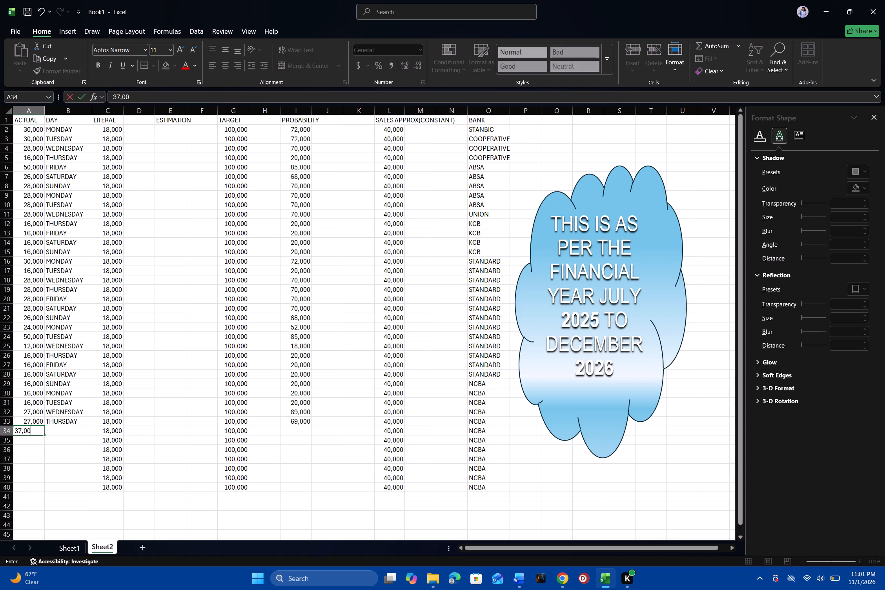
{"action": "key", "text": "0"}
{"action": "left_click_drag", "start_coordinate": [44, 435], "coordinate": [49, 455]}
{"action": "left_click_drag", "start_coordinate": [44, 435], "coordinate": [47, 457]}
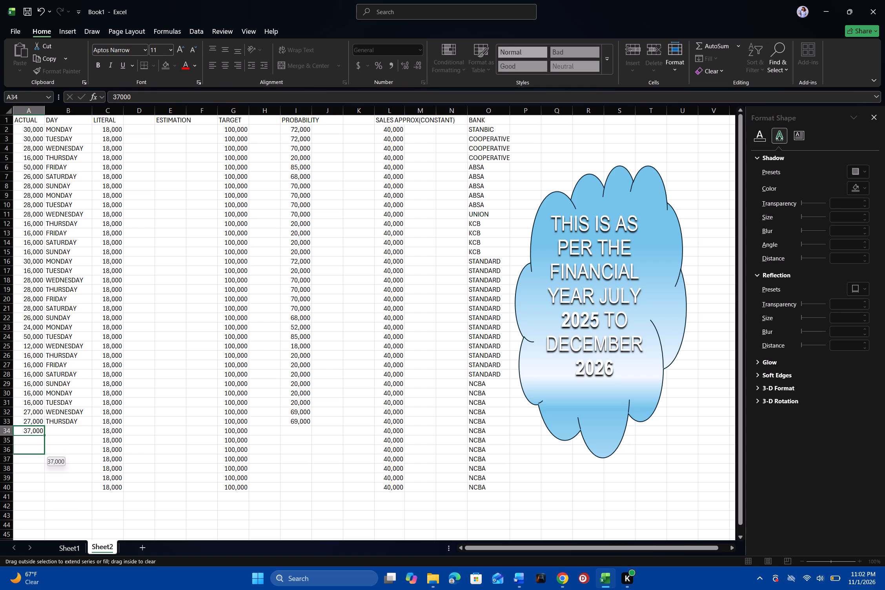
{"action": "left_click_drag", "start_coordinate": [47, 457], "coordinate": [46, 457]}
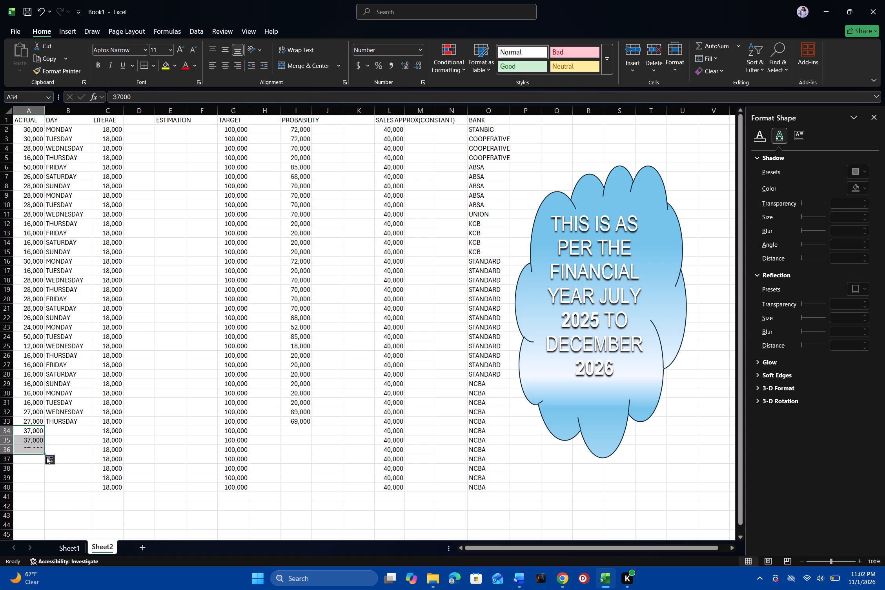
Enter FRIDAY, SATURDAY and SUNDAY in the DAY column at B34 to B36.
{"action": "left_click", "coordinate": [50, 430]}
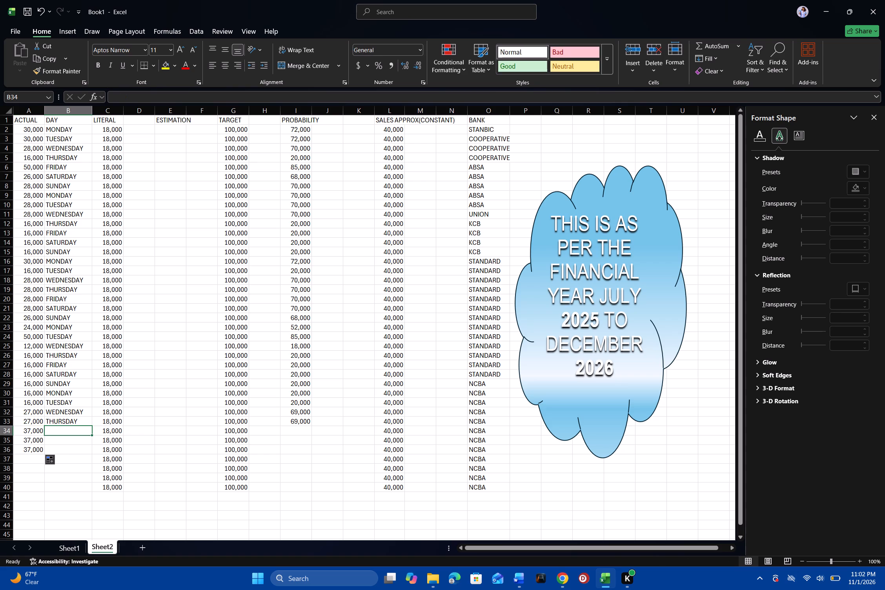
{"action": "type", "text": "FRIDAY"}
{"action": "key", "text": "Down"}
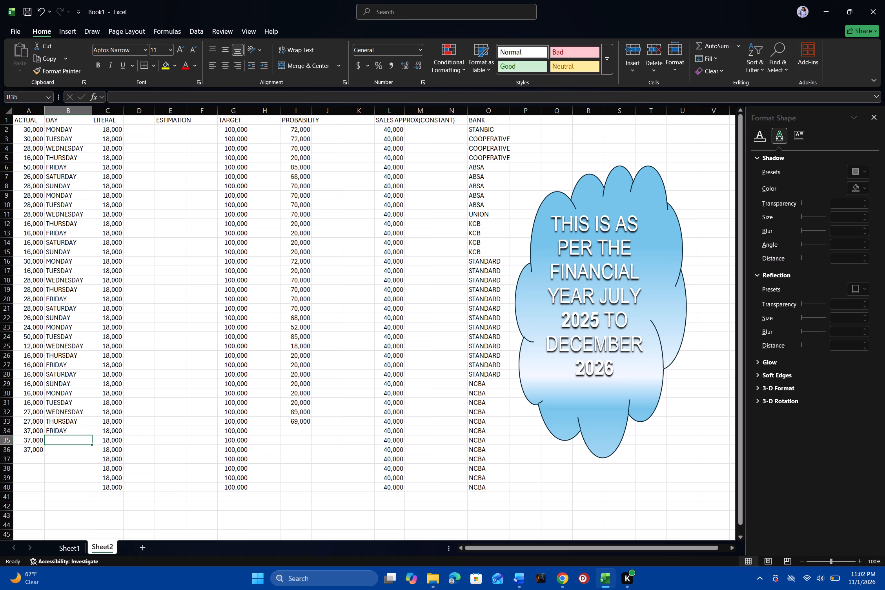
{"action": "type", "text": "SA"}
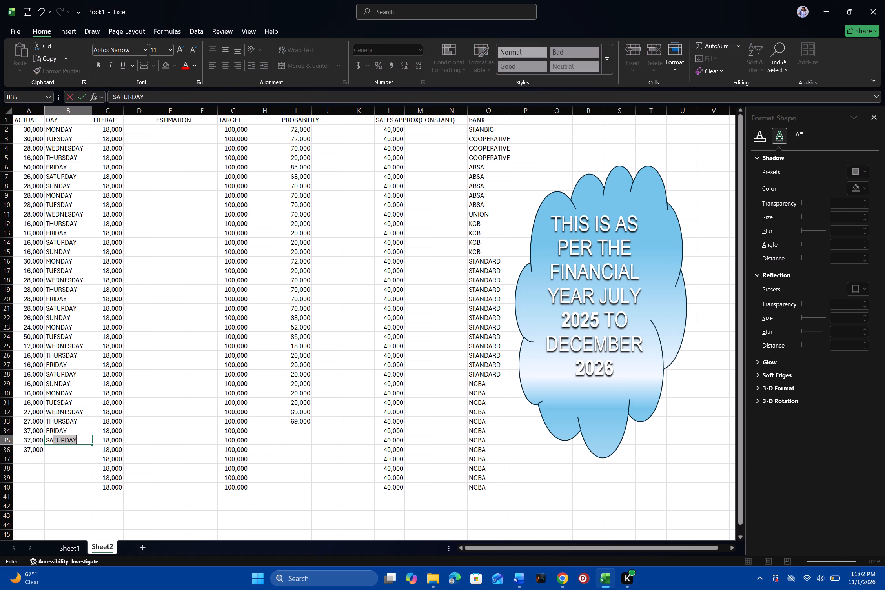
{"action": "type", "text": "TU"}
{"action": "type", "text": "RDAY"}
{"action": "left_click", "coordinate": [54, 450]}
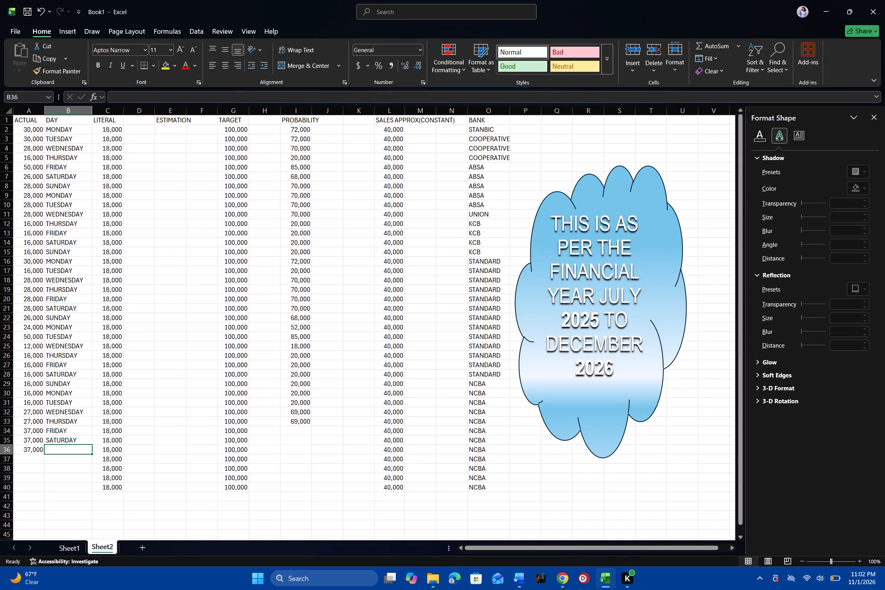
{"action": "key", "text": "s"}
{"action": "type", "text": "UN"}
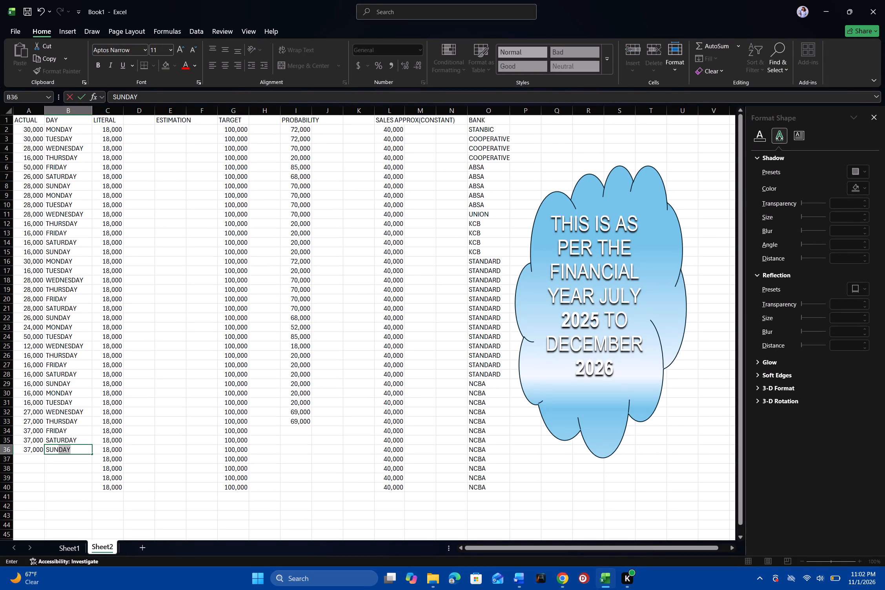
{"action": "type", "text": "DA6"}
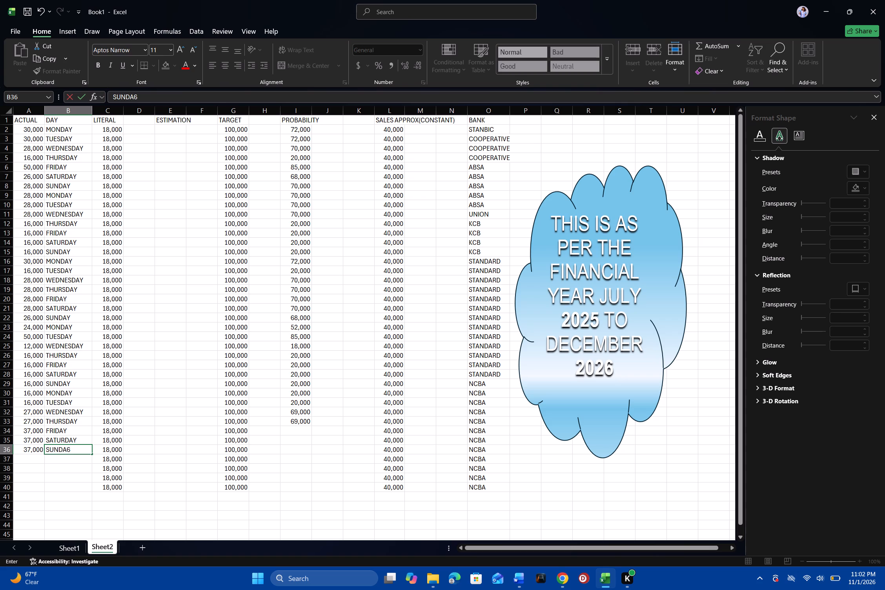
{"action": "key", "text": "BackSpace"}
{"action": "key", "text": "y"}
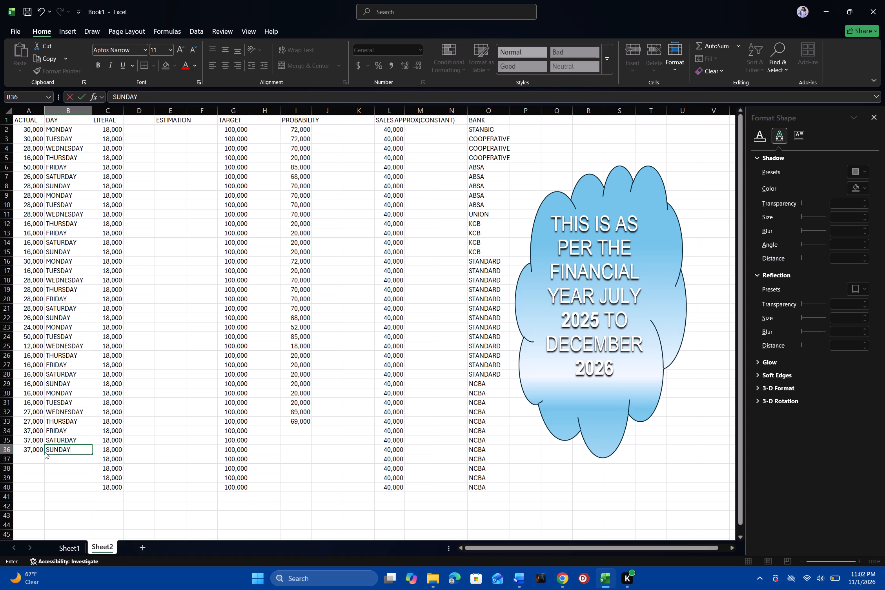
Enter MONDAY, TUESDAY, WEDNESDAY and THURSDAY in the DAY column at B37 to B40.
{"action": "left_click", "coordinate": [47, 456]}
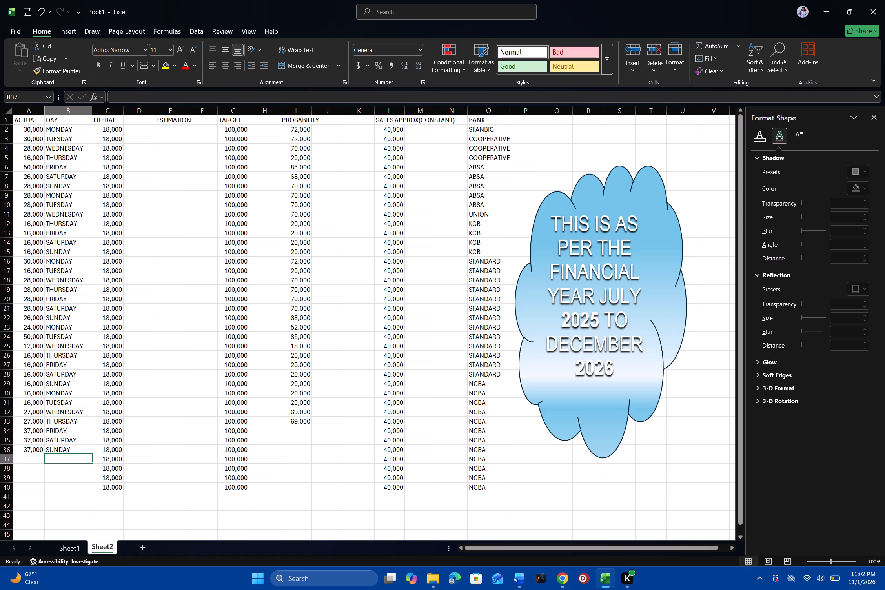
{"action": "type", "text": "MONDAY"}
{"action": "key", "text": "Down"}
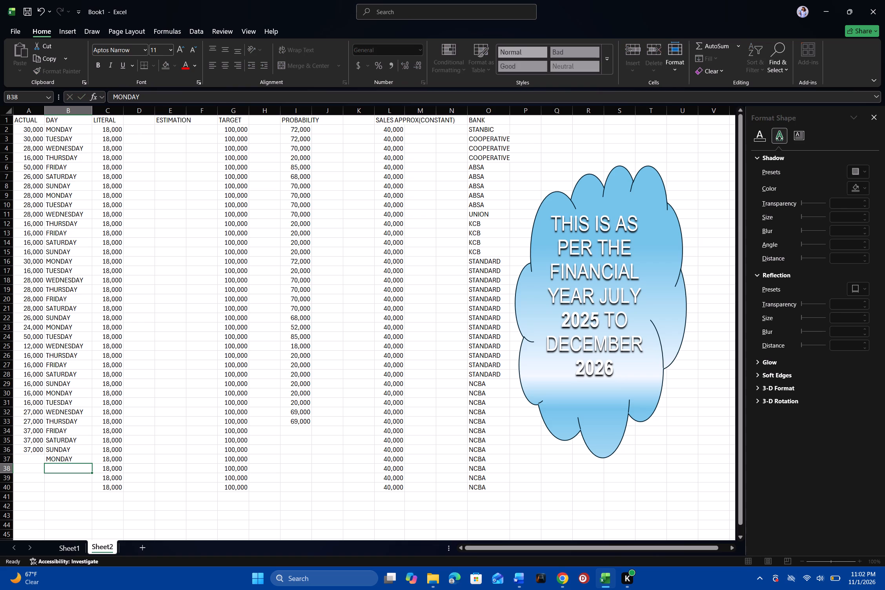
{"action": "type", "text": "TUESDA"}
{"action": "key", "text": "Down"}
{"action": "type", "text": "WEDN"}
{"action": "type", "text": "ESDA"}
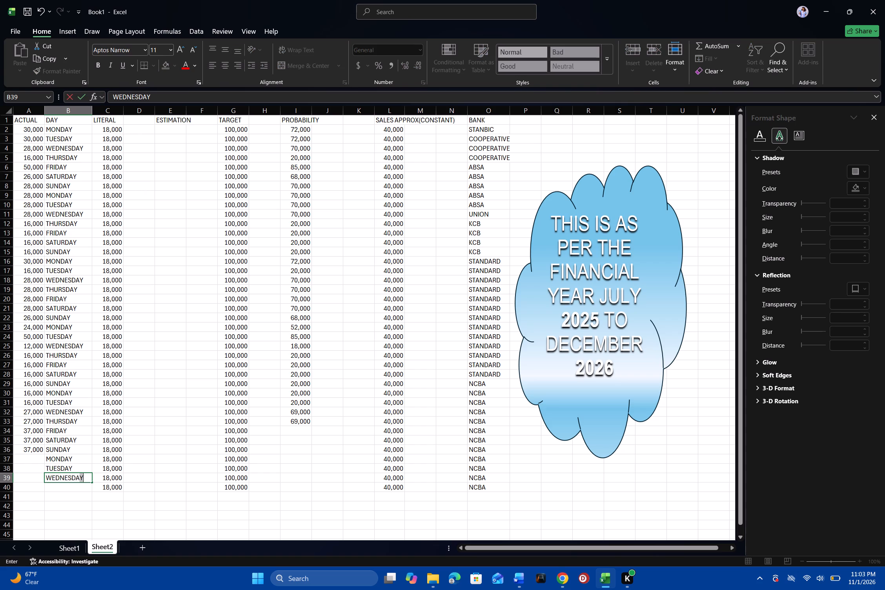
{"action": "key", "text": "y"}
{"action": "key", "text": "Down"}
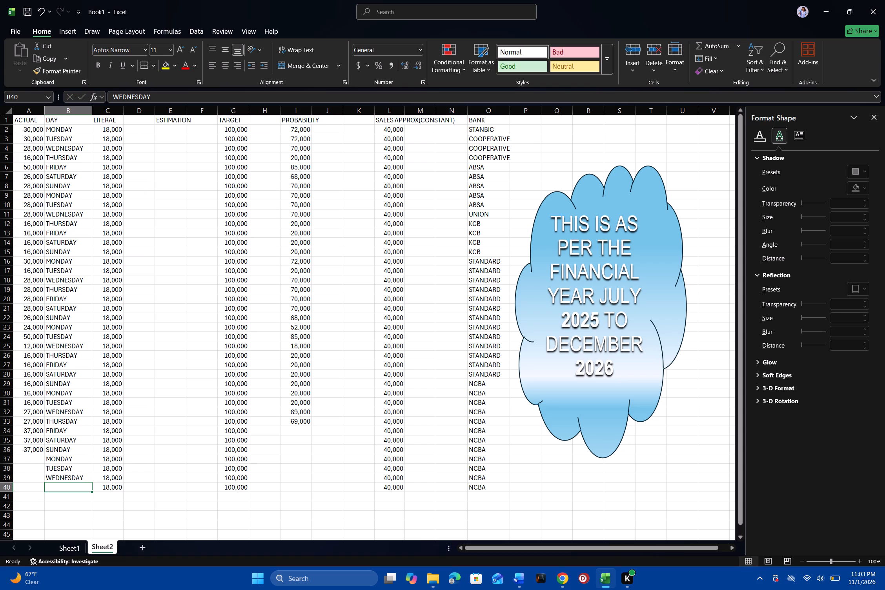
{"action": "type", "text": "THURSDAY"}
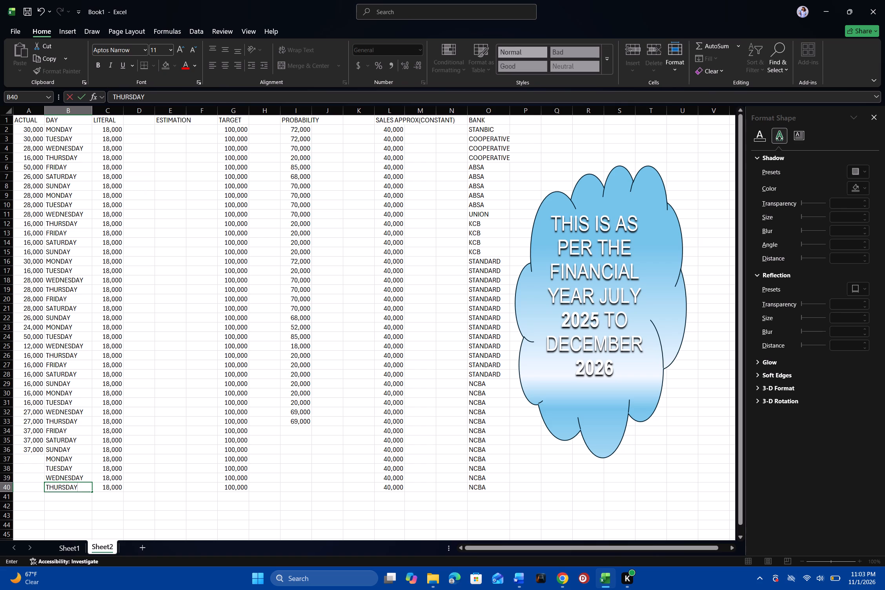
{"action": "left_click", "coordinate": [24, 462]}
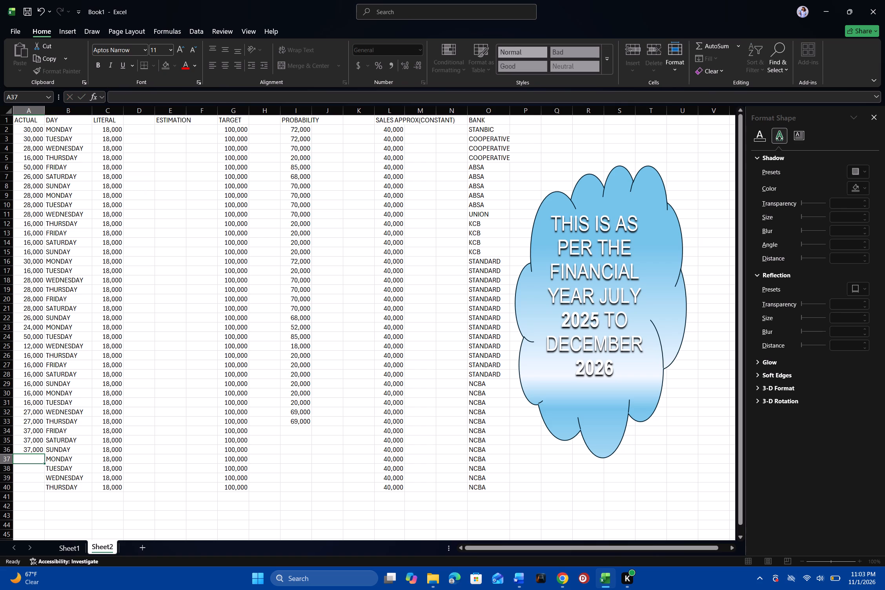
Enter 44,000, 28,000 and 24,000 in the ACTUAL column at A37, A38 and A39.
{"action": "type", "text": "44,00"}
{"action": "key", "text": "0"}
{"action": "left_click", "coordinate": [18, 472]}
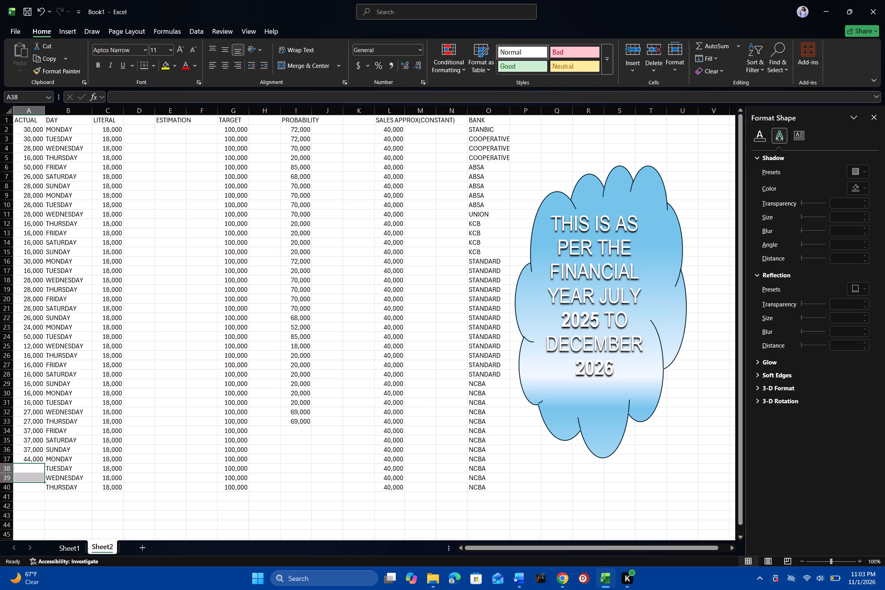
{"action": "type", "text": "28,000"}
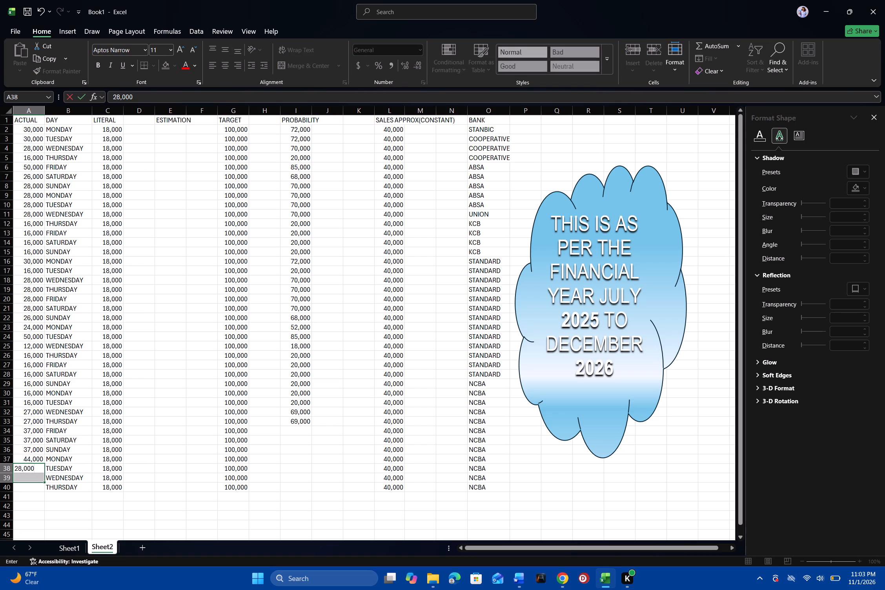
{"action": "left_click", "coordinate": [18, 481]}
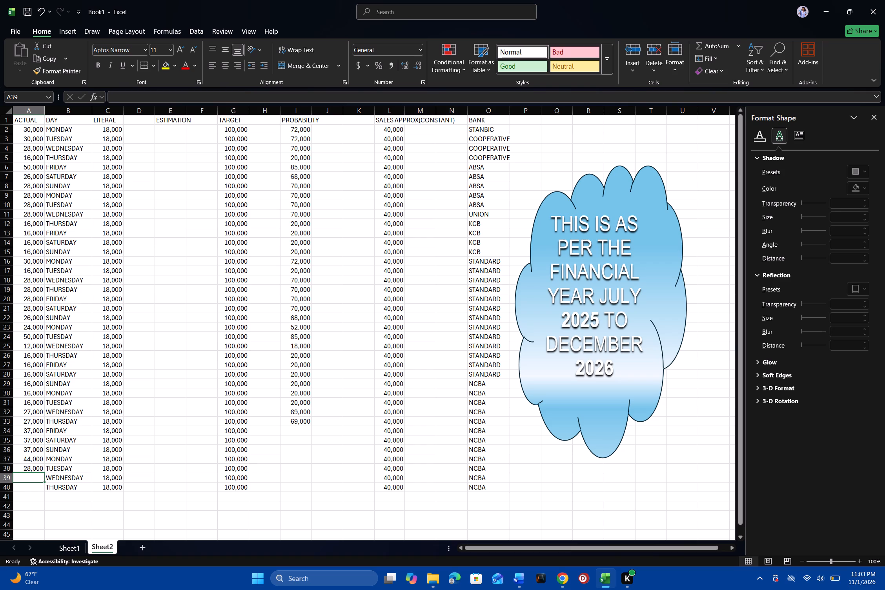
{"action": "left_click", "coordinate": [16, 481]}
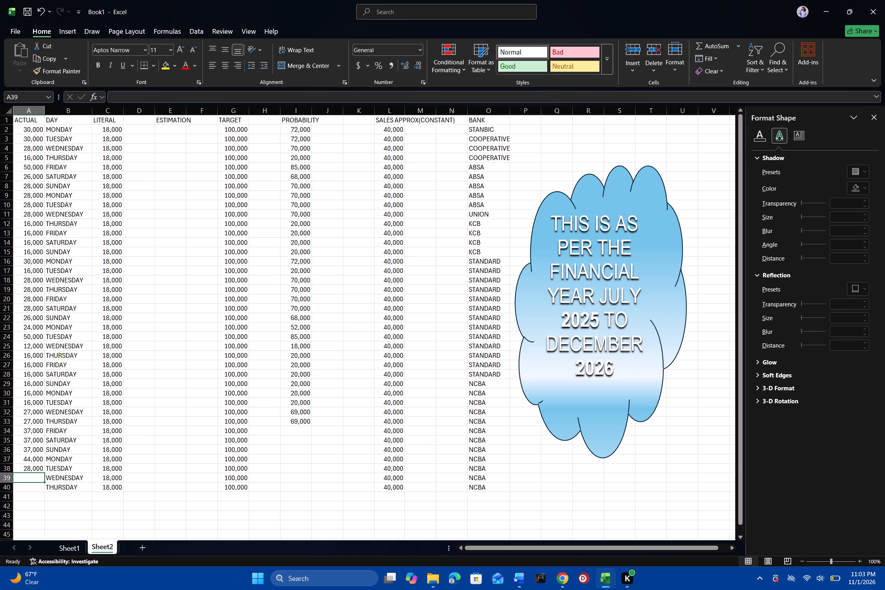
{"action": "left_click", "coordinate": [15, 478]}
{"action": "left_click", "coordinate": [18, 477]}
{"action": "type", "text": "24"}
{"action": "type", "text": ",000"}
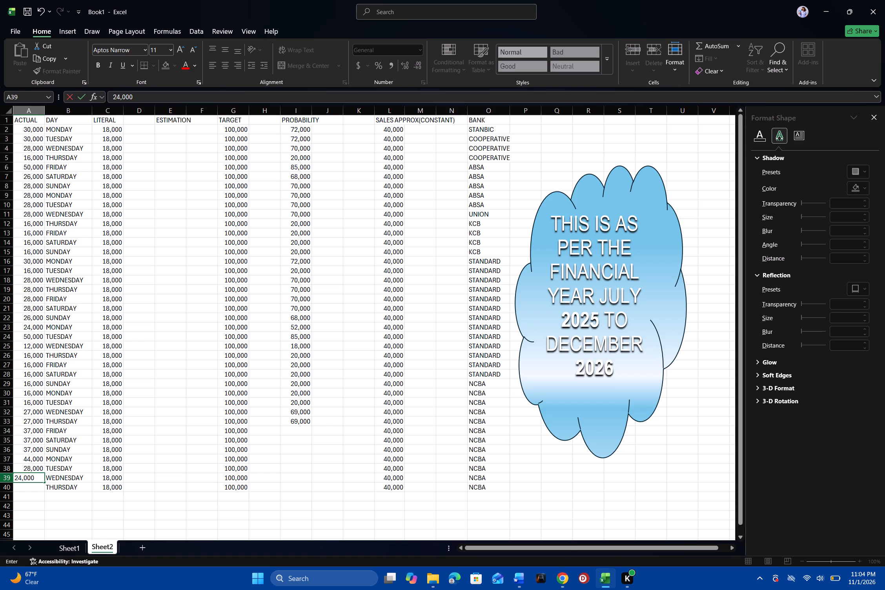
{"action": "left_click", "coordinate": [40, 481]}
{"action": "left_click", "coordinate": [42, 477]}
Enter FRIDAY, SATURDAY and SUNDAY in the DAY column at B41 to B43.
{"action": "left_click", "coordinate": [53, 497]}
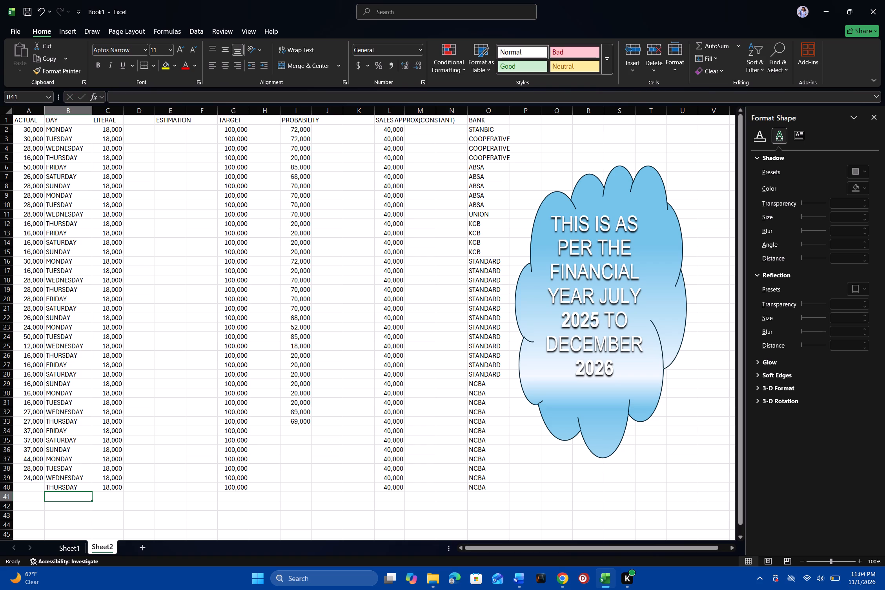
{"action": "type", "text": "FRIDAY"}
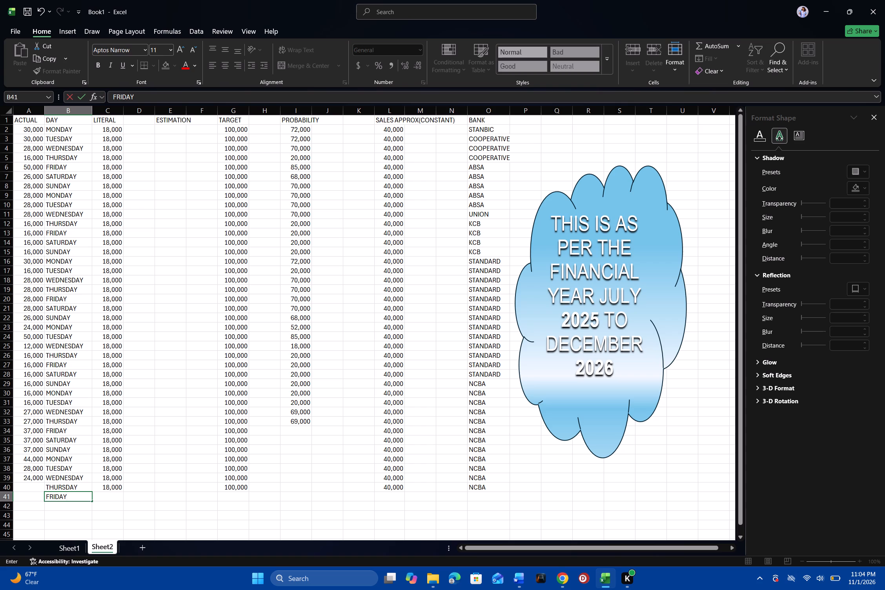
{"action": "key", "text": "Down"}
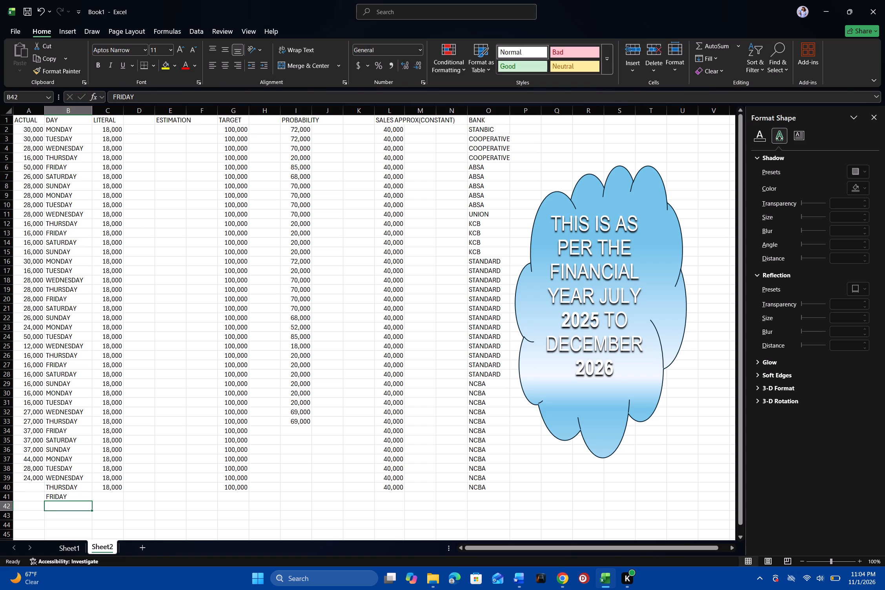
{"action": "type", "text": "SATURDAY"}
{"action": "key", "text": "Down"}
{"action": "type", "text": "SUNDAY"}
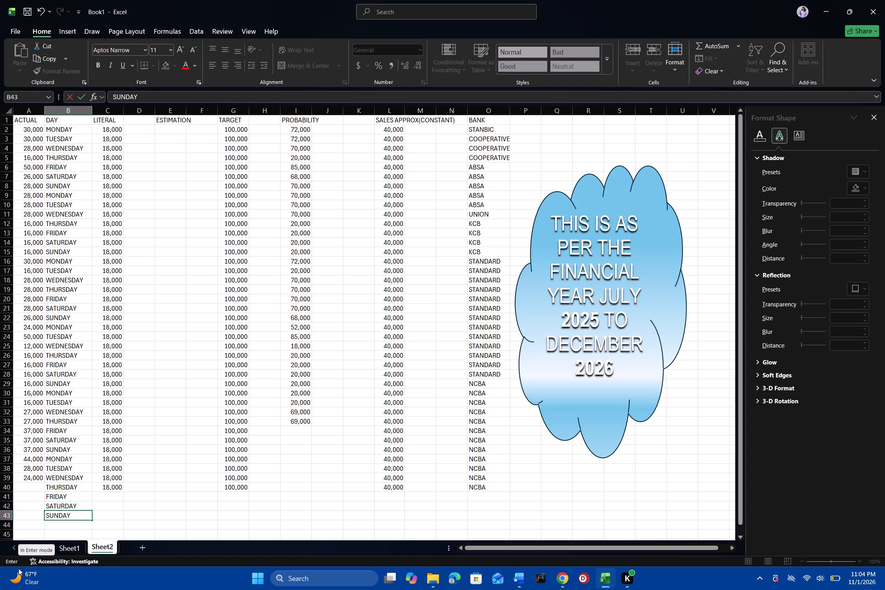
{"action": "left_click", "coordinate": [33, 486]}
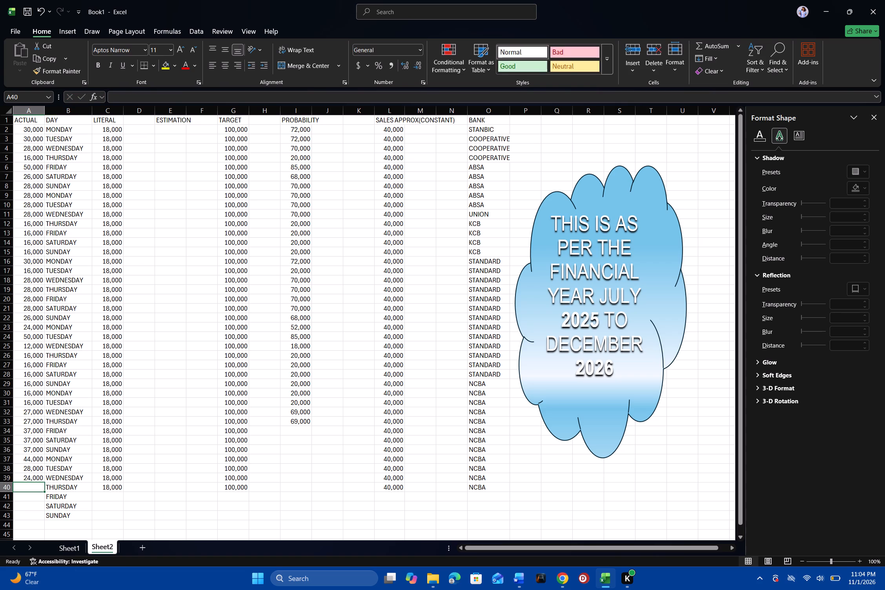
{"action": "left_click", "coordinate": [105, 499]}
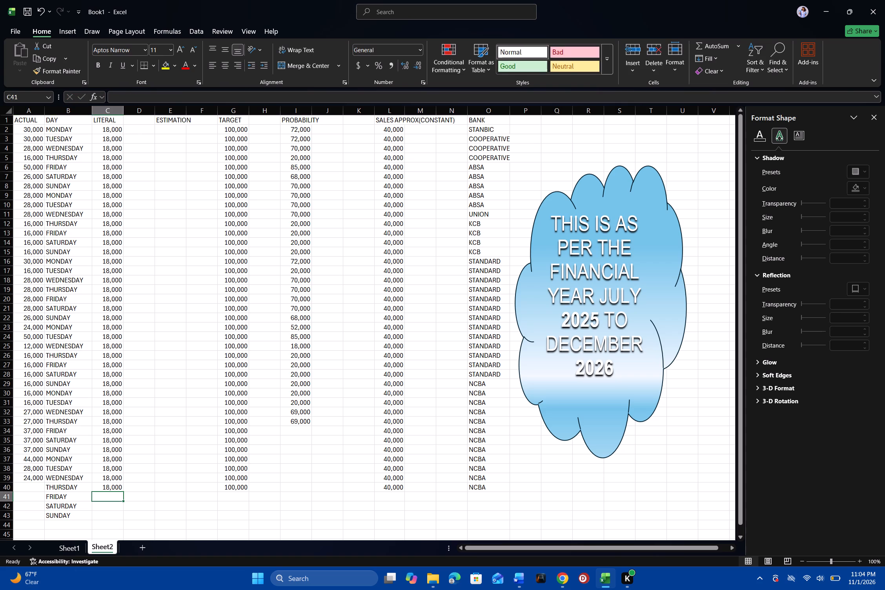
Enter KCB in the BANK column at O41, O42 and O43.
{"action": "left_click", "coordinate": [479, 495]}
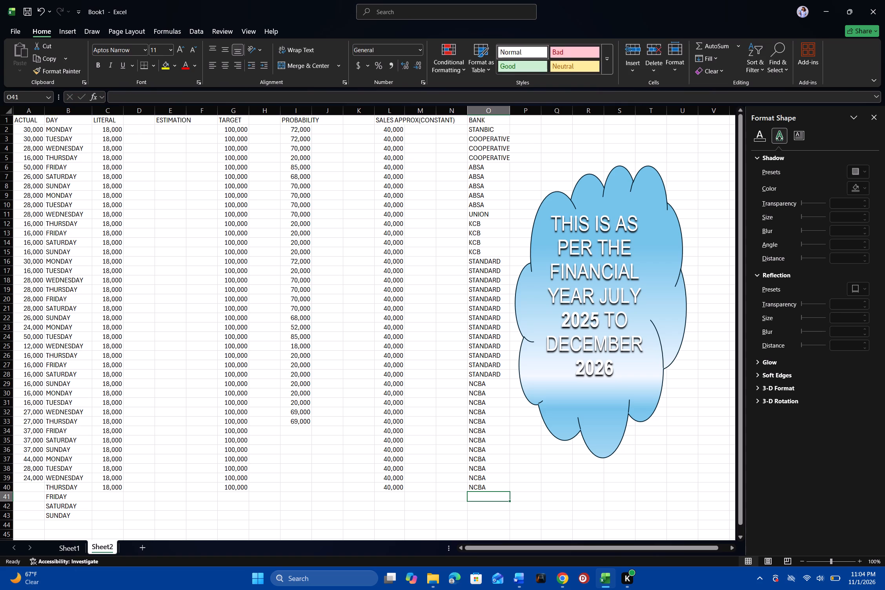
{"action": "type", "text": "KCB"}
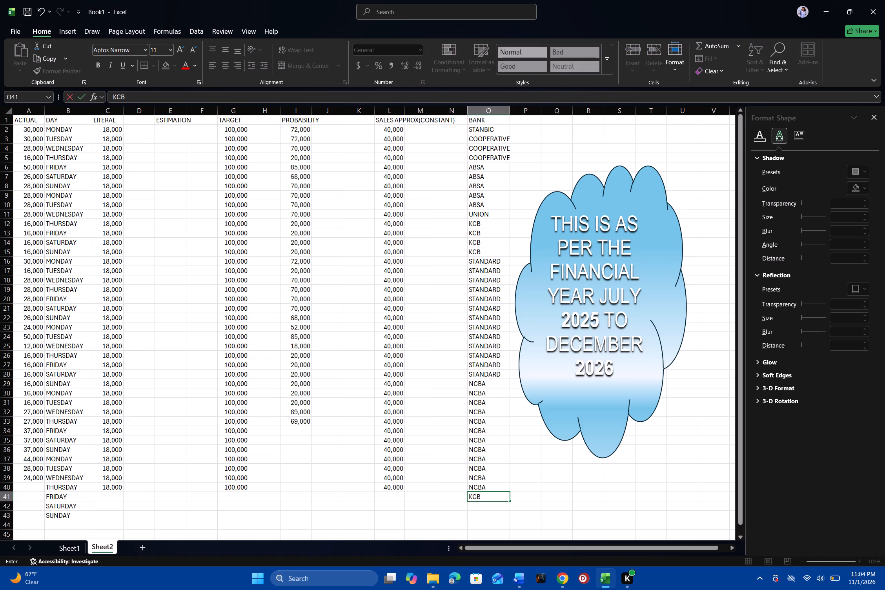
{"action": "left_click", "coordinate": [486, 505]}
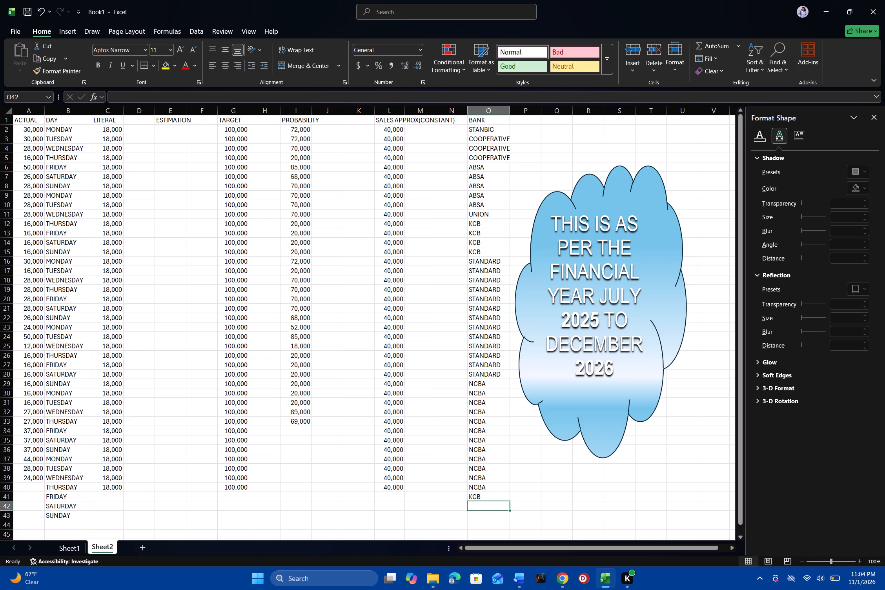
{"action": "key", "text": "k"}
{"action": "type", "text": "CB"}
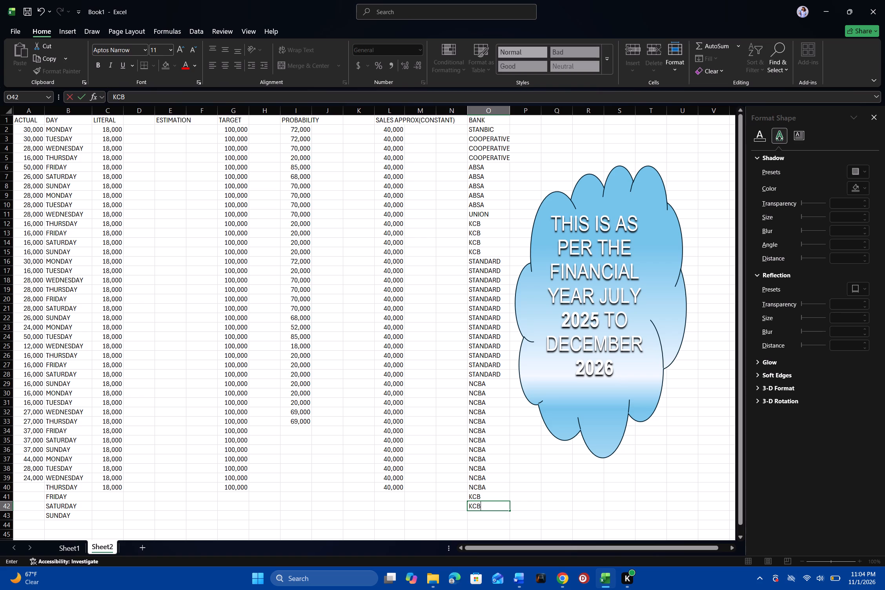
{"action": "left_click", "coordinate": [478, 517]}
{"action": "type", "text": "KCB"}
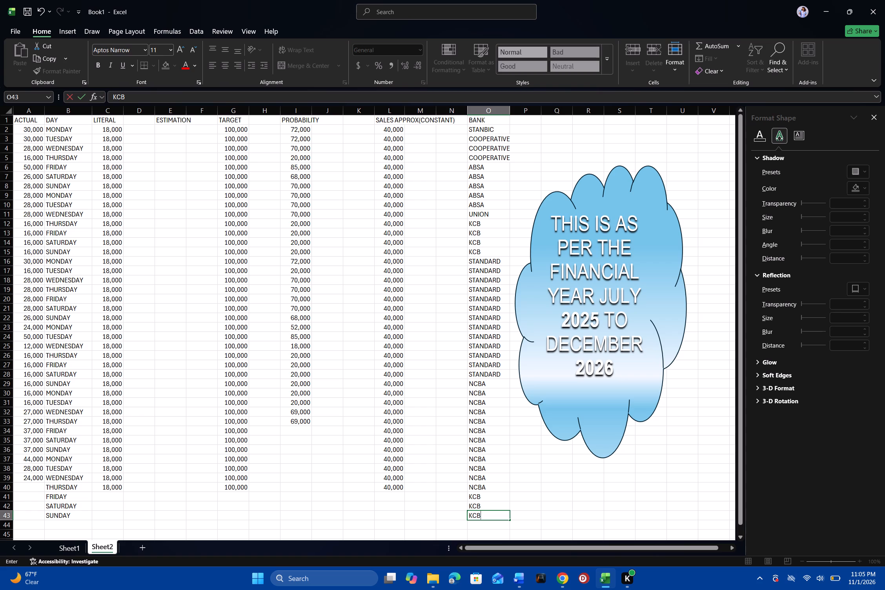
{"action": "left_click", "coordinate": [287, 433]}
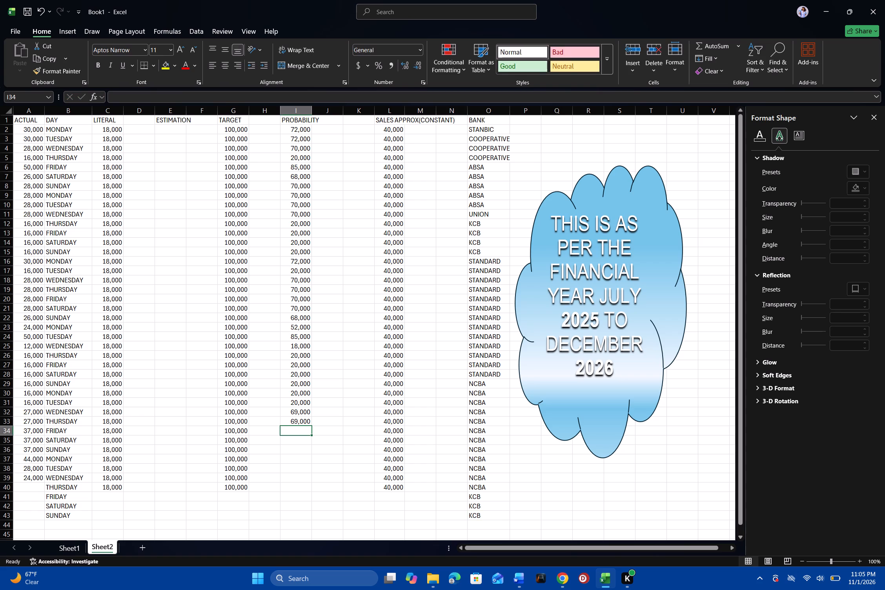
Fill the LITERAL column's 18,000 value from C40 down to C43.
{"action": "left_click", "coordinate": [104, 498]}
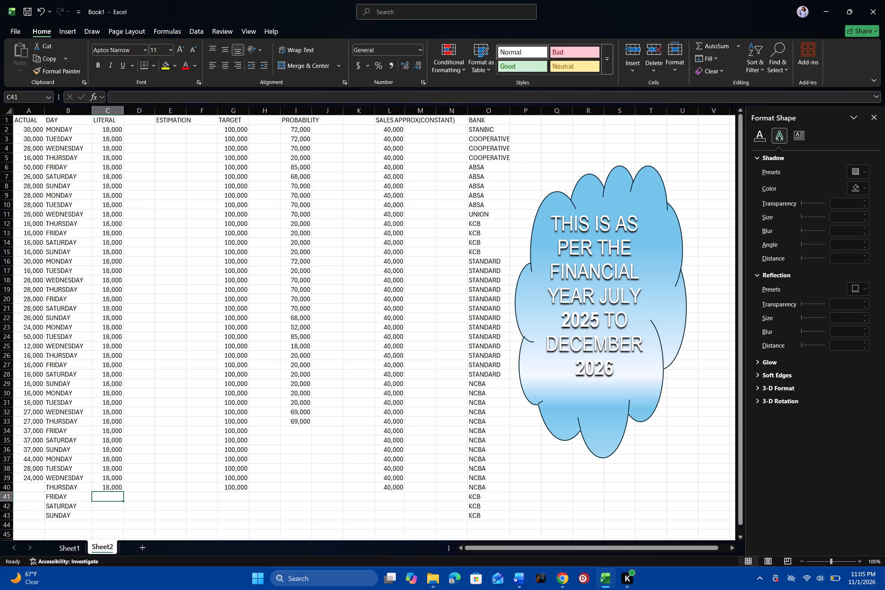
{"action": "left_click", "coordinate": [114, 488]}
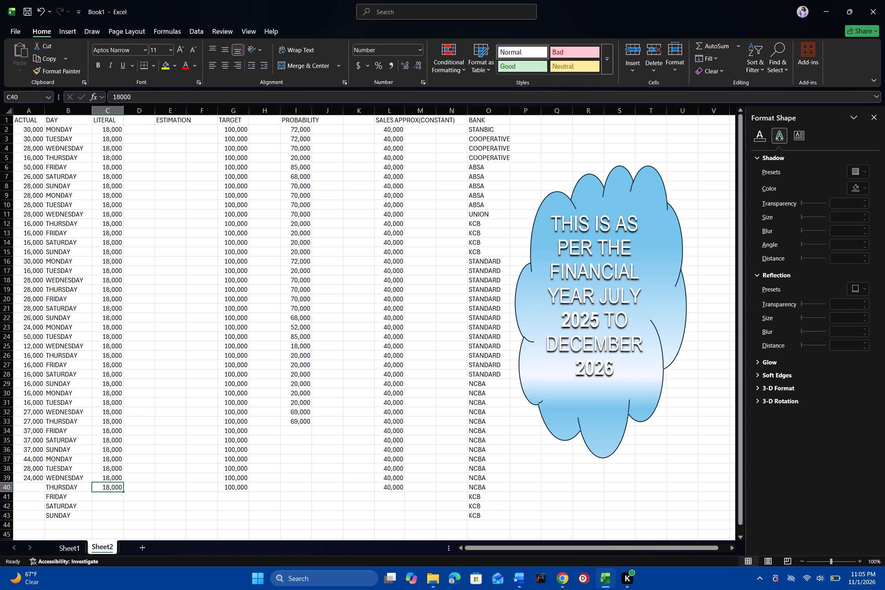
{"action": "left_click_drag", "start_coordinate": [123, 491], "coordinate": [127, 517]}
{"action": "left_click", "coordinate": [137, 504]}
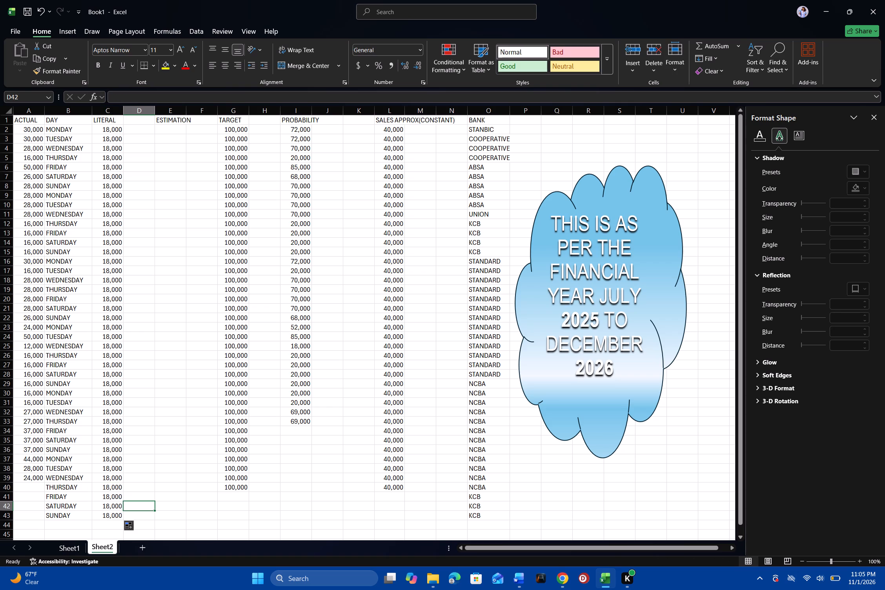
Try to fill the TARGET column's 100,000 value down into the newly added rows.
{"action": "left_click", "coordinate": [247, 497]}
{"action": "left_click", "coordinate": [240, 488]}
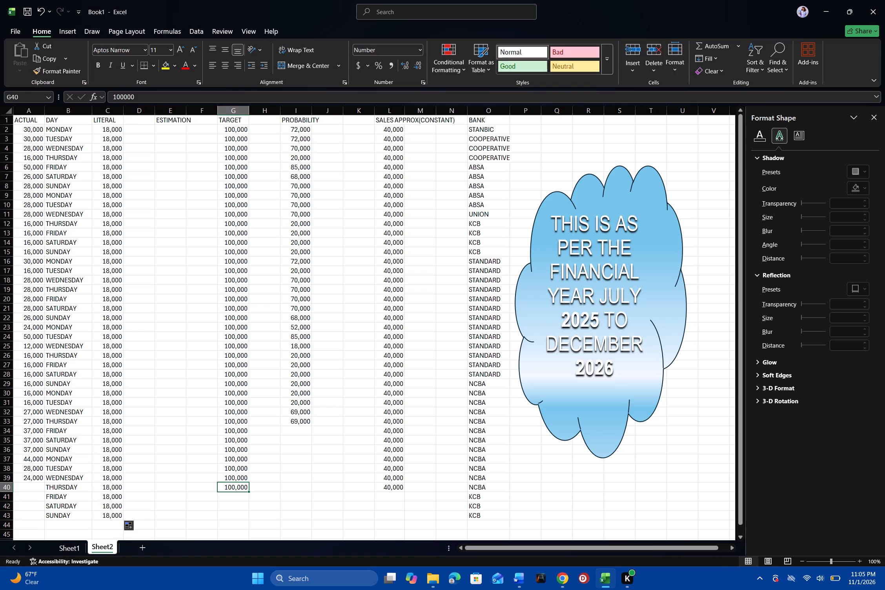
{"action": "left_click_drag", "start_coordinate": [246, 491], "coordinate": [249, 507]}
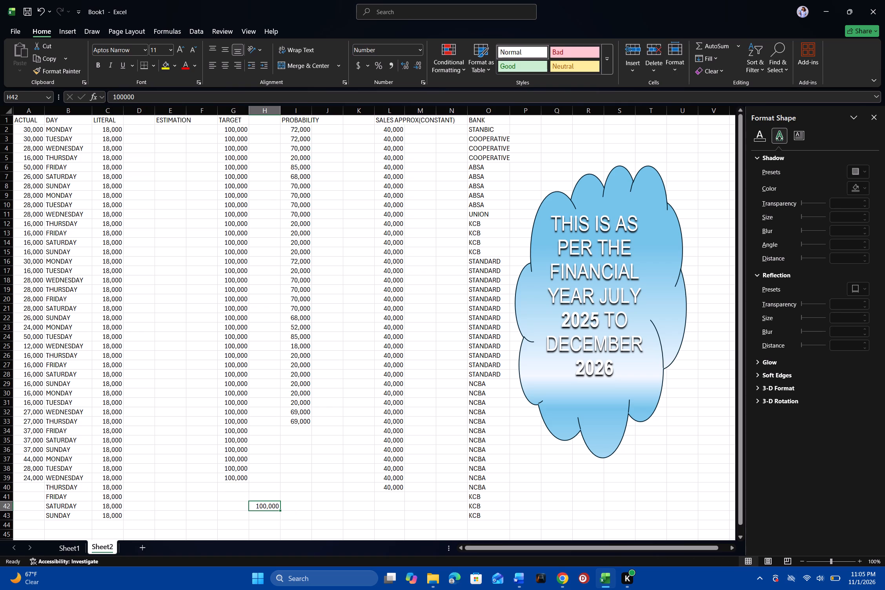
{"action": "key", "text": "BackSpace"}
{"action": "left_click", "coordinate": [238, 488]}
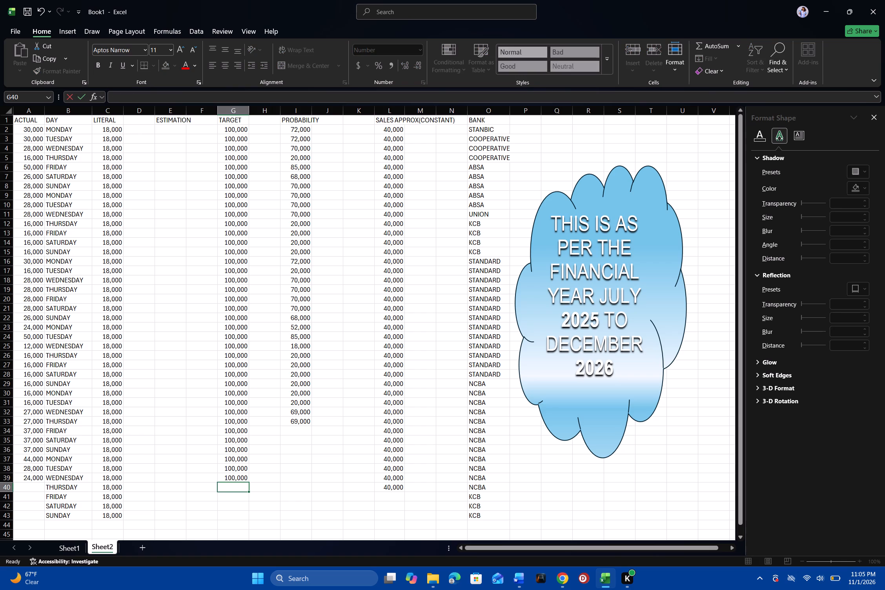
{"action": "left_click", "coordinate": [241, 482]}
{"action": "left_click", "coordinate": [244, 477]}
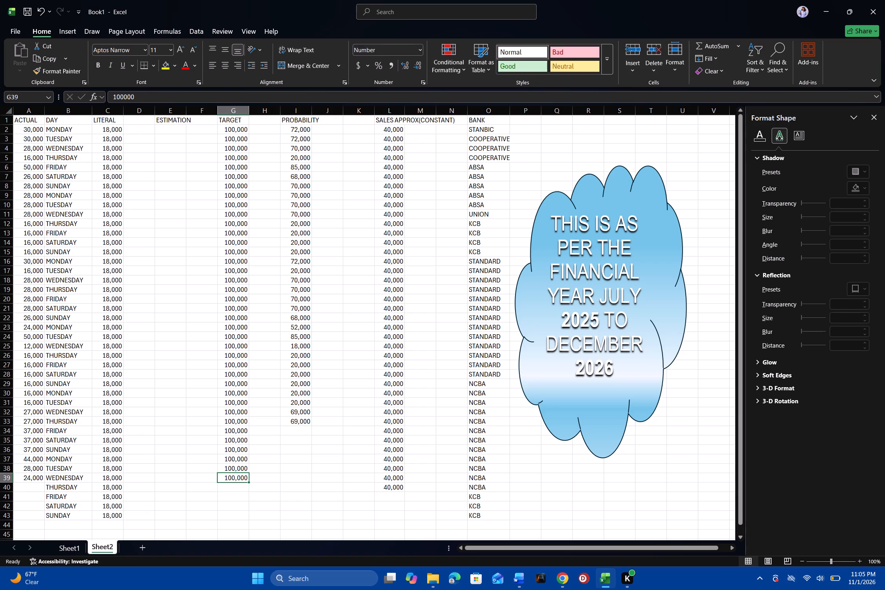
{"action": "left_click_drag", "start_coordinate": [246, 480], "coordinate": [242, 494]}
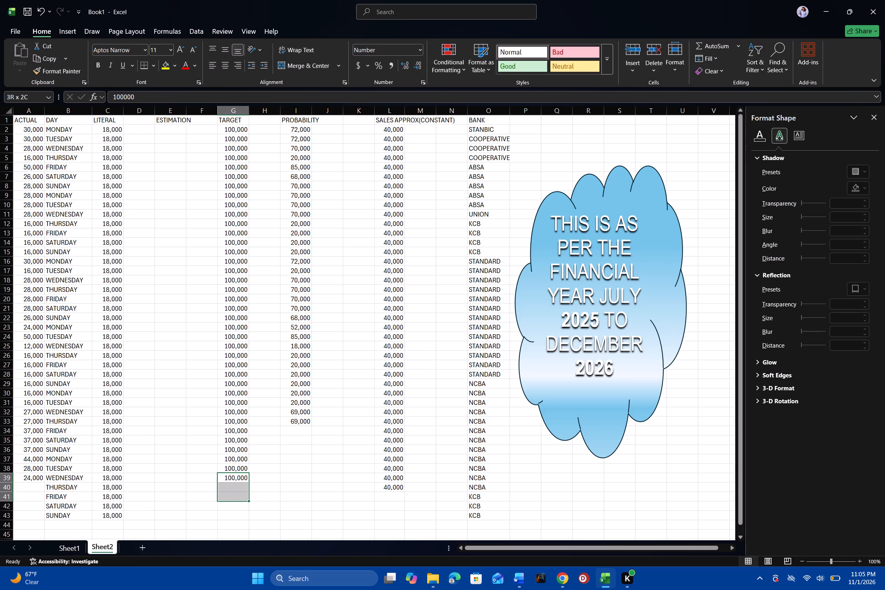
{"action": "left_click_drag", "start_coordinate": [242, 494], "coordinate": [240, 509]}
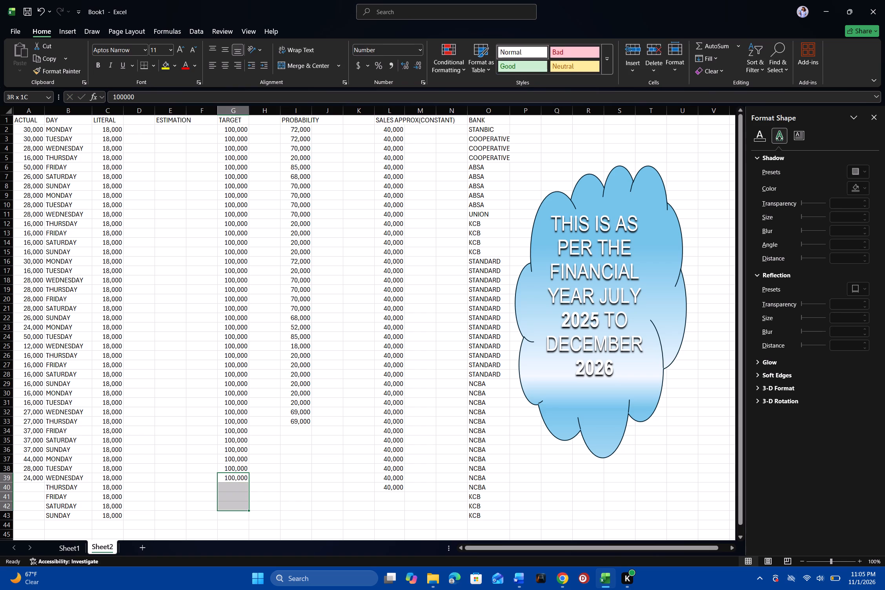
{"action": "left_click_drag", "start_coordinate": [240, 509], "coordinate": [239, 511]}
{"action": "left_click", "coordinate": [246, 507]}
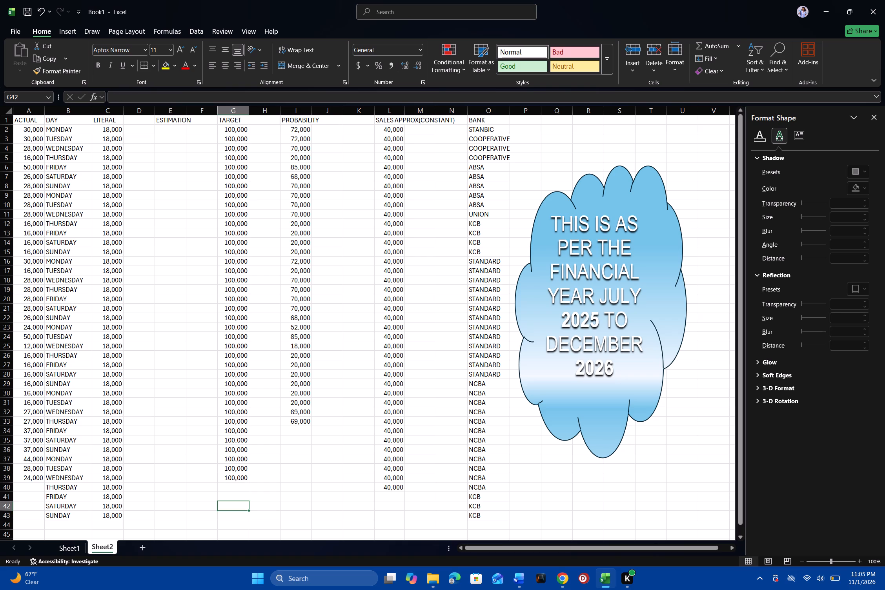
Fill the TARGET column's 100,000 value from G39 down to G43.
{"action": "left_click", "coordinate": [230, 477]}
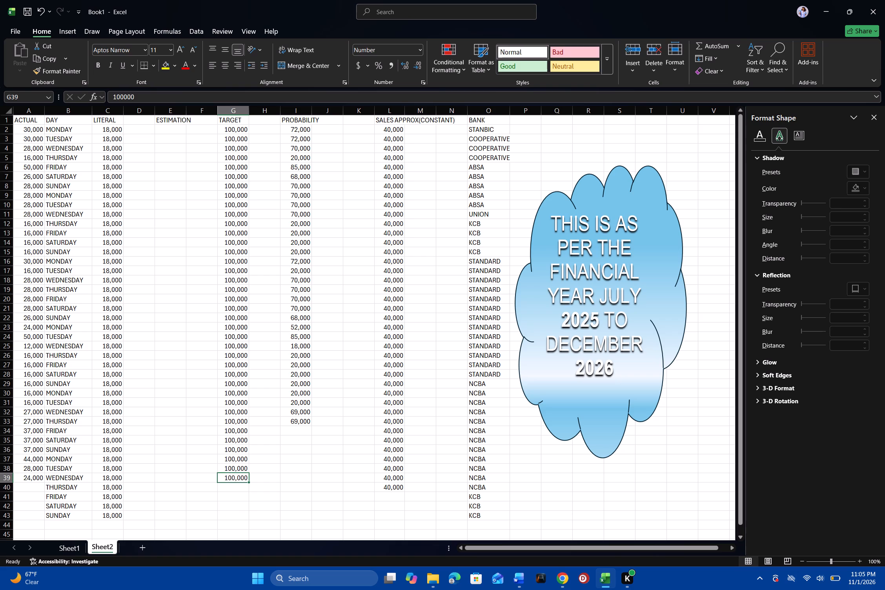
{"action": "left_click_drag", "start_coordinate": [248, 483], "coordinate": [252, 513]}
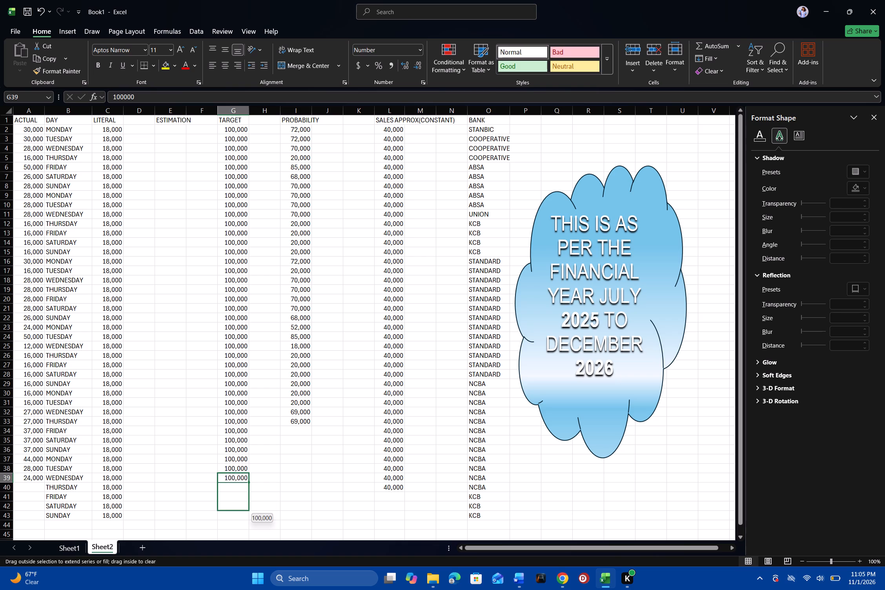
{"action": "left_click_drag", "start_coordinate": [252, 513], "coordinate": [252, 516]}
{"action": "left_click", "coordinate": [257, 490]}
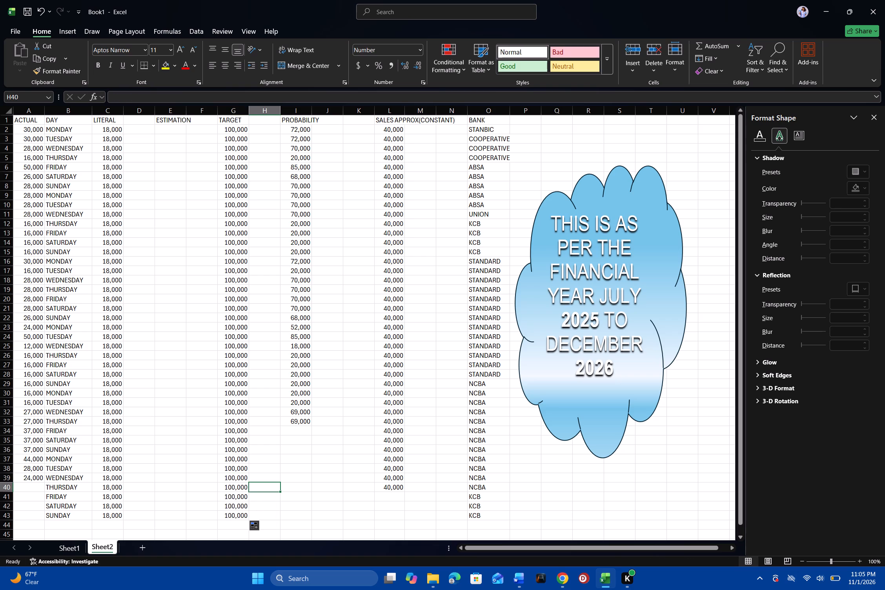
Fill the SALES APPROX(CONSTANT) column's 40,000 value from L40 down to L43.
{"action": "left_click", "coordinate": [296, 429]}
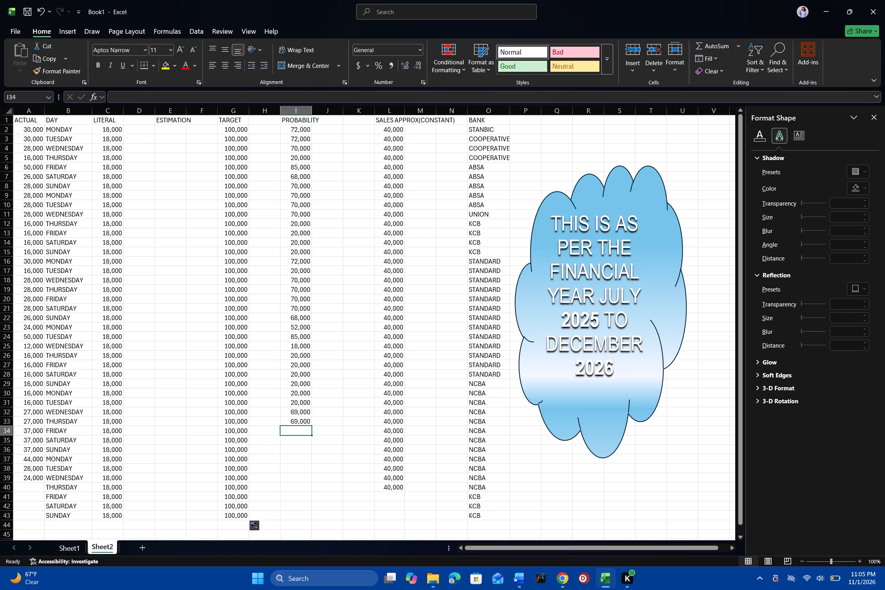
{"action": "left_click", "coordinate": [377, 488]}
{"action": "left_click_drag", "start_coordinate": [406, 493], "coordinate": [406, 515]}
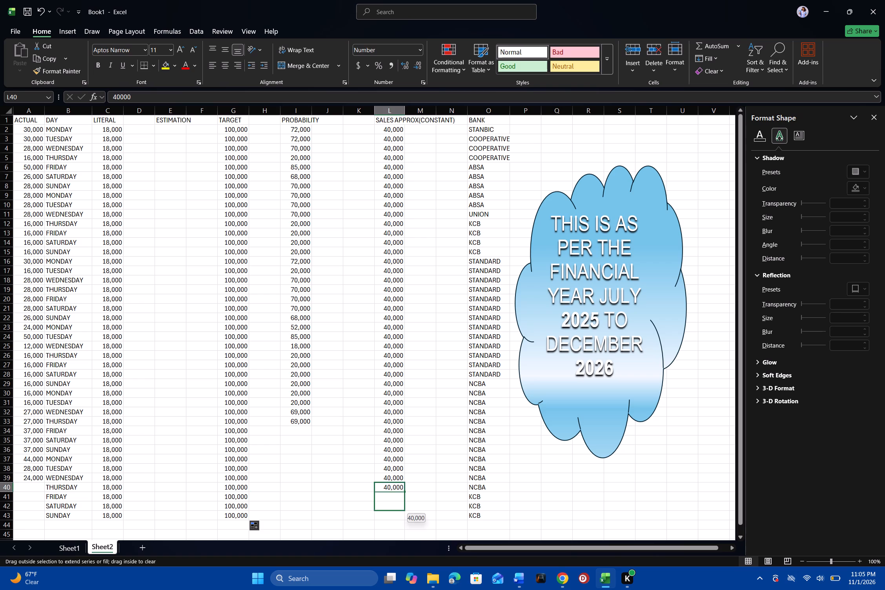
{"action": "left_click_drag", "start_coordinate": [406, 515], "coordinate": [406, 519]}
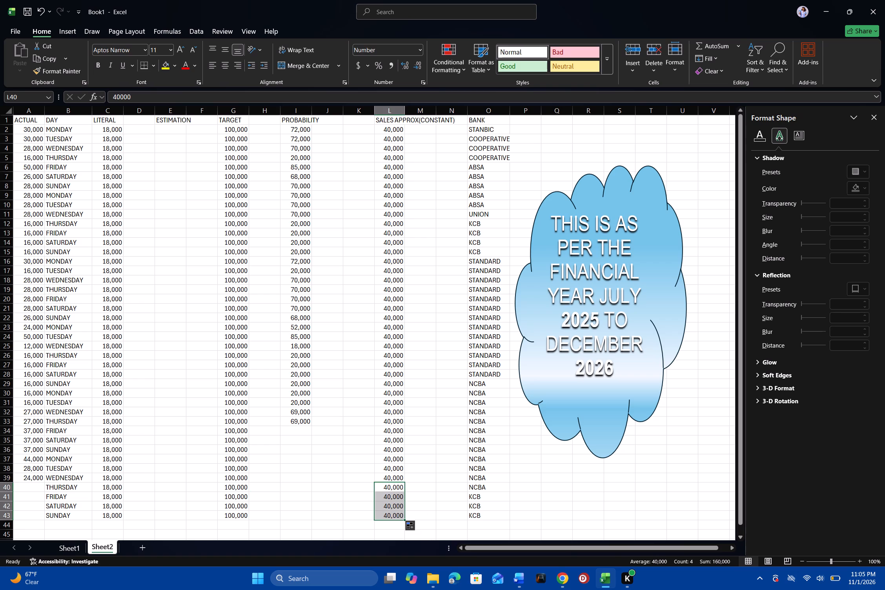
Enter 78,000 in the PROBABILITY column at I34, I35 and I36.
{"action": "left_click", "coordinate": [296, 430]}
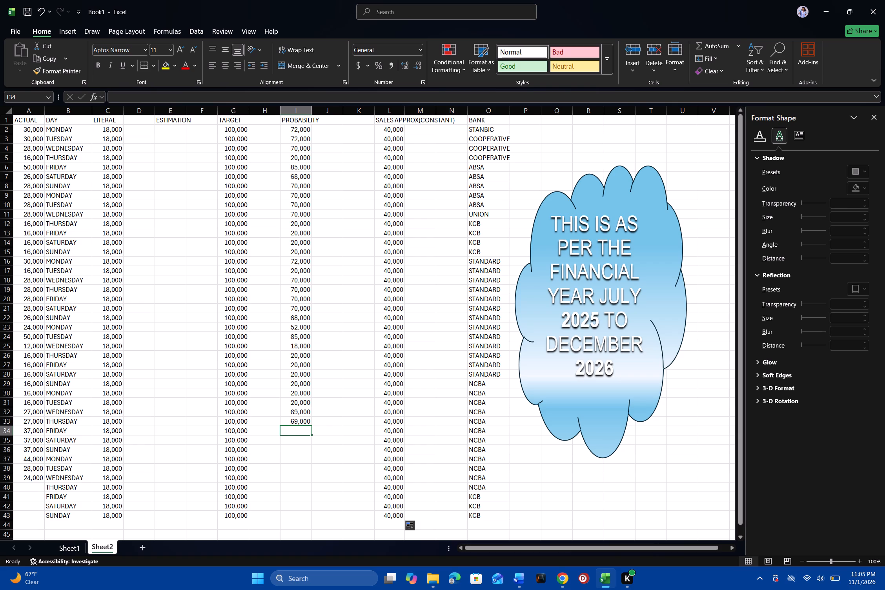
{"action": "left_click", "coordinate": [295, 432]}
{"action": "type", "text": "78,"}
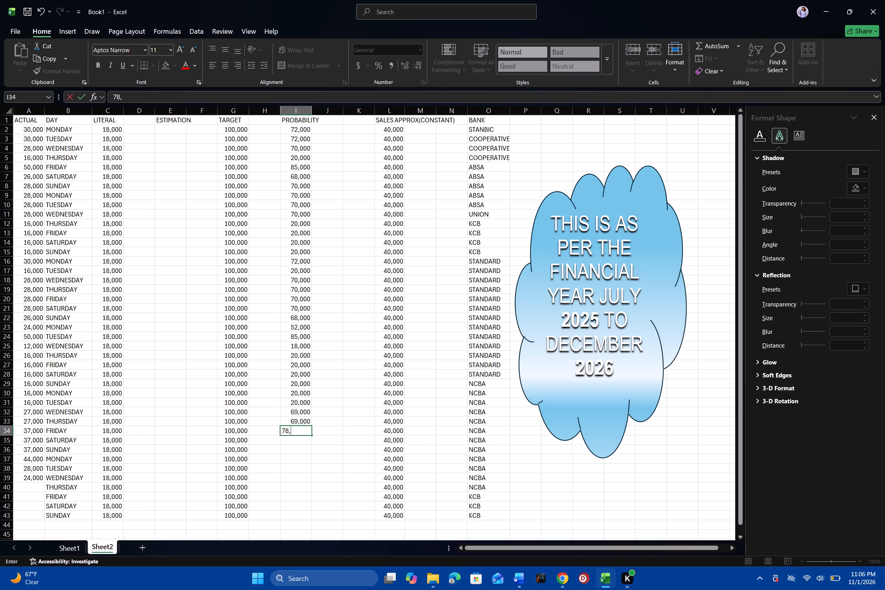
{"action": "type", "text": "000"}
{"action": "left_click", "coordinate": [304, 443]}
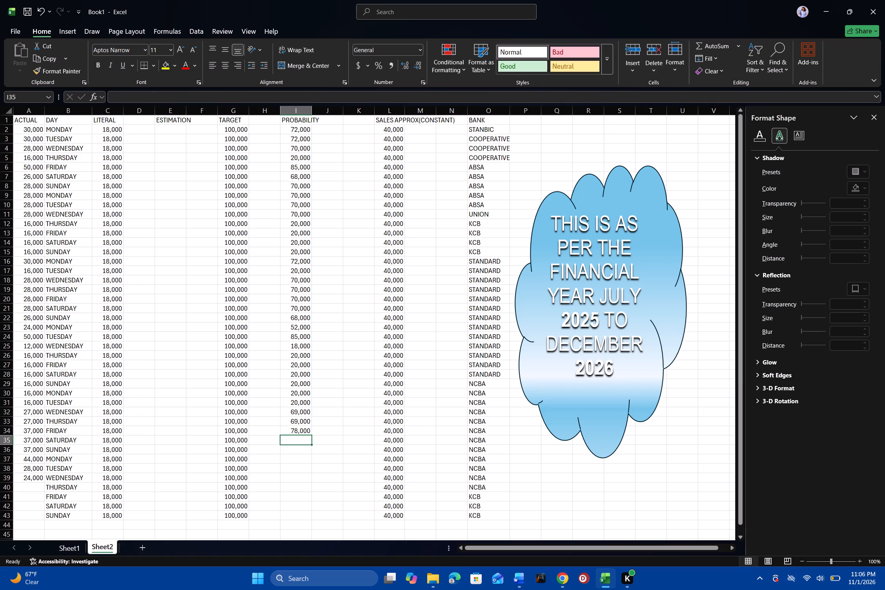
{"action": "type", "text": "78,000"}
{"action": "left_click", "coordinate": [302, 448]}
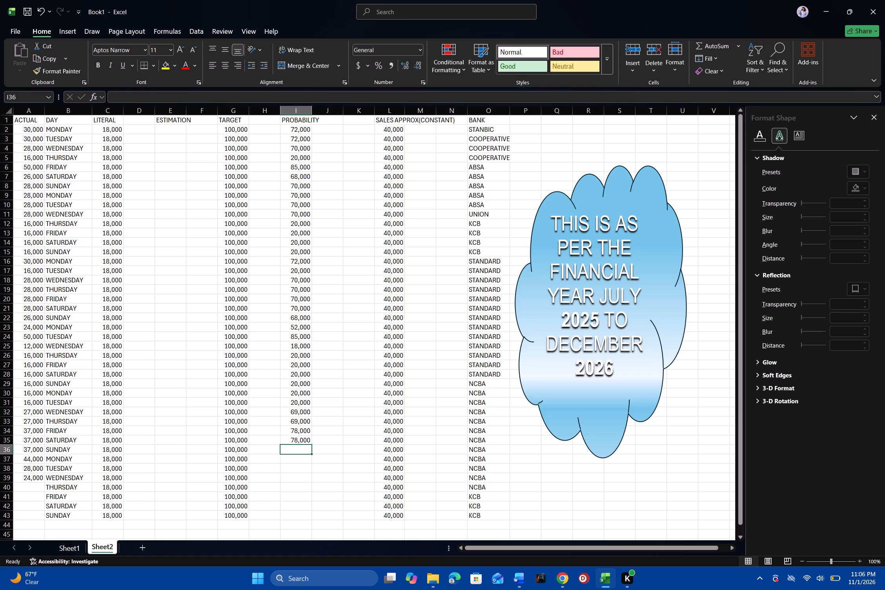
{"action": "type", "text": "78,00"}
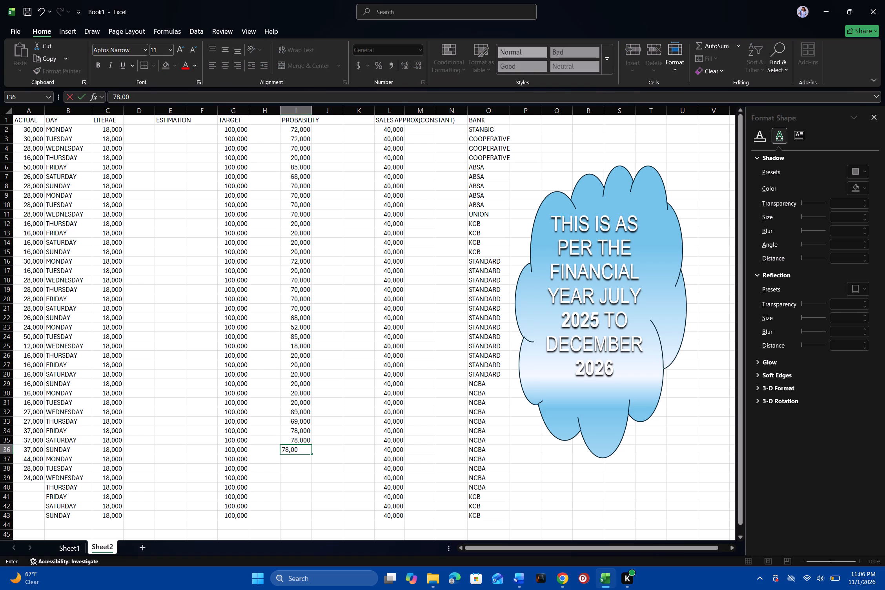
{"action": "key", "text": "0"}
{"action": "left_click", "coordinate": [299, 457]}
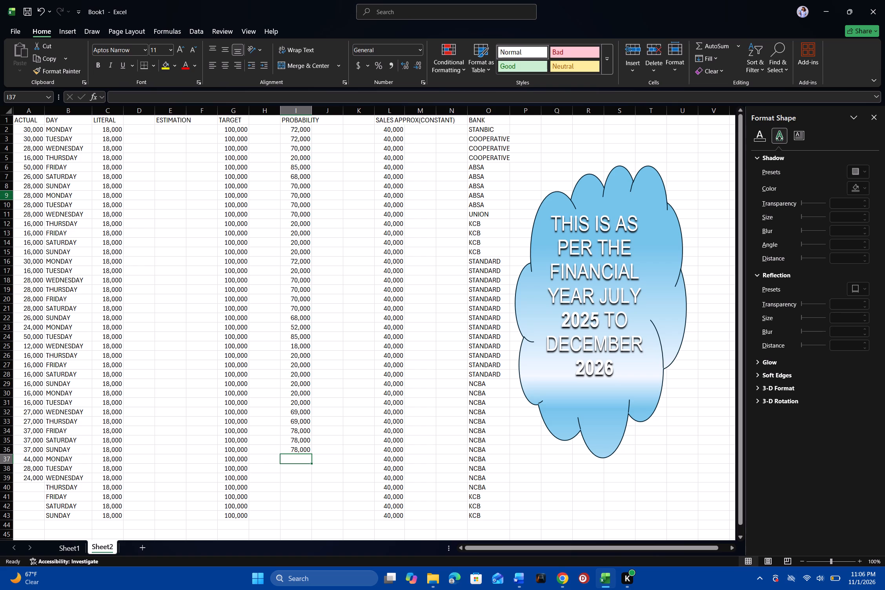
Enter 81,000 in the PROBABILITY column at I37 for the Monday row with the 44,000 actual.
{"action": "left_click", "coordinate": [33, 464]}
{"action": "left_click", "coordinate": [32, 462]}
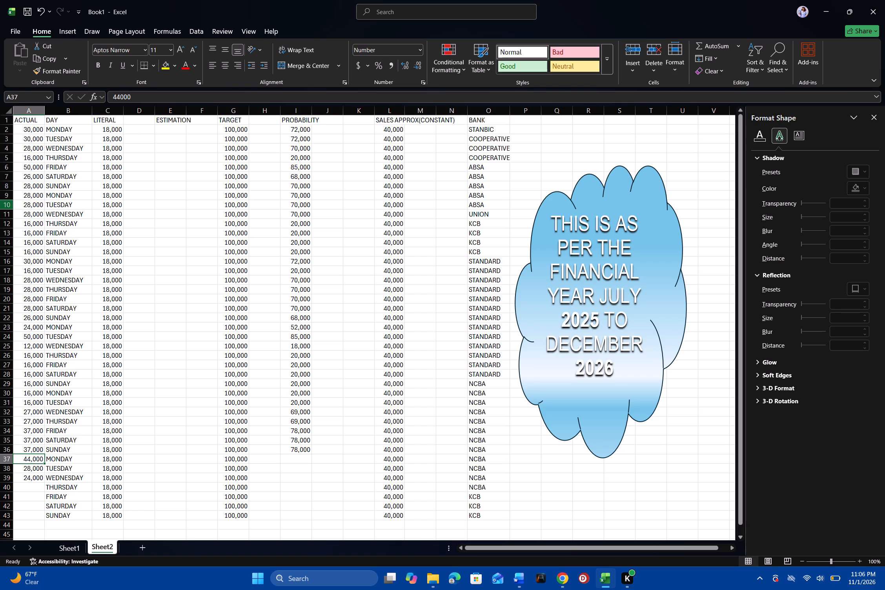
{"action": "left_click", "coordinate": [303, 457]}
{"action": "key", "text": "8"}
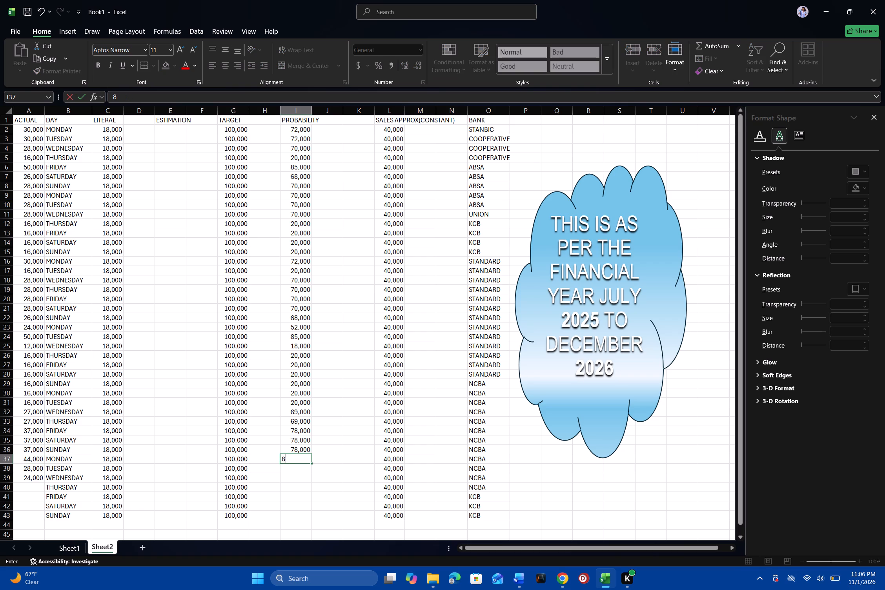
{"action": "key", "text": "1"}
{"action": "key", "text": "comma"}
{"action": "type", "text": "000"}
{"action": "left_click", "coordinate": [25, 486]}
Enter 70,000 in the PROBABILITY column at I38 for the Tuesday row.
{"action": "left_click", "coordinate": [30, 475]}
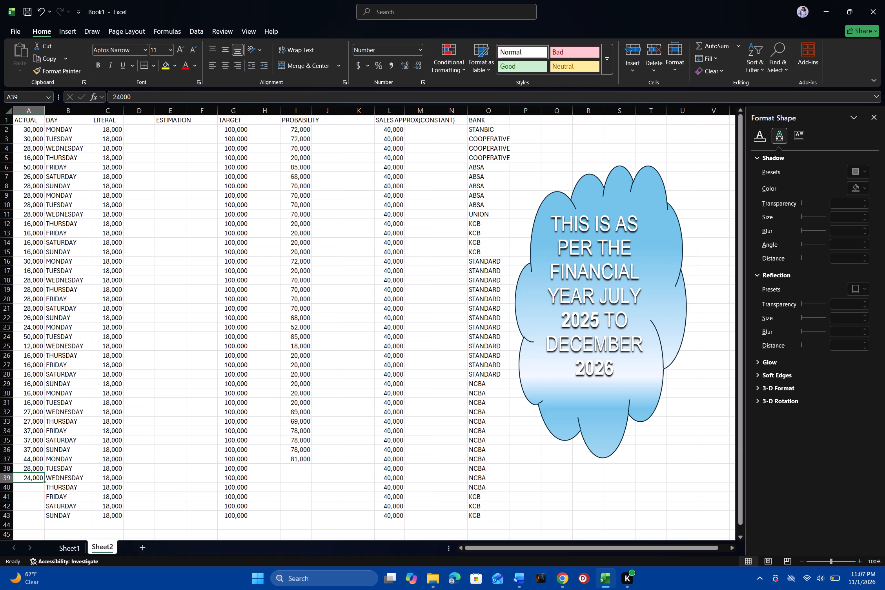
{"action": "left_click", "coordinate": [304, 466]}
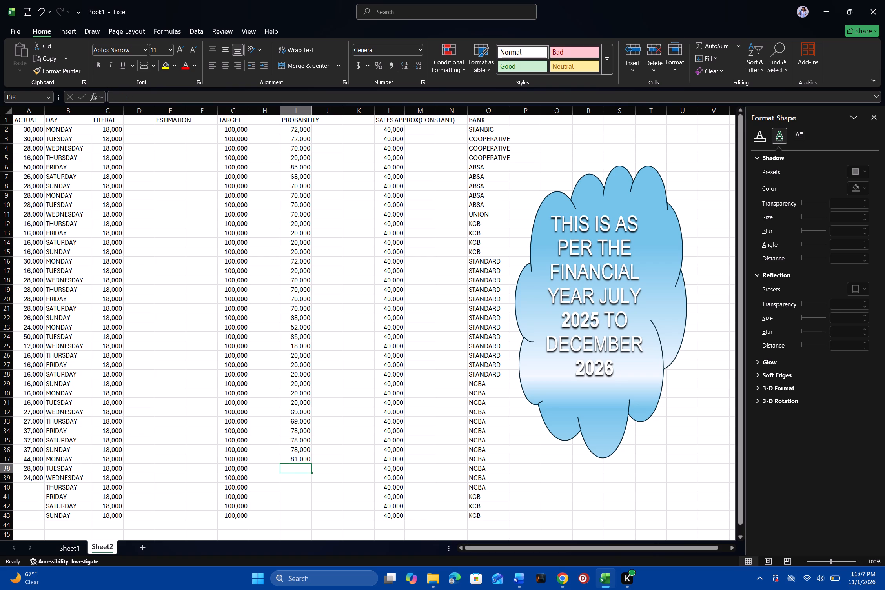
{"action": "key", "text": "7"}
{"action": "type", "text": "0,"}
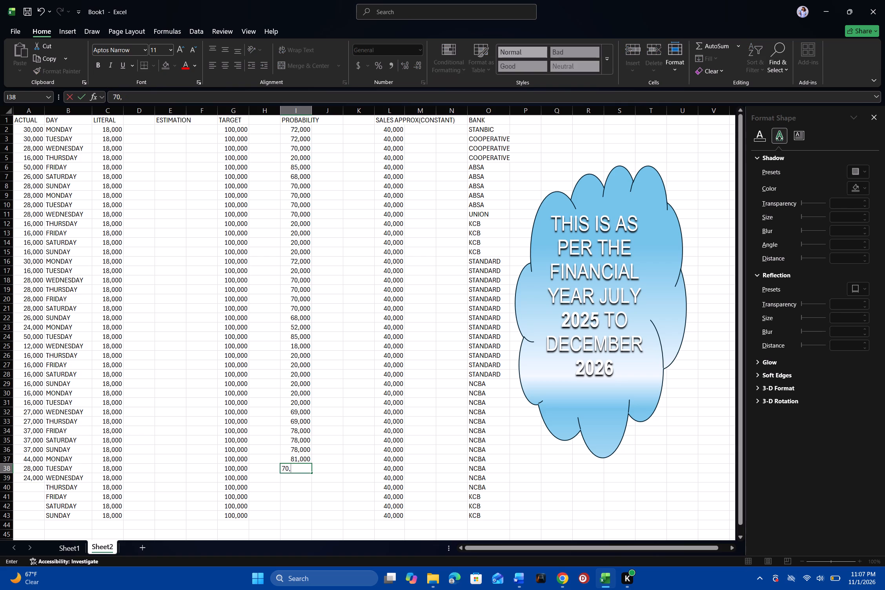
{"action": "key", "text": "0"}
{"action": "key", "text": "0"}
{"action": "key", "text": "0"}
{"action": "left_click", "coordinate": [28, 488]}
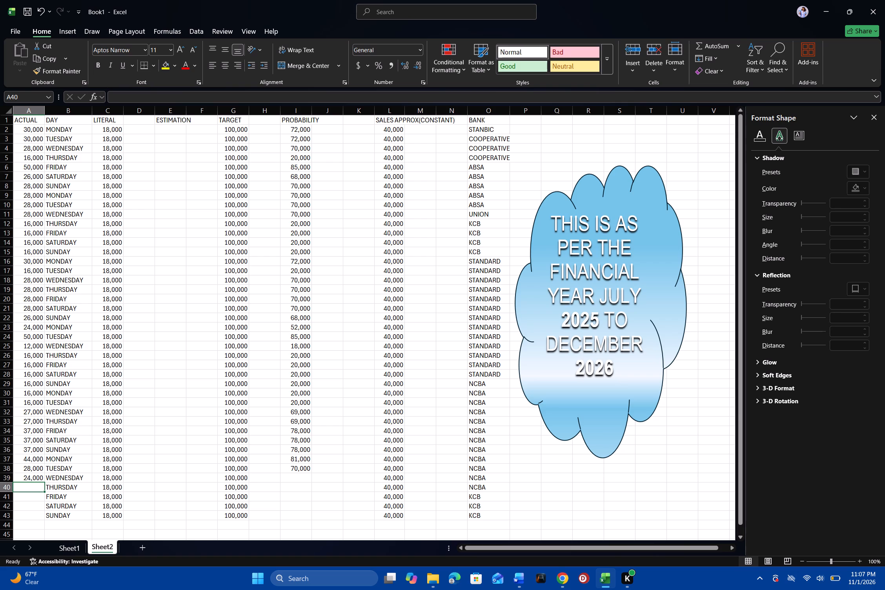
Enter 52,000 in the PROBABILITY column at I39 for the Wednesday row.
{"action": "left_click", "coordinate": [294, 479]}
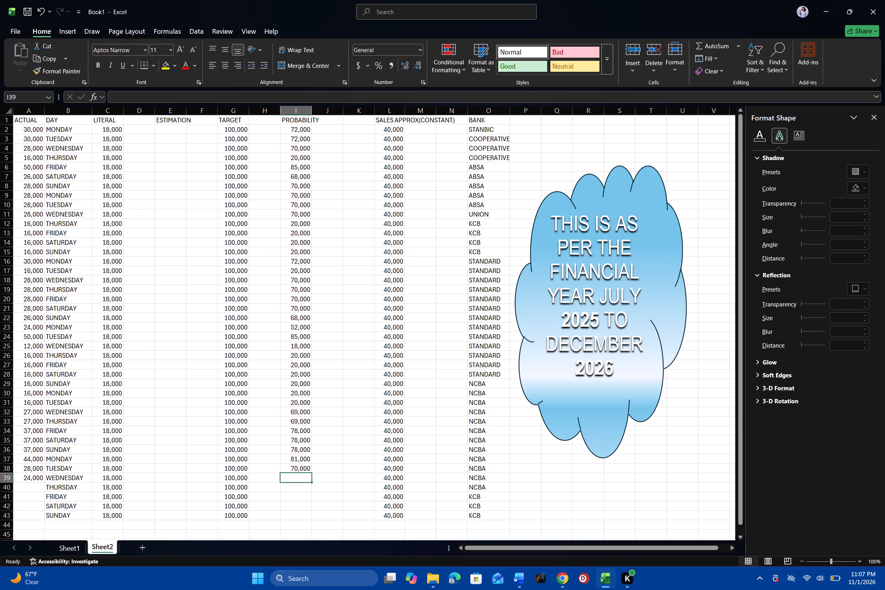
{"action": "type", "text": "52"}
{"action": "key", "text": "comma"}
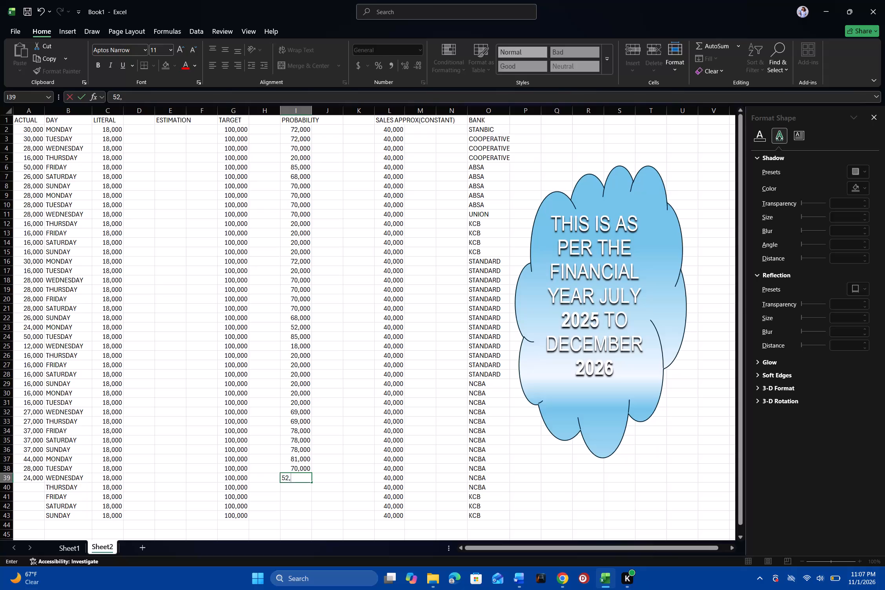
{"action": "type", "text": "000"}
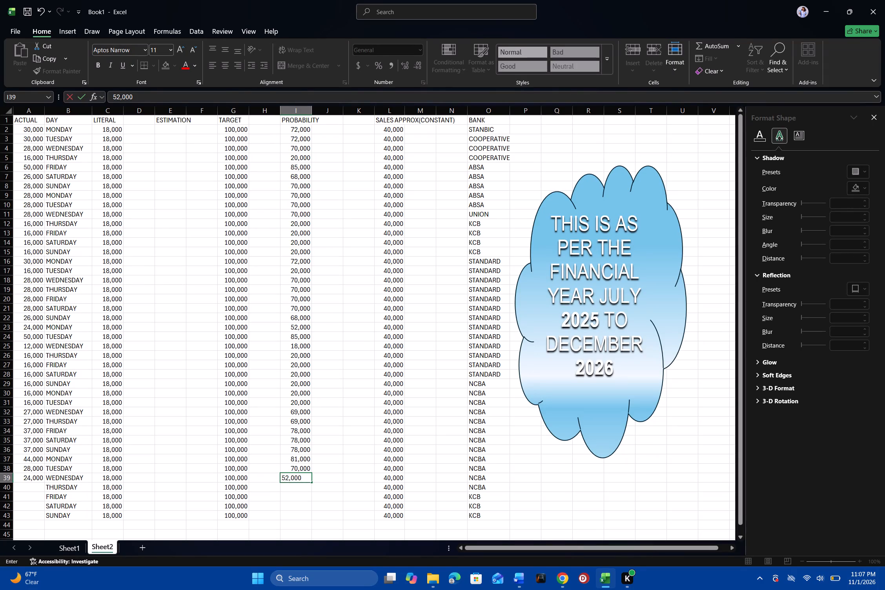
{"action": "left_click", "coordinate": [19, 483]}
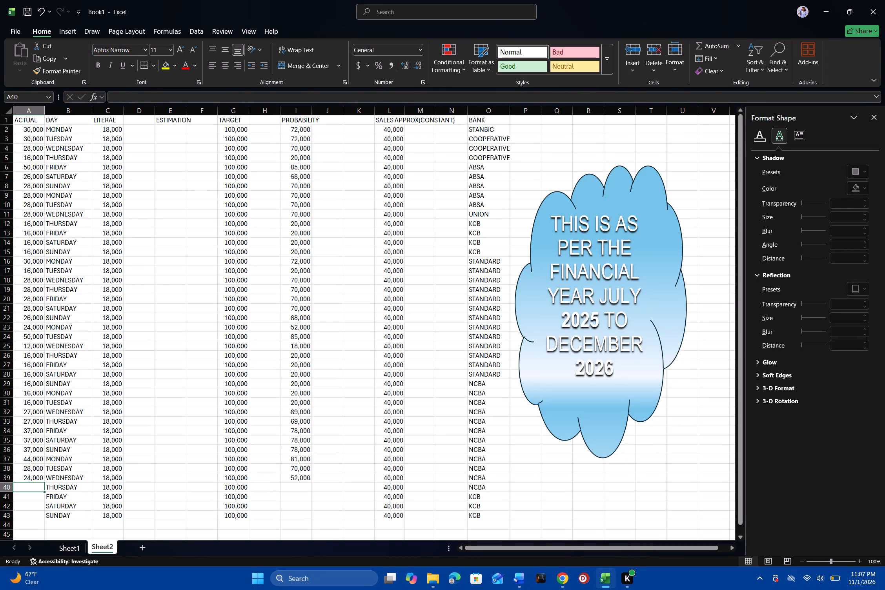
Enter 46,000, 23,000, 30,000 and 28,000 in the ACTUAL column from A40 down to A43.
{"action": "left_click", "coordinate": [18, 483]}
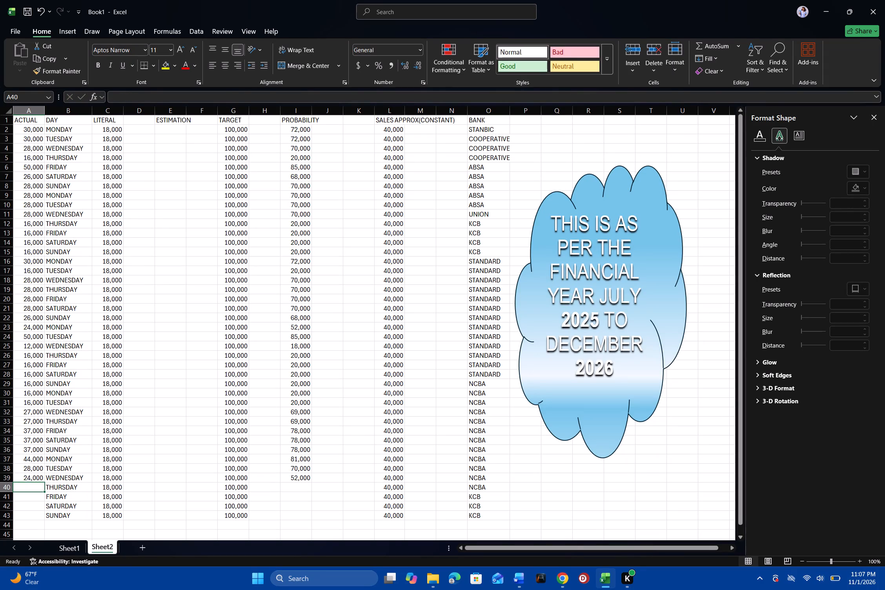
{"action": "left_click", "coordinate": [20, 487]}
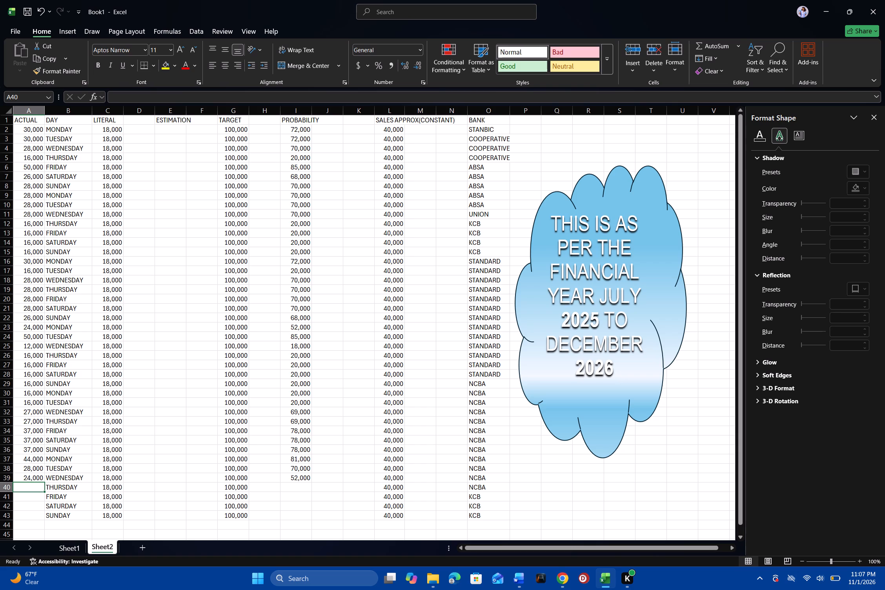
{"action": "type", "text": "46,000"}
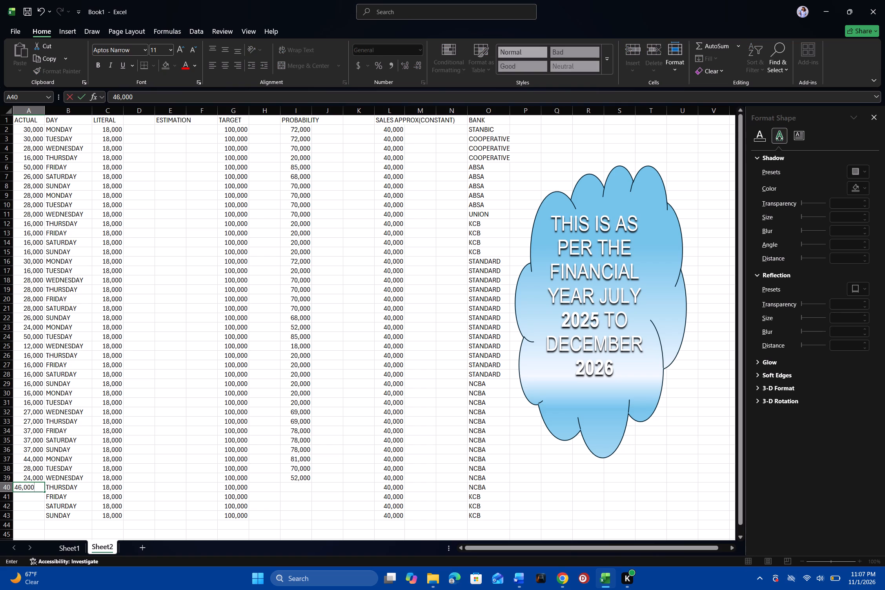
{"action": "key", "text": "Down"}
{"action": "type", "text": "23000"}
{"action": "key", "text": "Down"}
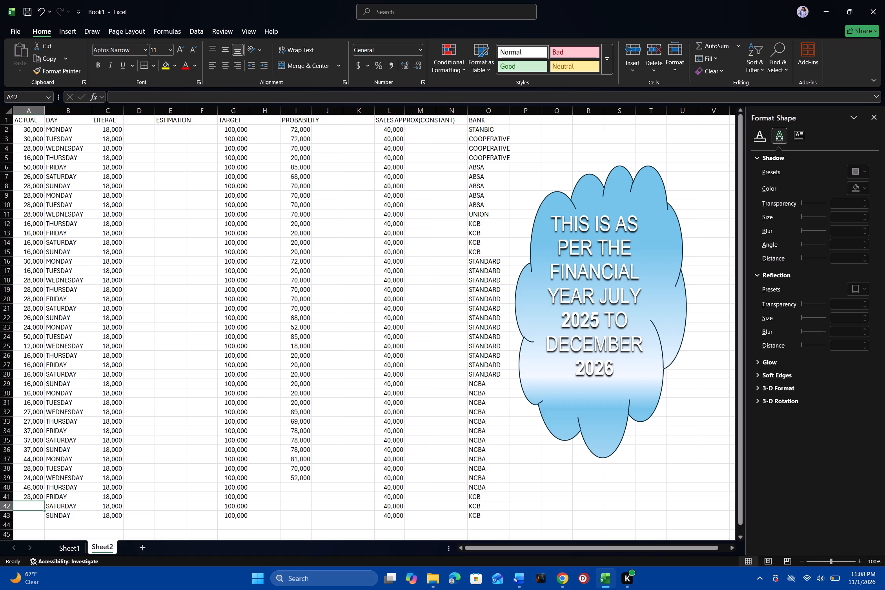
{"action": "key", "text": "3"}
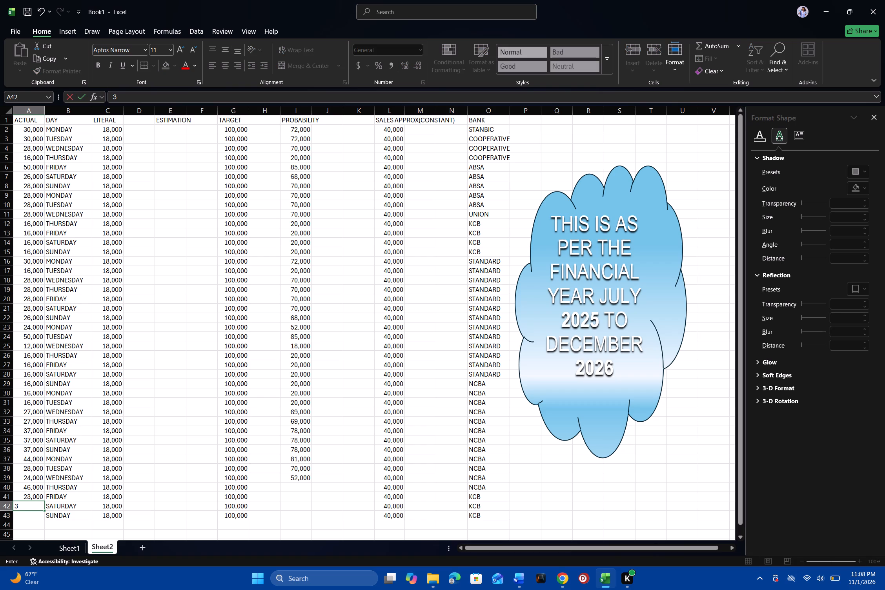
{"action": "key", "text": "0"}
{"action": "key", "text": "comma"}
{"action": "type", "text": "000"}
{"action": "key", "text": "Down"}
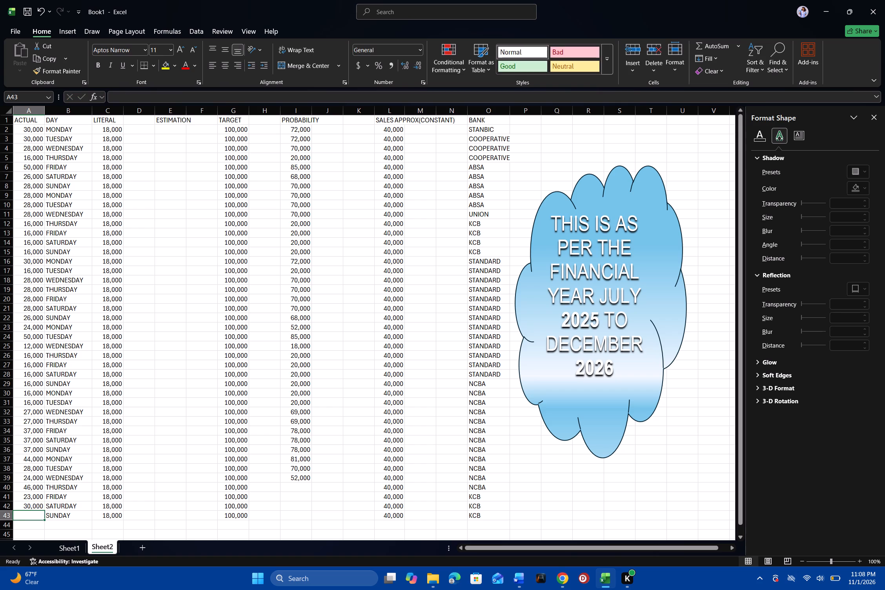
{"action": "type", "text": "28"}
{"action": "type", "text": ",000"}
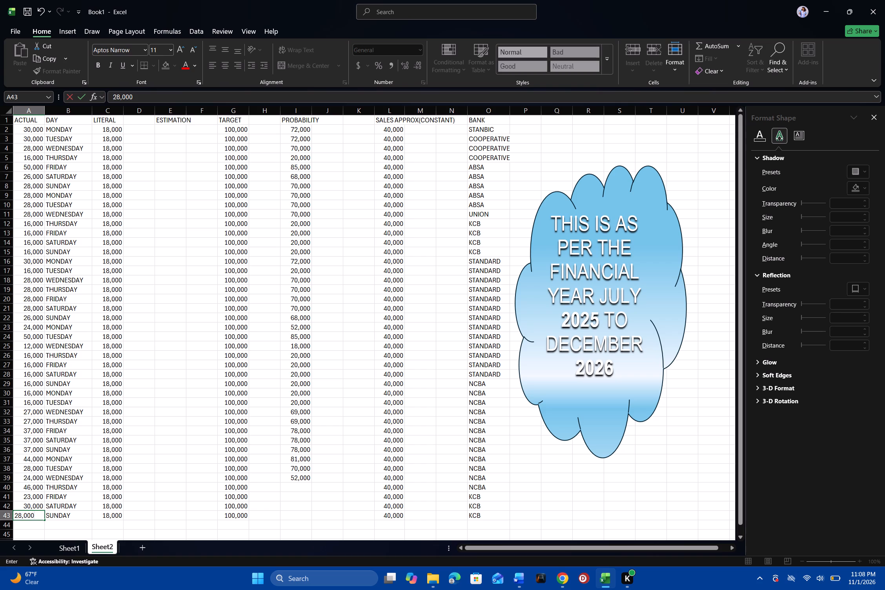
{"action": "left_click", "coordinate": [293, 517]}
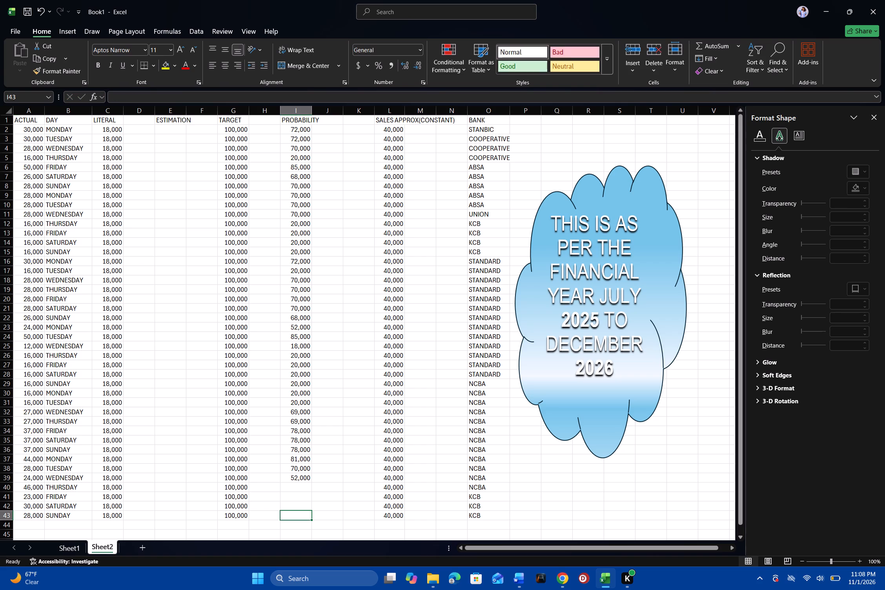
Enter 70,000 in the PROBABILITY column at I43 for the last Sunday row.
{"action": "left_click", "coordinate": [303, 517]}
{"action": "key", "text": "7"}
{"action": "type", "text": "0000"}
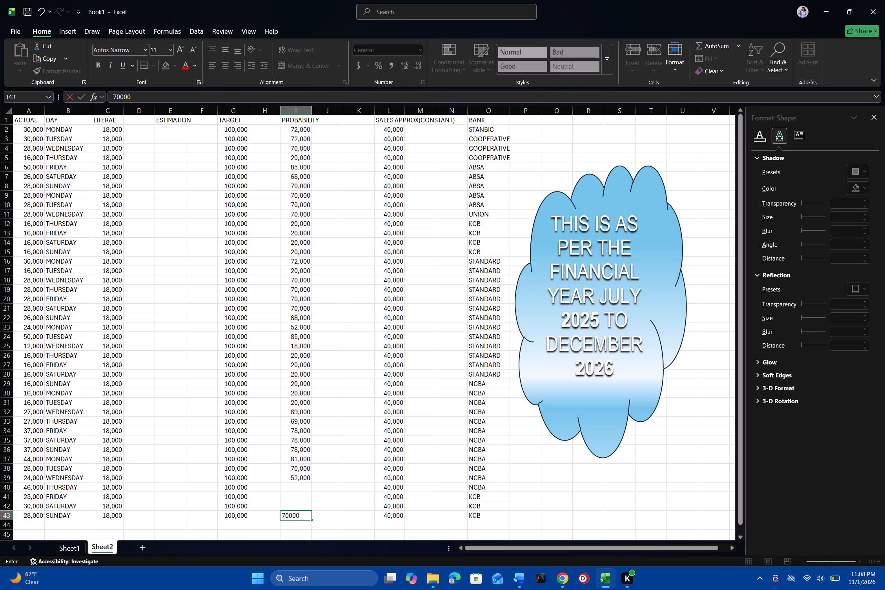
{"action": "left_click", "coordinate": [302, 506]}
{"action": "left_click", "coordinate": [300, 514]}
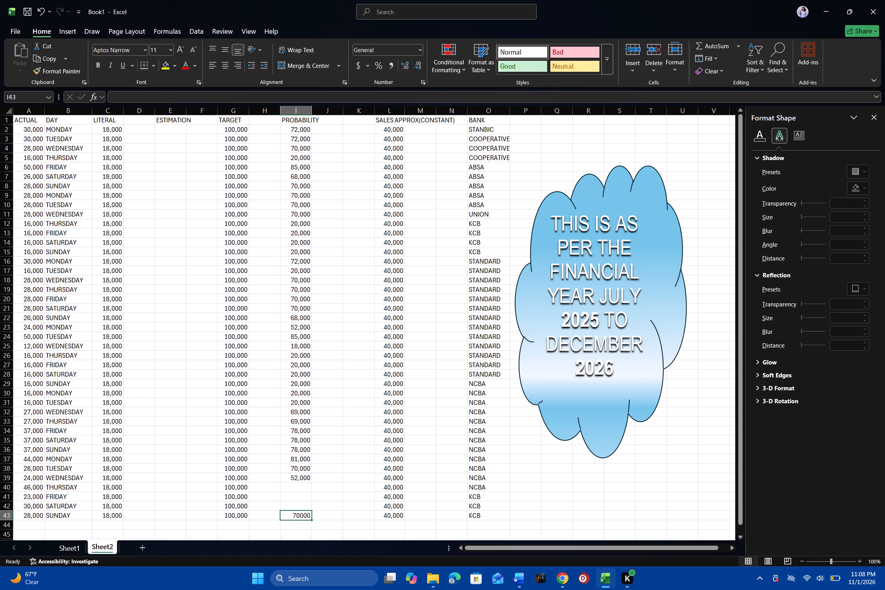
{"action": "left_click", "coordinate": [300, 522]}
{"action": "left_click", "coordinate": [299, 517]}
{"action": "left_click", "coordinate": [299, 517]}
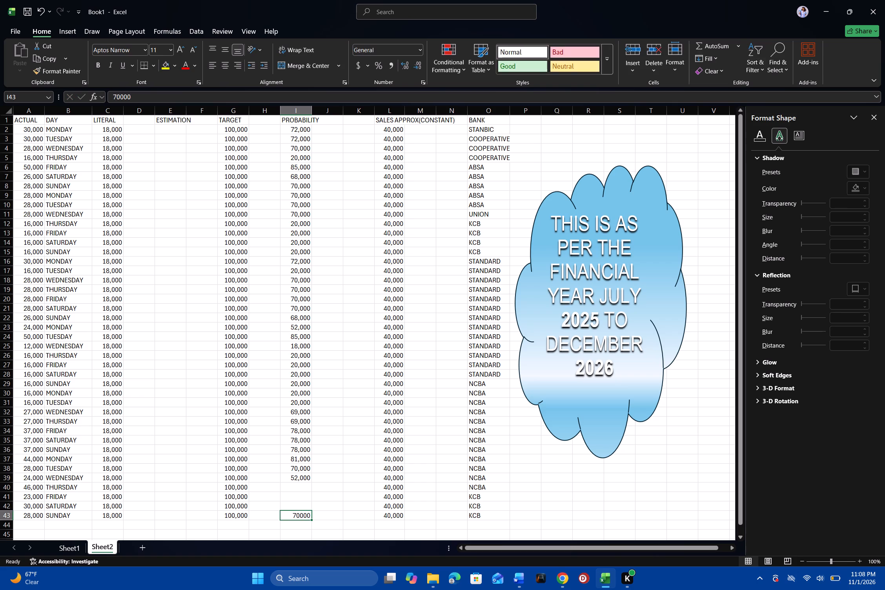
{"action": "left_click", "coordinate": [303, 514]}
{"action": "key", "text": "BackSpace"}
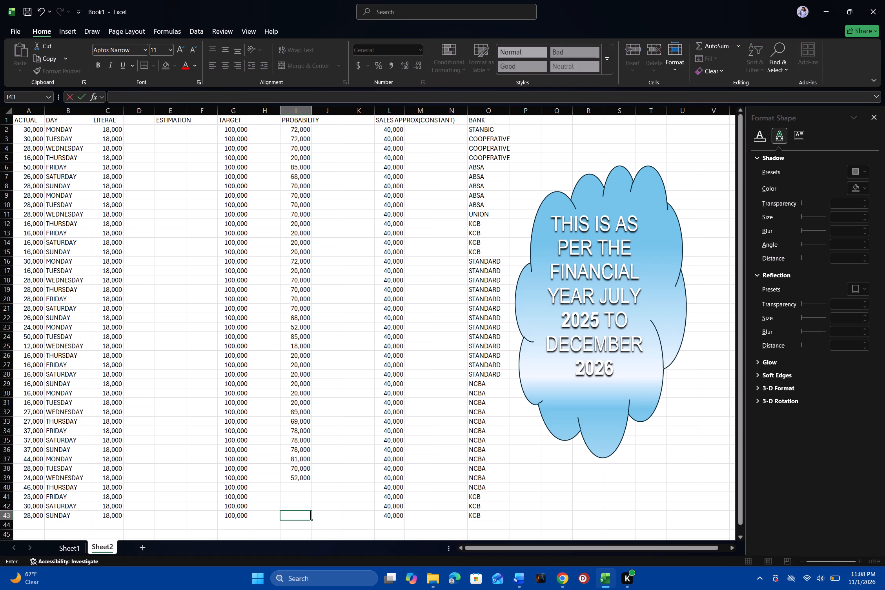
{"action": "key", "text": "7"}
{"action": "type", "text": "0,000"}
Enter 70,000, 50,000 and 72,000 in the PROBABILITY column from I40 down to I42.
{"action": "left_click", "coordinate": [300, 488]}
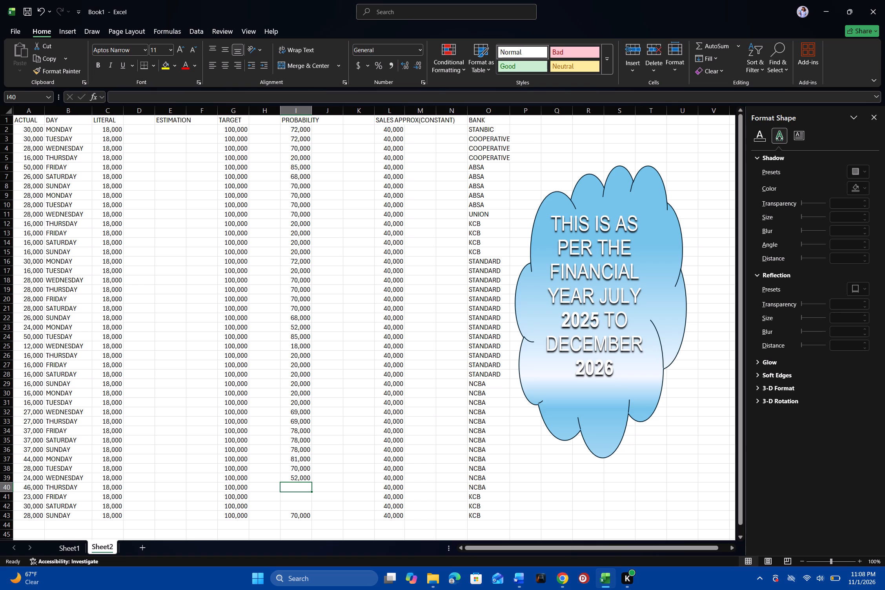
{"action": "key", "text": "7"}
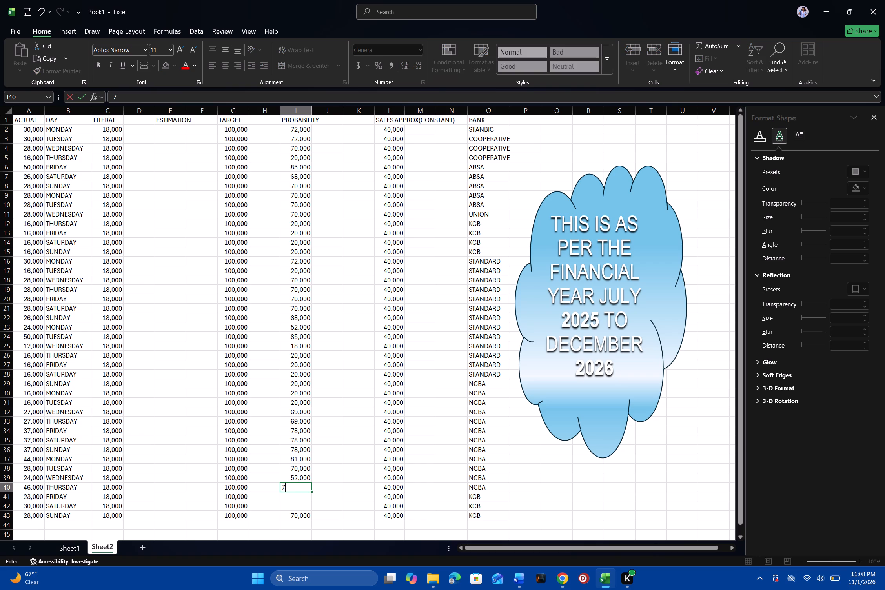
{"action": "type", "text": "0,"}
{"action": "type", "text": "000"}
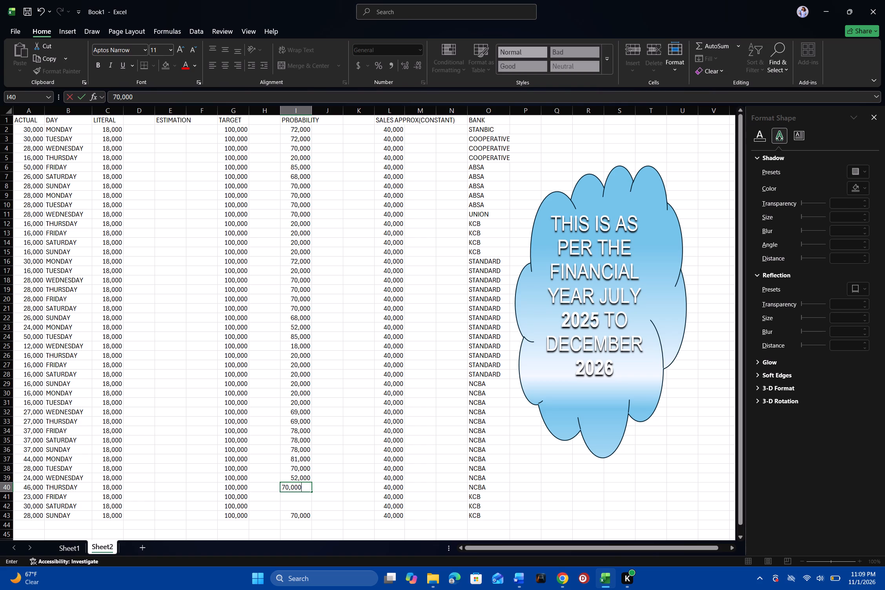
{"action": "left_click", "coordinate": [288, 497]}
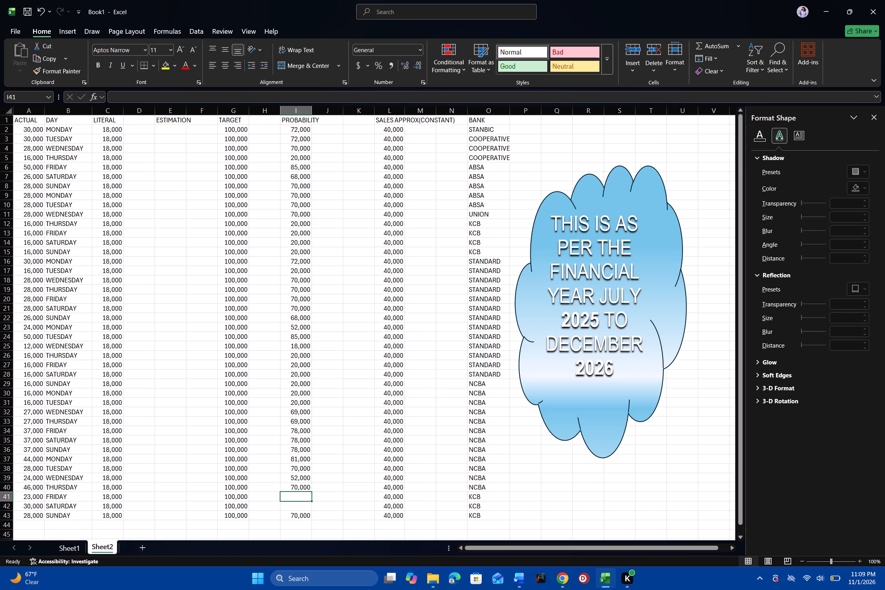
{"action": "left_click", "coordinate": [289, 498]}
{"action": "left_click", "coordinate": [58, 497]}
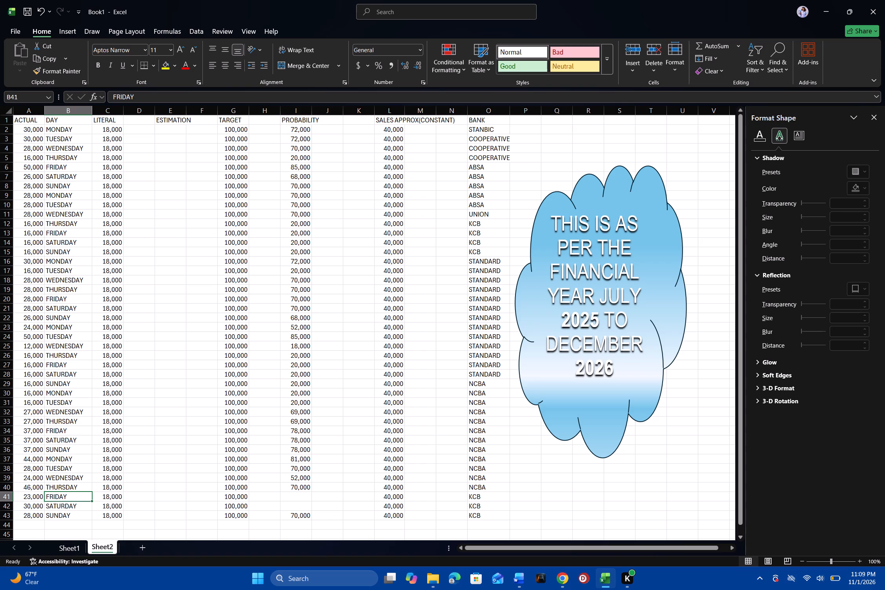
{"action": "left_click", "coordinate": [295, 496]}
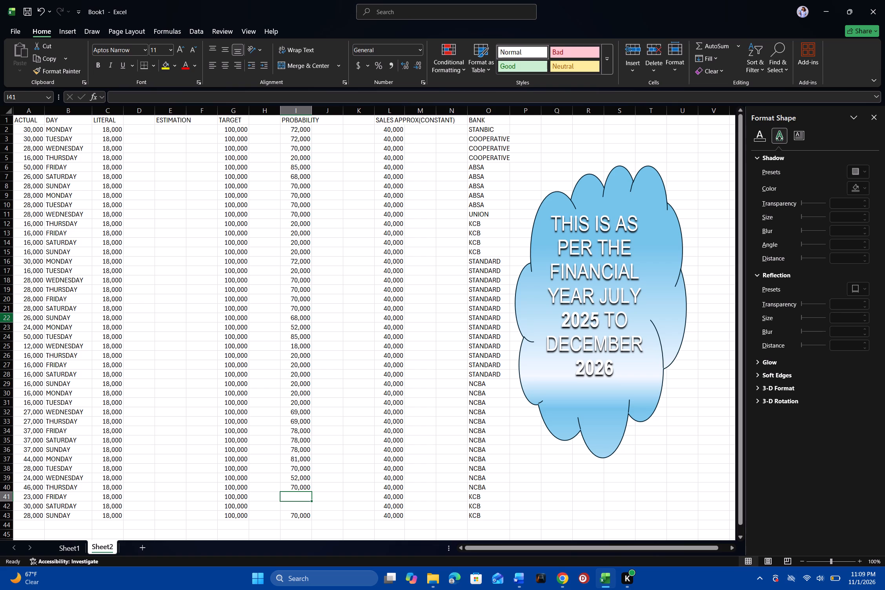
{"action": "key", "text": "5"}
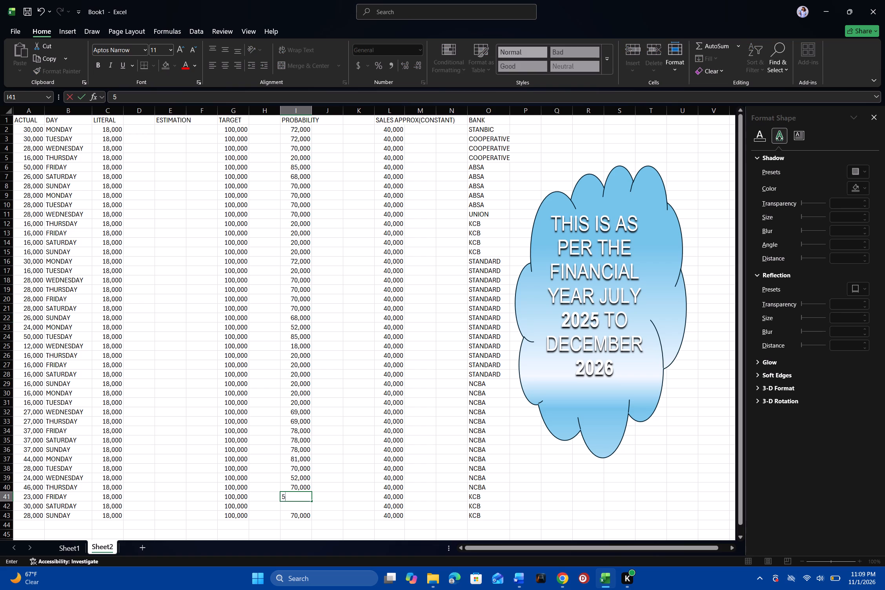
{"action": "type", "text": "0,000"}
{"action": "left_click", "coordinate": [281, 506]}
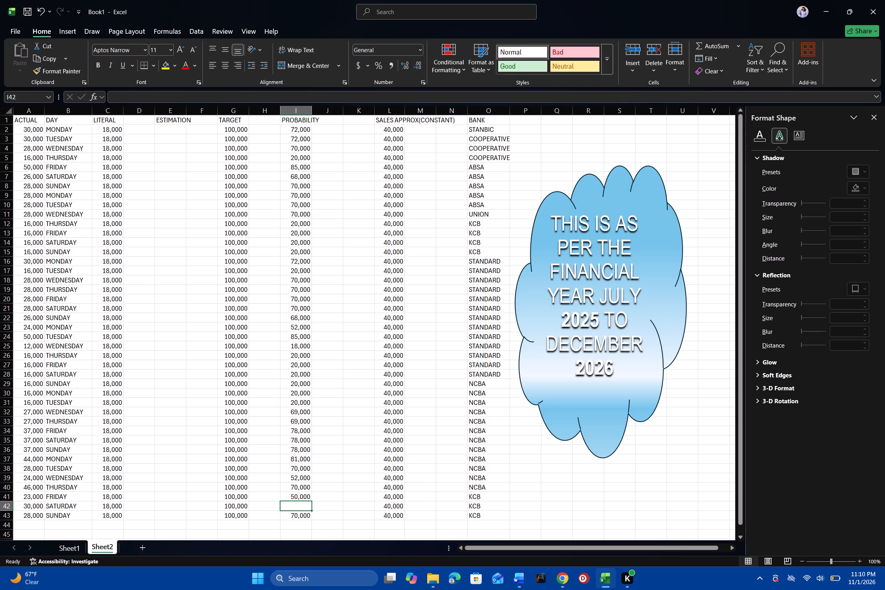
{"action": "type", "text": "72,"}
{"action": "type", "text": "000"}
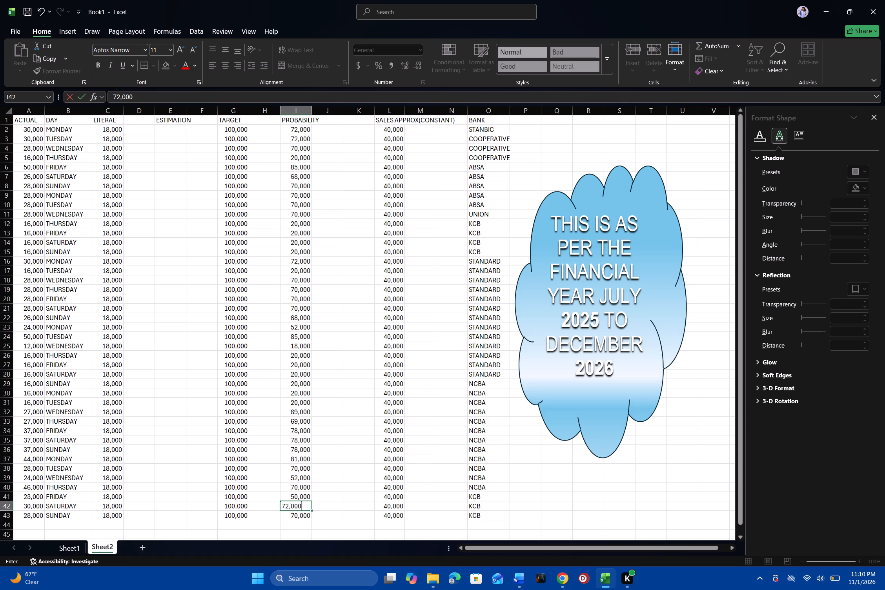
{"action": "left_click", "coordinate": [328, 450]}
{"action": "left_click", "coordinate": [361, 481]}
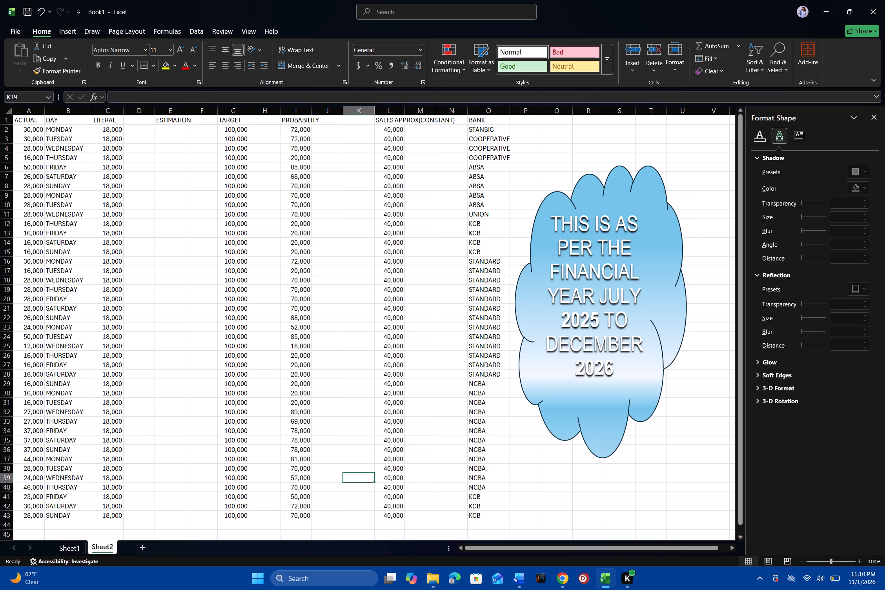
Clear the ESTIMATION heading from cell E1 above the empty column.
{"action": "left_click", "coordinate": [186, 122]}
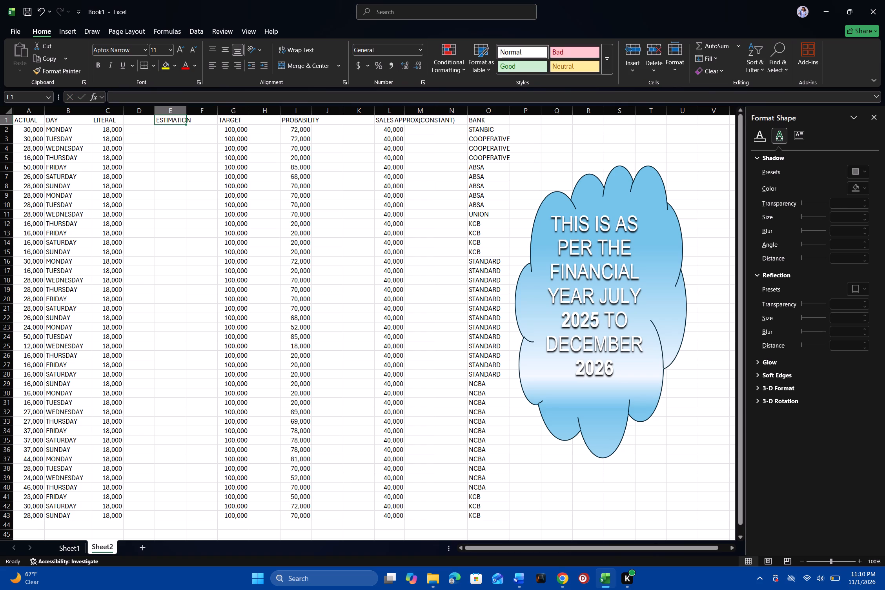
{"action": "key", "text": "BackSpace"}
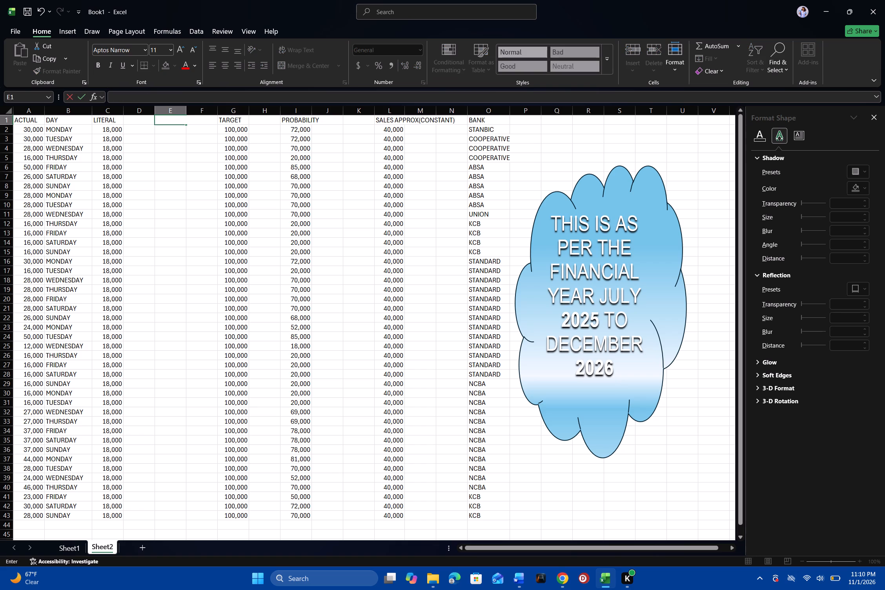
{"action": "left_click", "coordinate": [205, 115]}
{"action": "left_click", "coordinate": [181, 114]}
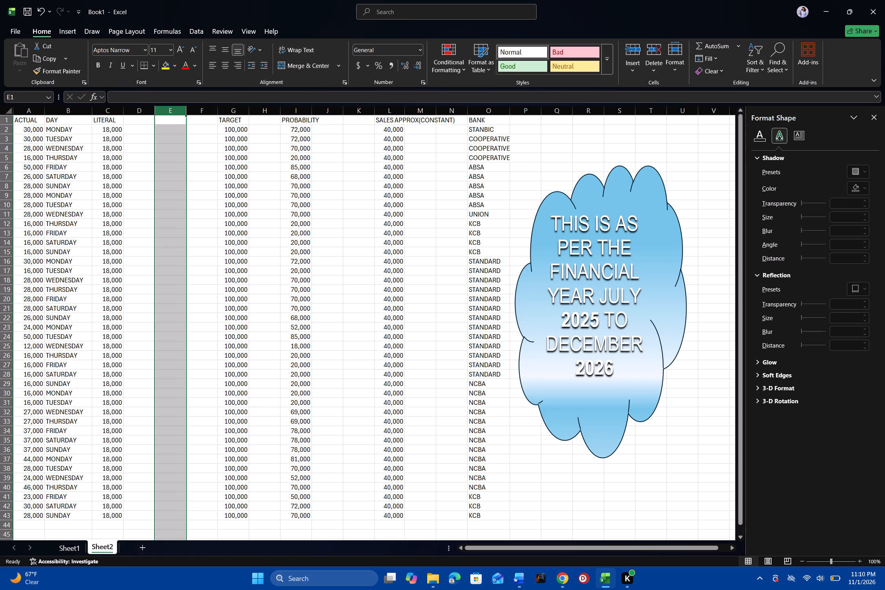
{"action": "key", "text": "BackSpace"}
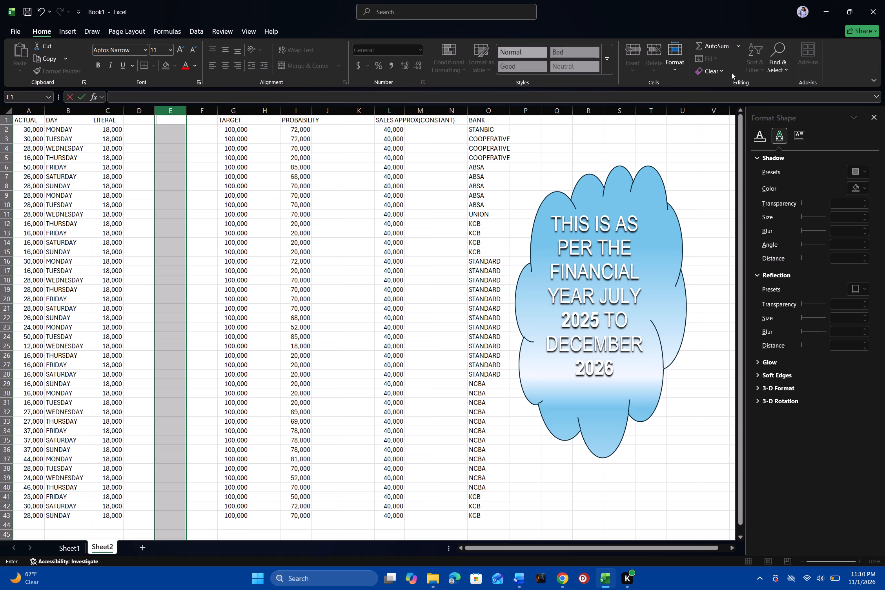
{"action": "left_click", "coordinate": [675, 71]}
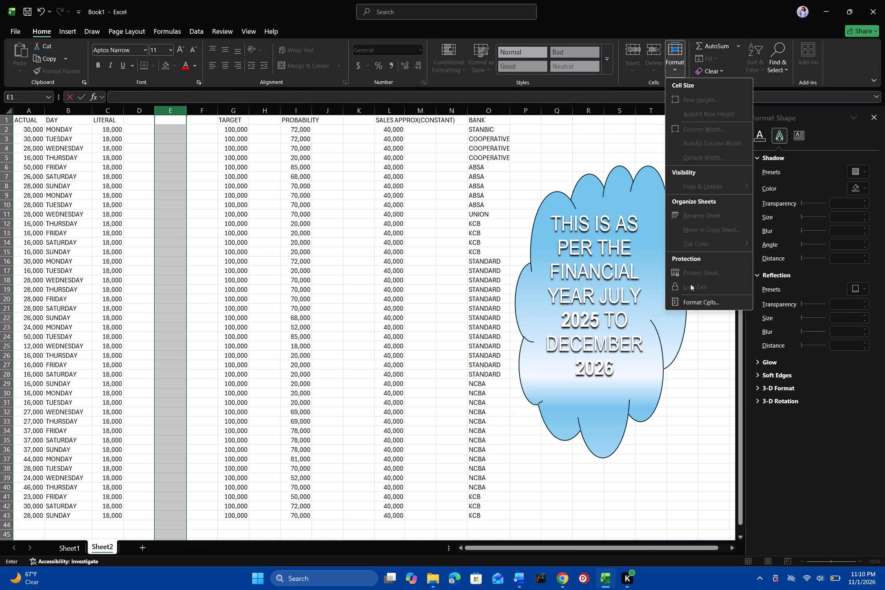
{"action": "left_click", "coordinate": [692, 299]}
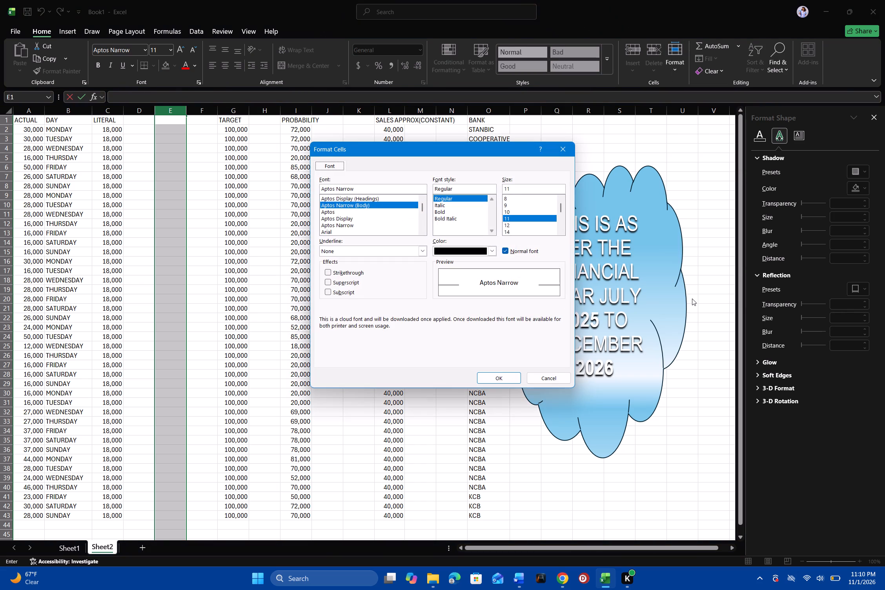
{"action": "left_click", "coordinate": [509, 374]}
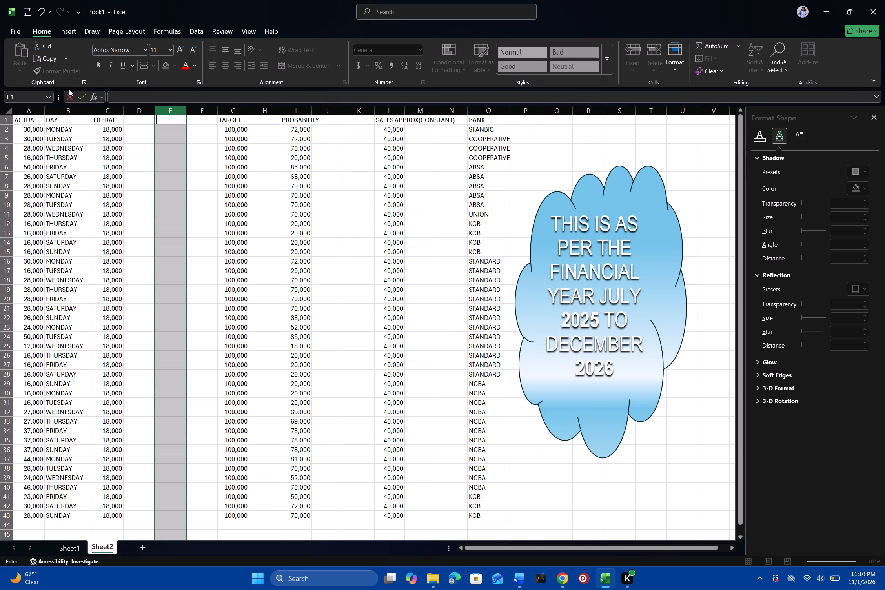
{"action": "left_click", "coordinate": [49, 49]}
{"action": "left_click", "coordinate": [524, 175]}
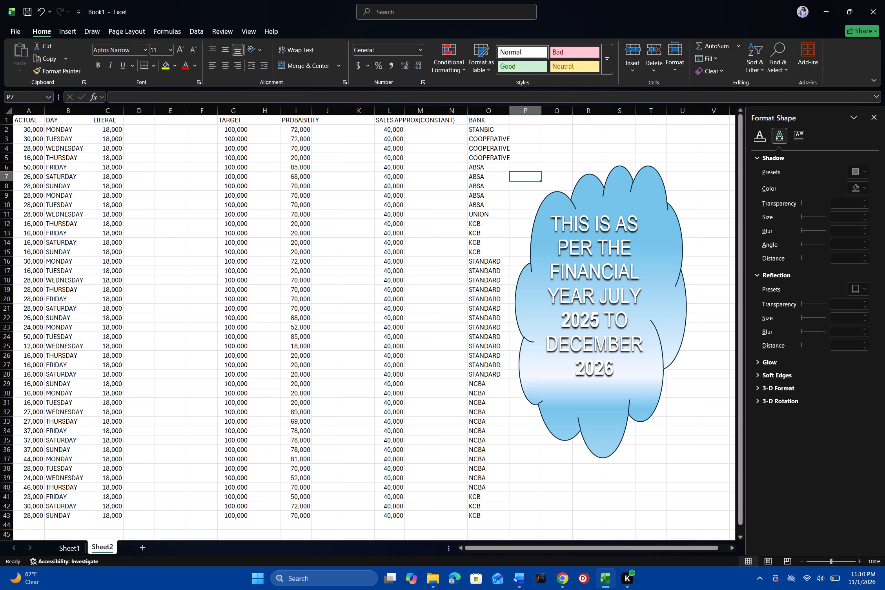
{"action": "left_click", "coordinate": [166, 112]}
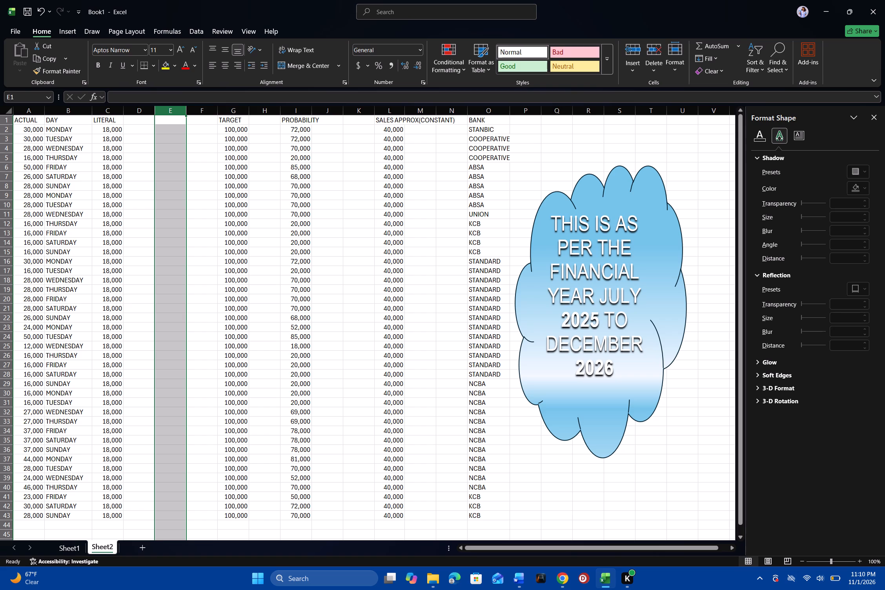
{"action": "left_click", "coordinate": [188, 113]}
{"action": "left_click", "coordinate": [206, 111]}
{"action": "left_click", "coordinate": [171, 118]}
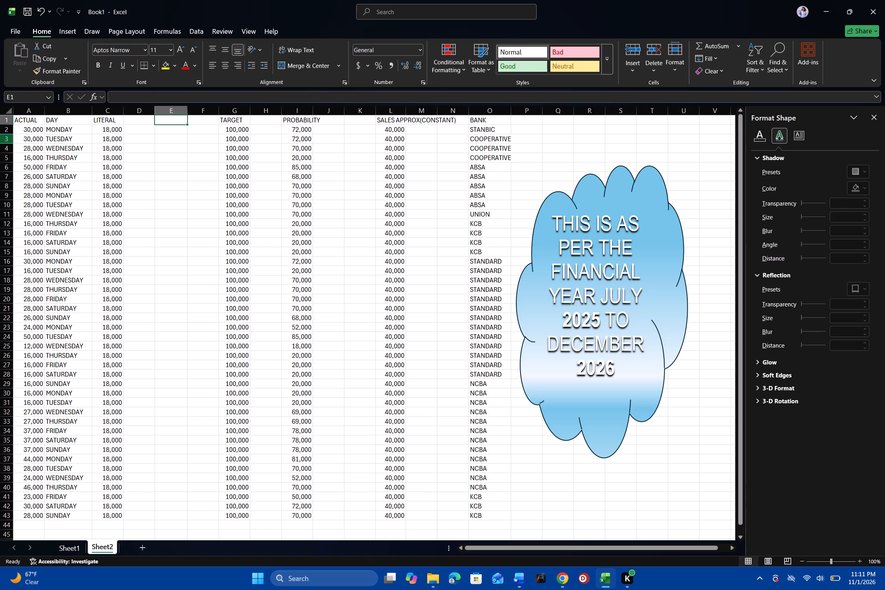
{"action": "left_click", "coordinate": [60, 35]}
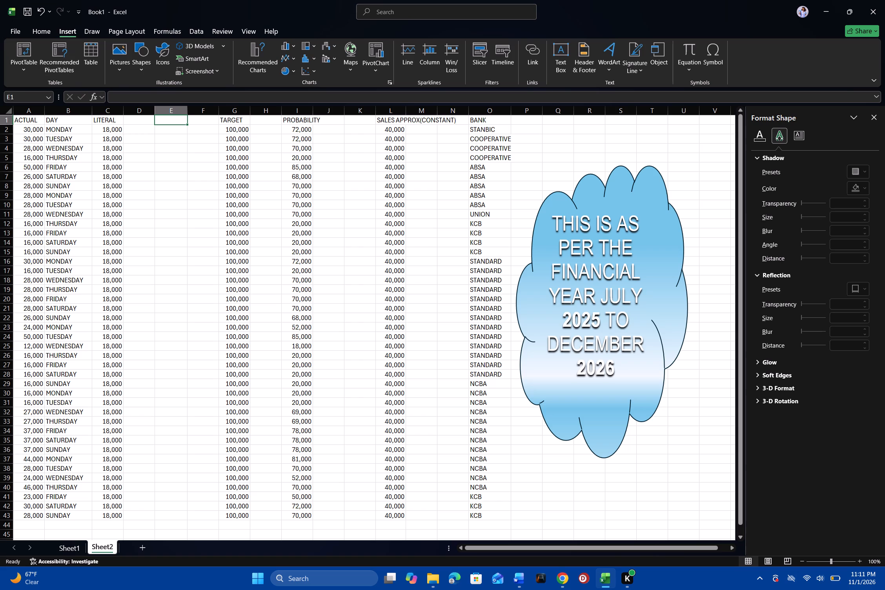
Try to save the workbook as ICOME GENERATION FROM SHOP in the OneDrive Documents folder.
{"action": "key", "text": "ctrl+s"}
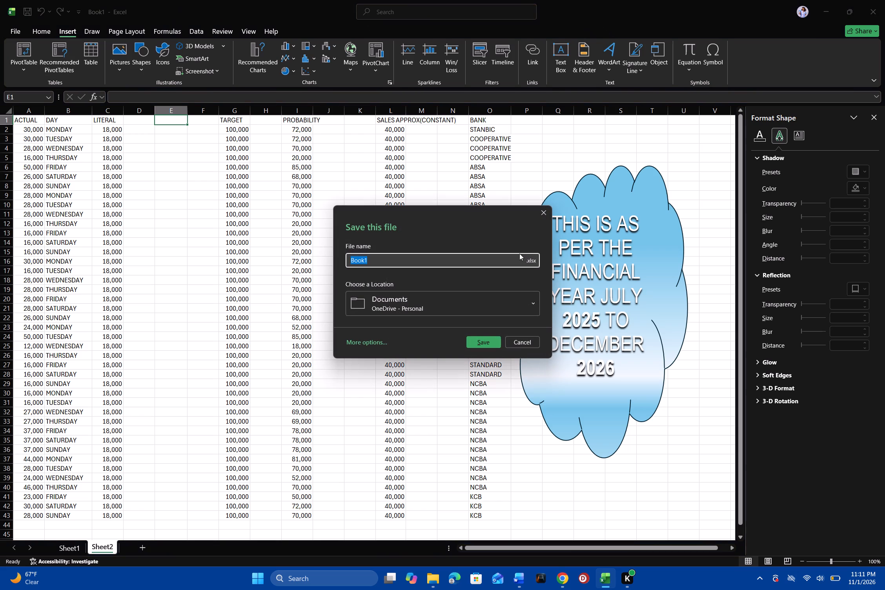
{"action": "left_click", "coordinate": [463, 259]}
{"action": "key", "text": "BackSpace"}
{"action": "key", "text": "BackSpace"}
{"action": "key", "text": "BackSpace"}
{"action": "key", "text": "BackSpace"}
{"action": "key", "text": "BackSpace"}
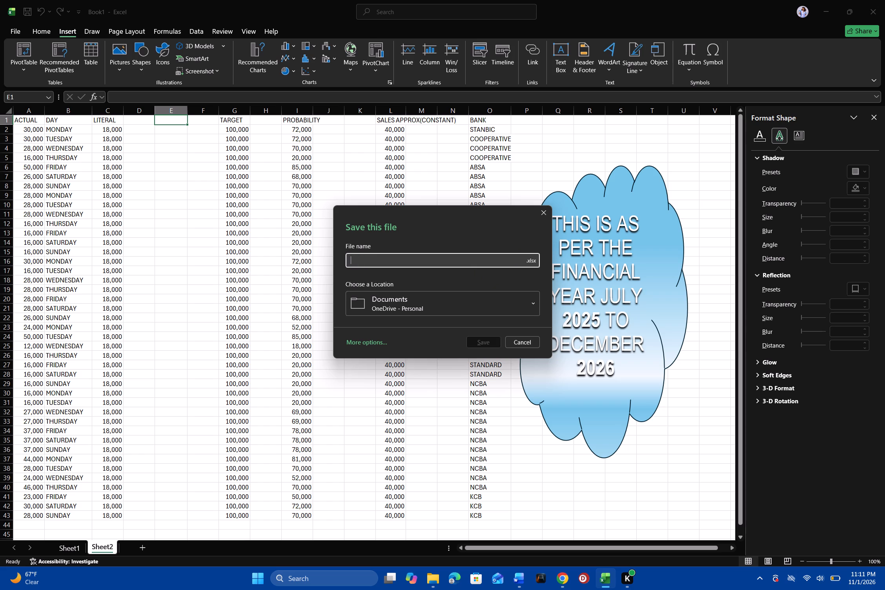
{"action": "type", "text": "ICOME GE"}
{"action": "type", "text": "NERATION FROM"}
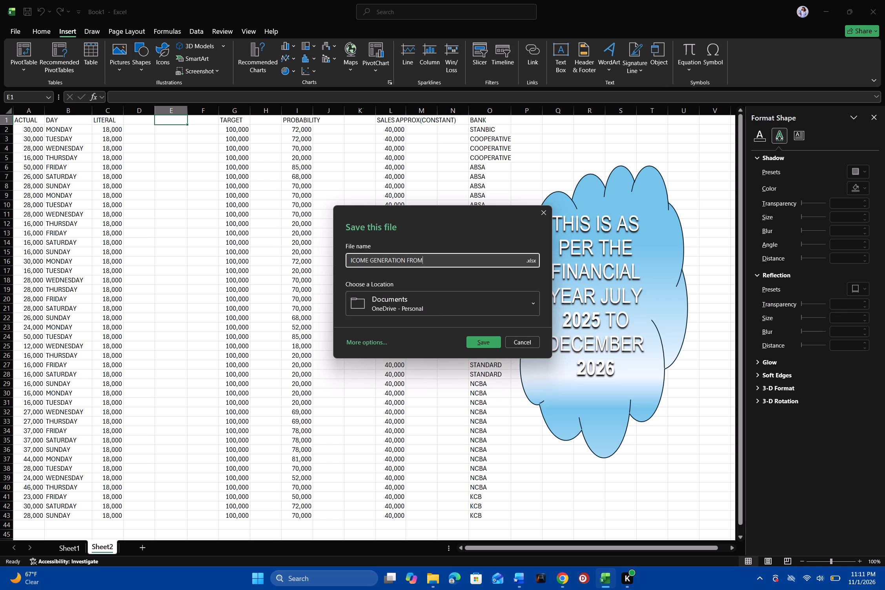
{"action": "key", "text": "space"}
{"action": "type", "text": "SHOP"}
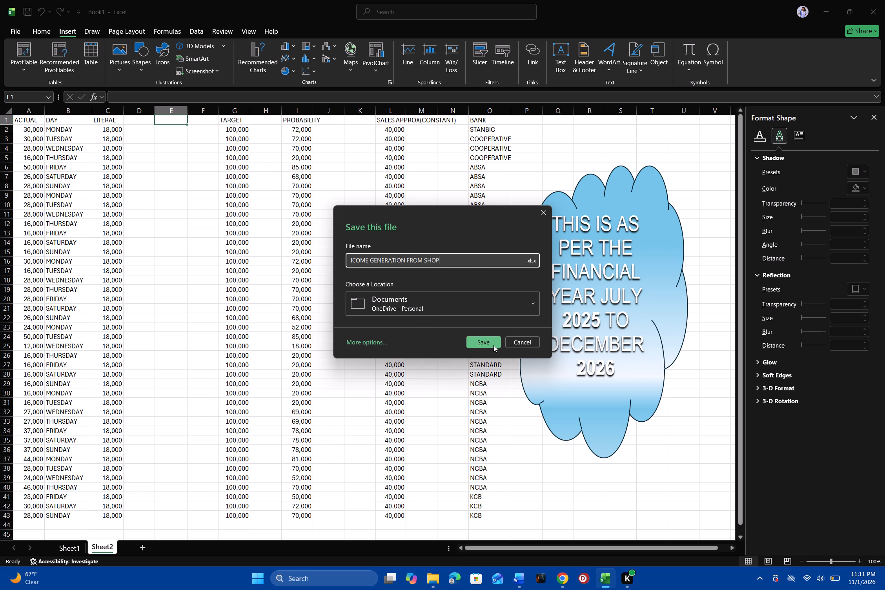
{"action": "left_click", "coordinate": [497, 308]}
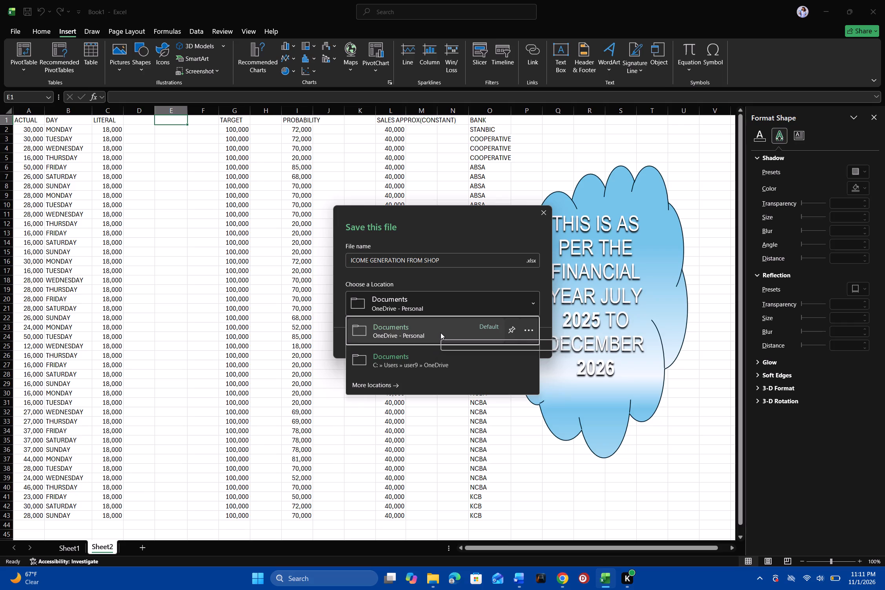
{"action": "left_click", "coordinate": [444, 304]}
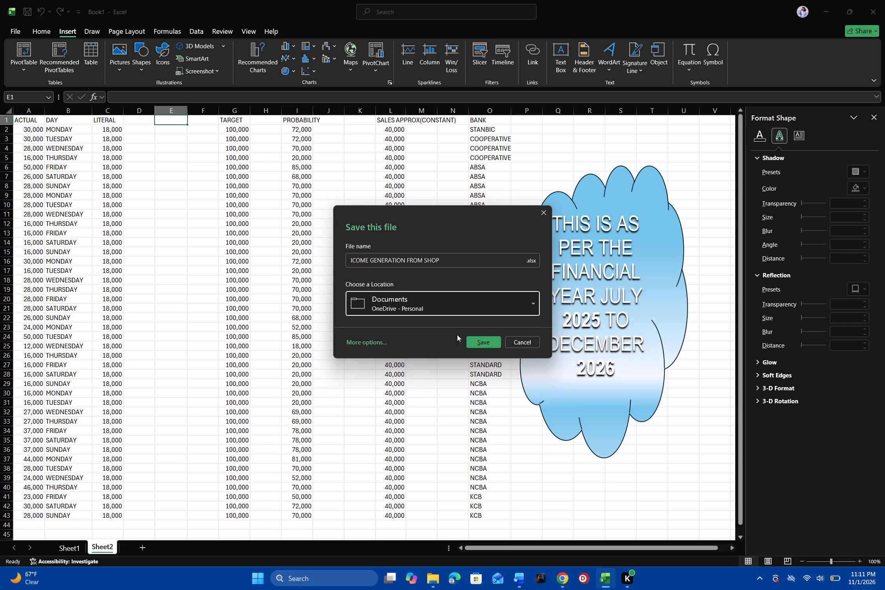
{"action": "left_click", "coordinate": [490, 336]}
Save the workbook to this PC's Desktop folder under the file name INCOME GENERATIONS FIANCIAL YEAR.
{"action": "left_click", "coordinate": [346, 339]}
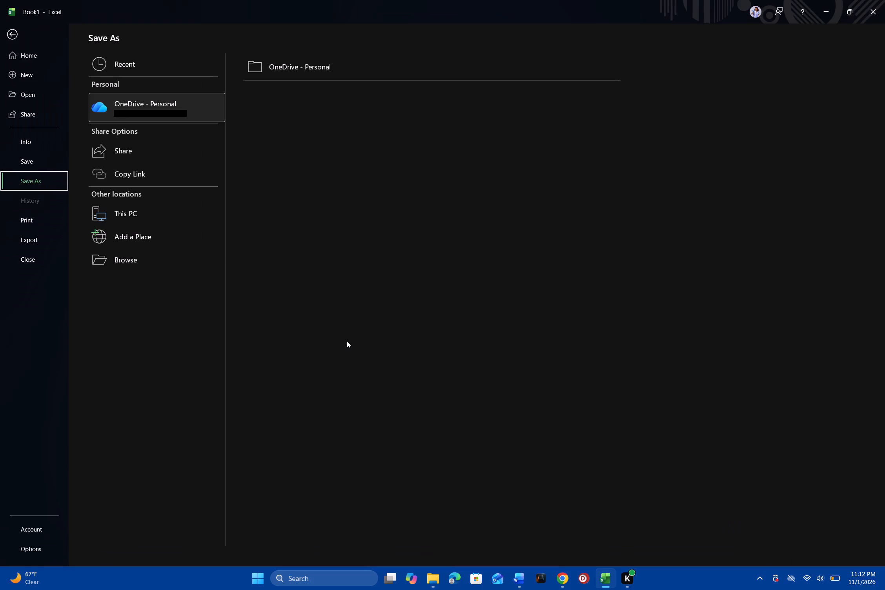
{"action": "left_click", "coordinate": [127, 217]}
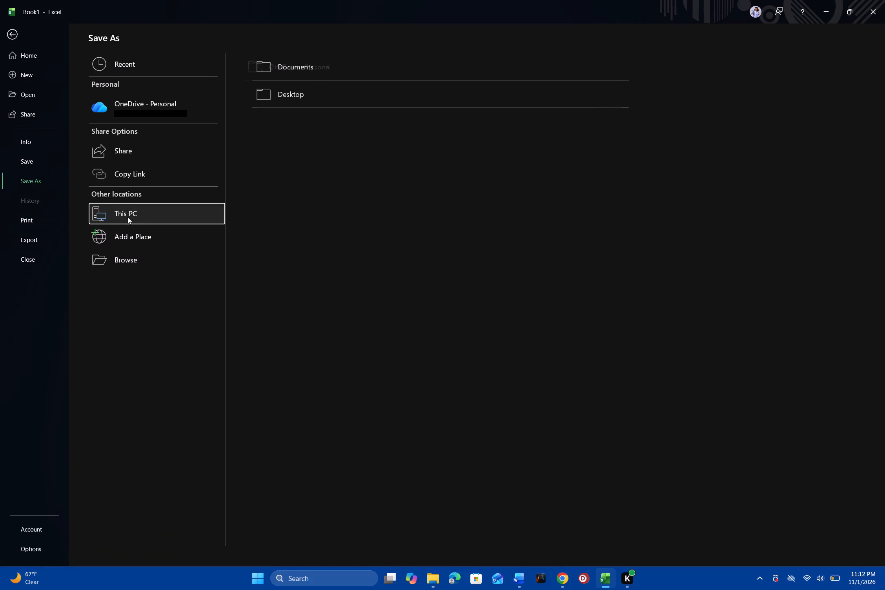
{"action": "left_click", "coordinate": [321, 82]}
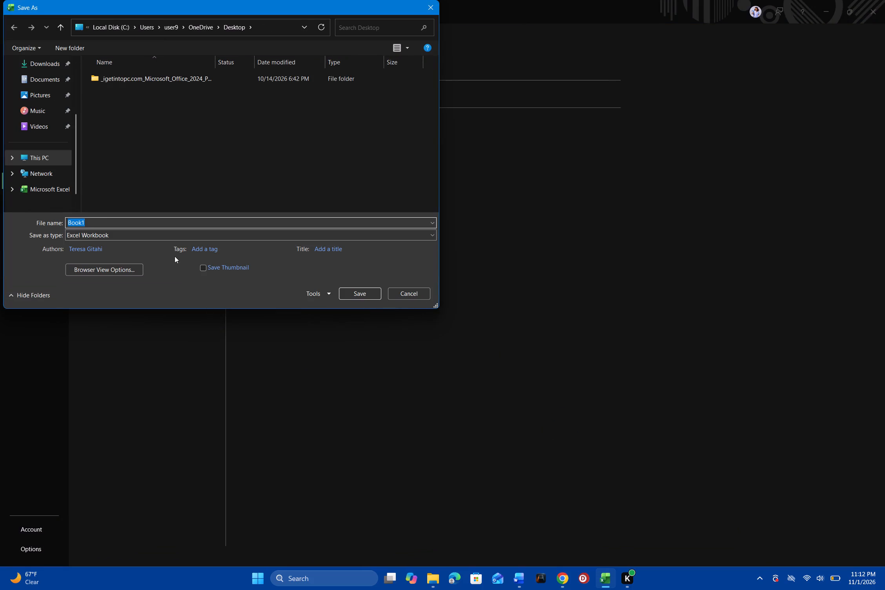
{"action": "left_click", "coordinate": [103, 224]}
{"action": "key", "text": "BackSpace"}
{"action": "key", "text": "BackSpace"}
{"action": "key", "text": "BackSpace"}
{"action": "key", "text": "BackSpace"}
{"action": "key", "text": "BackSpace"}
{"action": "key", "text": "BackSpace"}
{"action": "key", "text": "BackSpace"}
{"action": "key", "text": "BackSpace"}
{"action": "key", "text": "BackSpace"}
{"action": "key", "text": "BackSpace"}
{"action": "key", "text": "BackSpace"}
{"action": "key", "text": "BackSpace"}
{"action": "key", "text": "BackSpace"}
{"action": "key", "text": "BackSpace"}
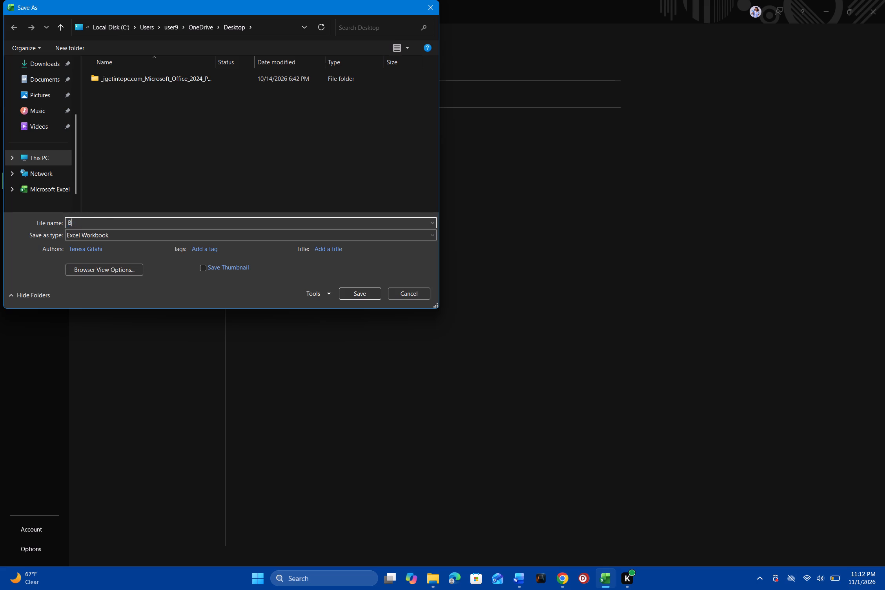
{"action": "type", "text": "INCOME GENW"}
{"action": "key", "text": "BackSpace"}
{"action": "type", "text": "ER"}
{"action": "type", "text": "ATIONS IN"}
{"action": "key", "text": "BackSpace"}
{"action": "key", "text": "BackSpace"}
{"action": "type", "text": "FIANCIAL YEAR"}
{"action": "key", "text": "Return"}
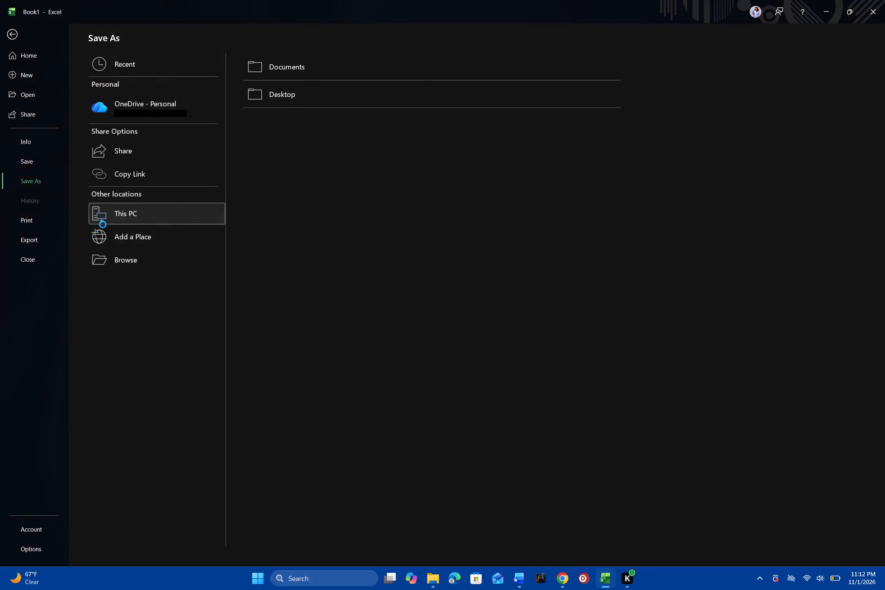